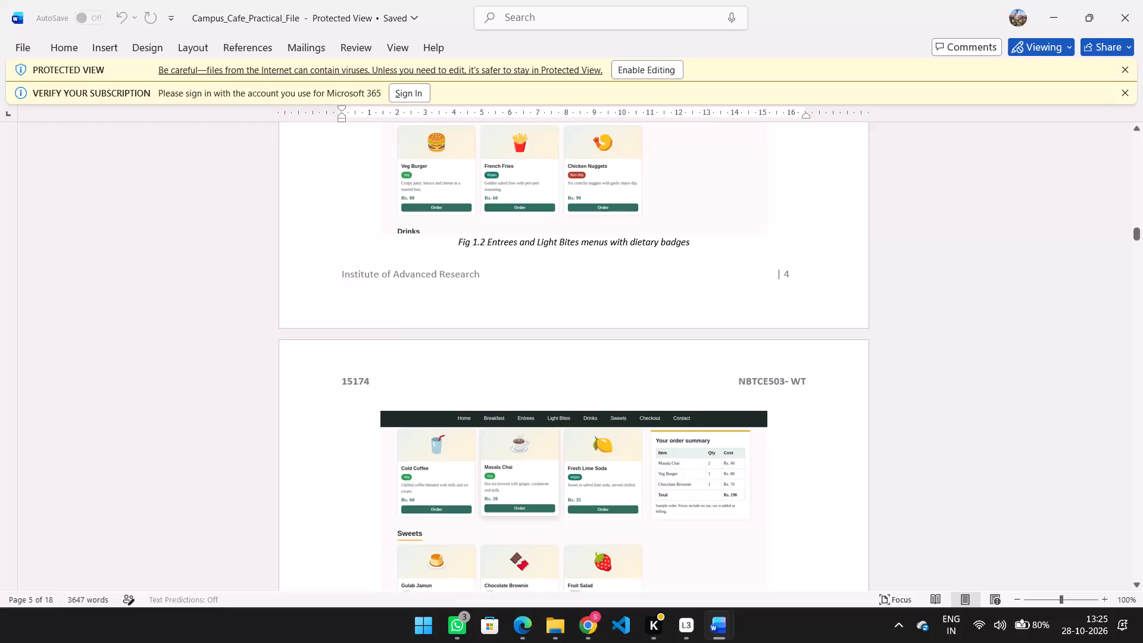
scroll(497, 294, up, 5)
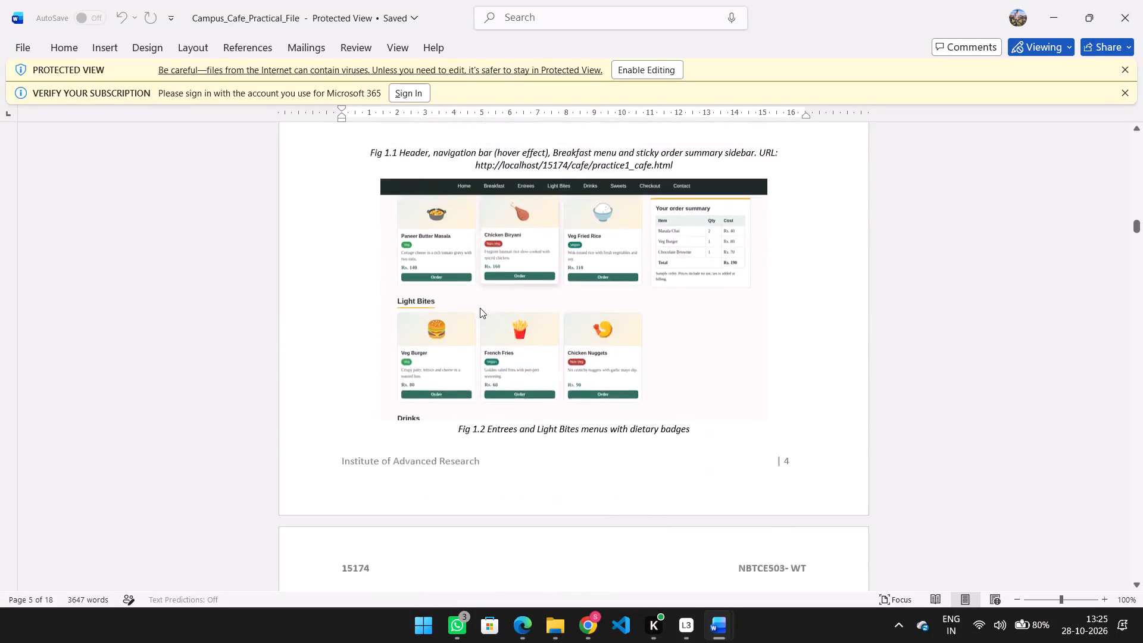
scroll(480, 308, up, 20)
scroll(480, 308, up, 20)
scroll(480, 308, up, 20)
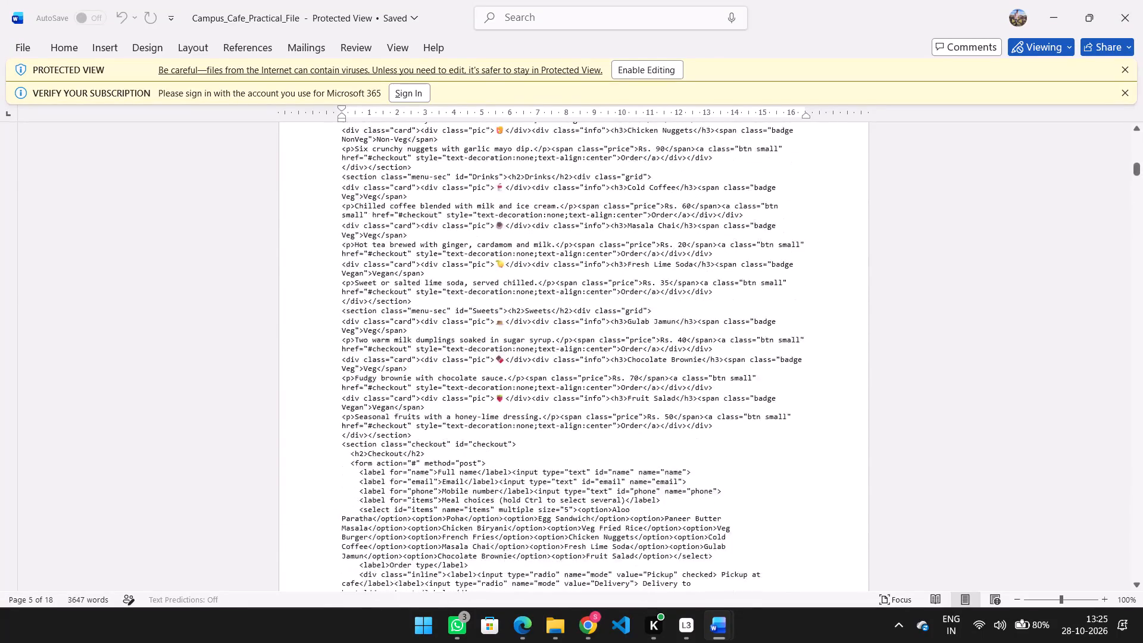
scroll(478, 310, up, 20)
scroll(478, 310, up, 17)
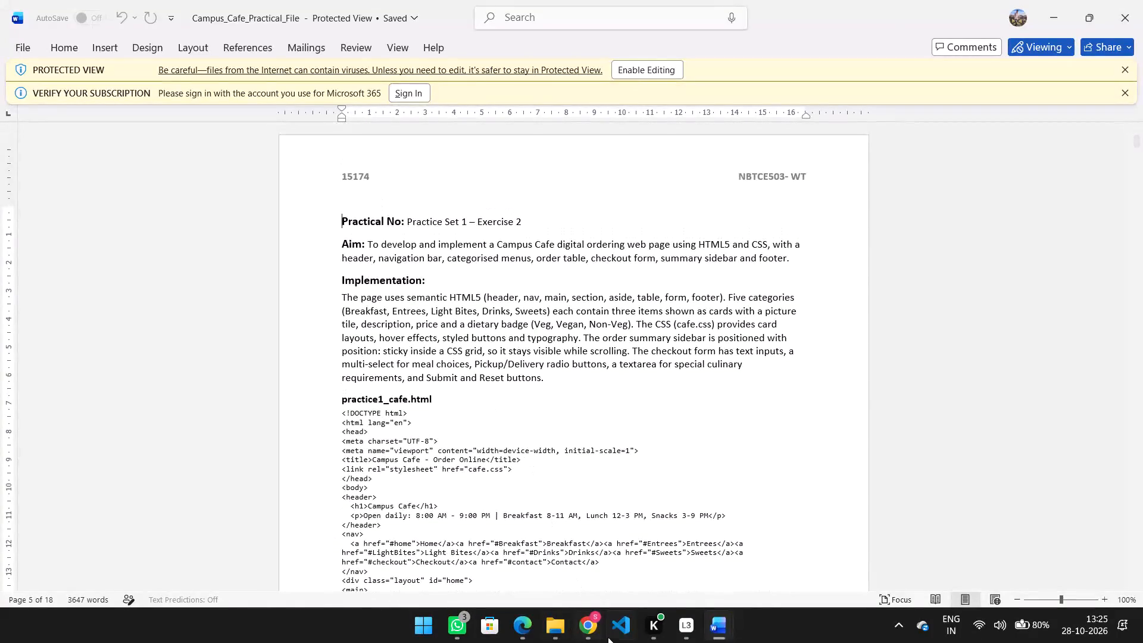
Switch to Visual Studio Code and open the PS folder from the Desktop as the workspace.
click(618, 629)
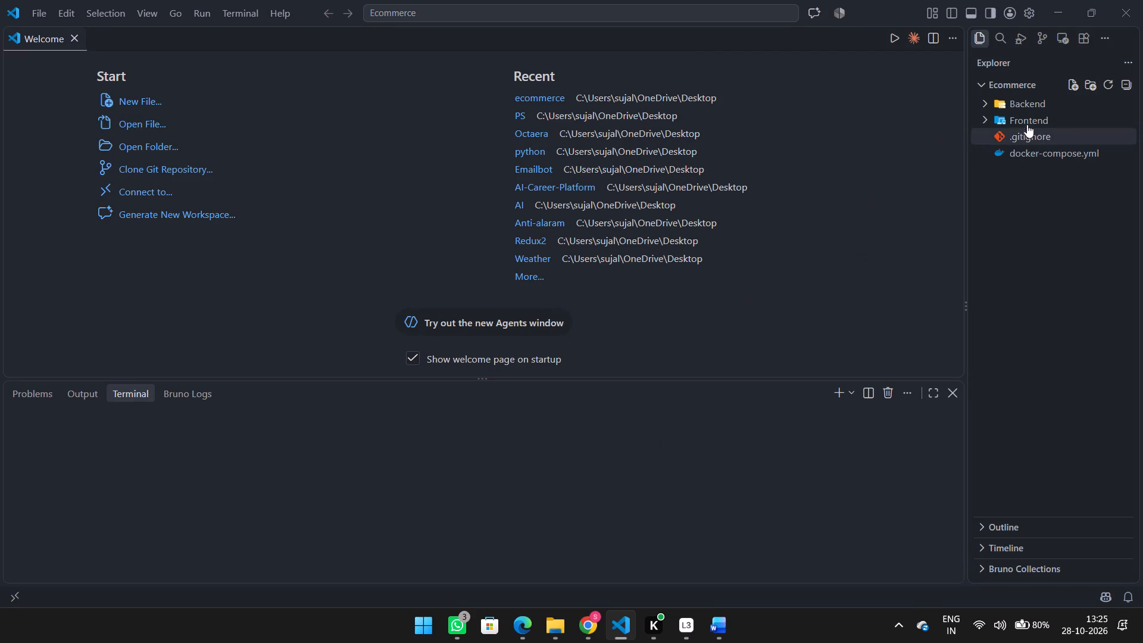
click(1033, 115)
click(679, 321)
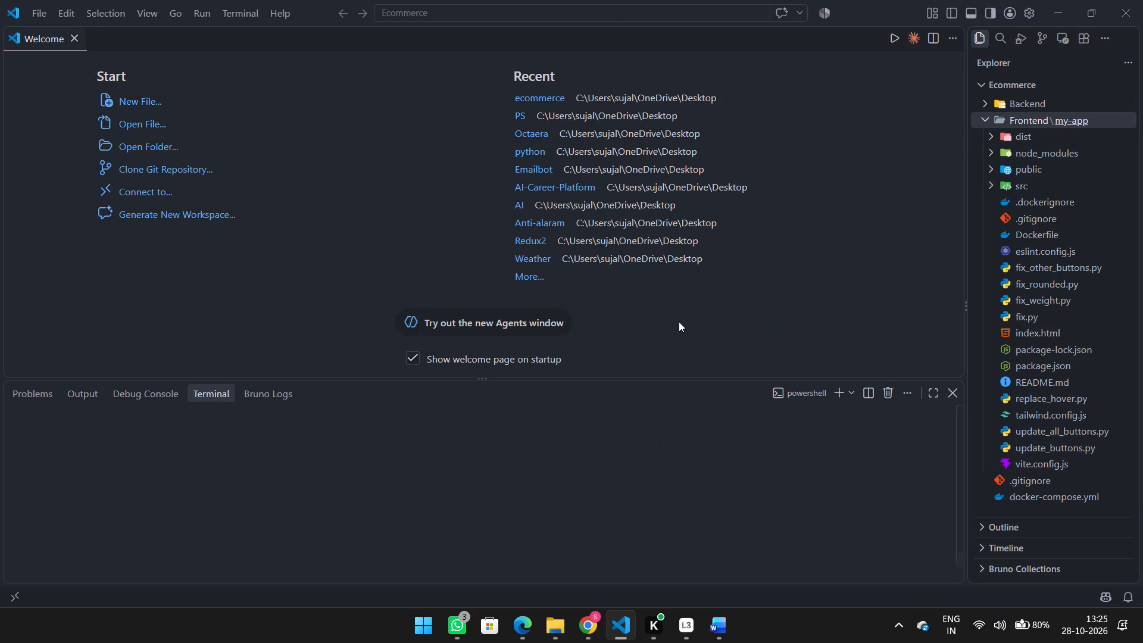
key(ctrl+k)
key(ctrl+o)
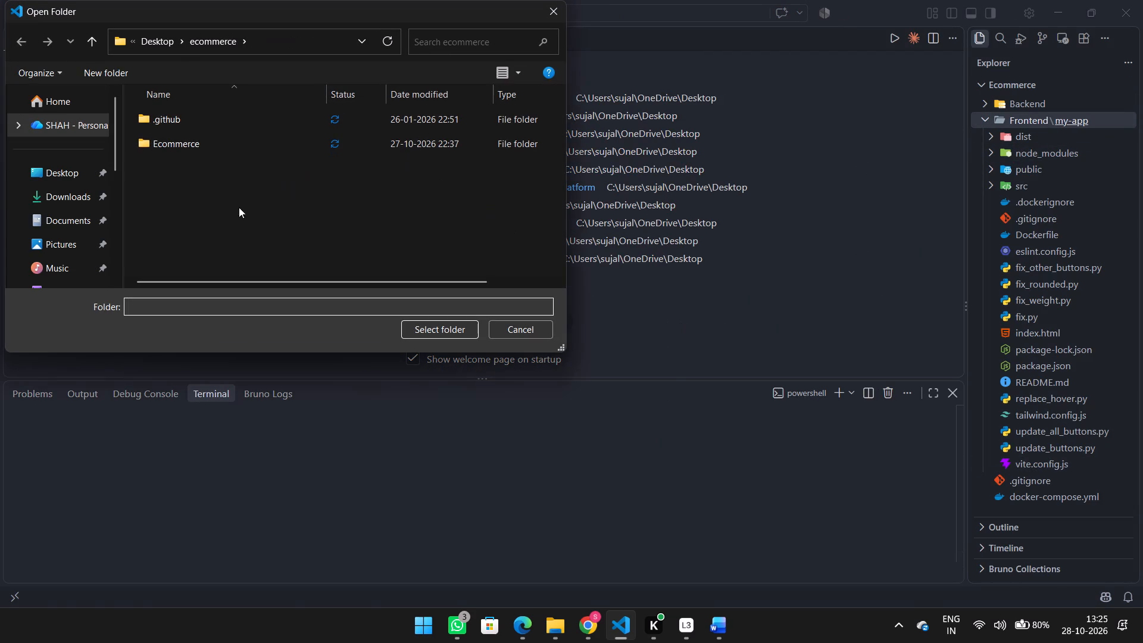
click(61, 182)
click(161, 309)
drag(161, 309, 142, 313)
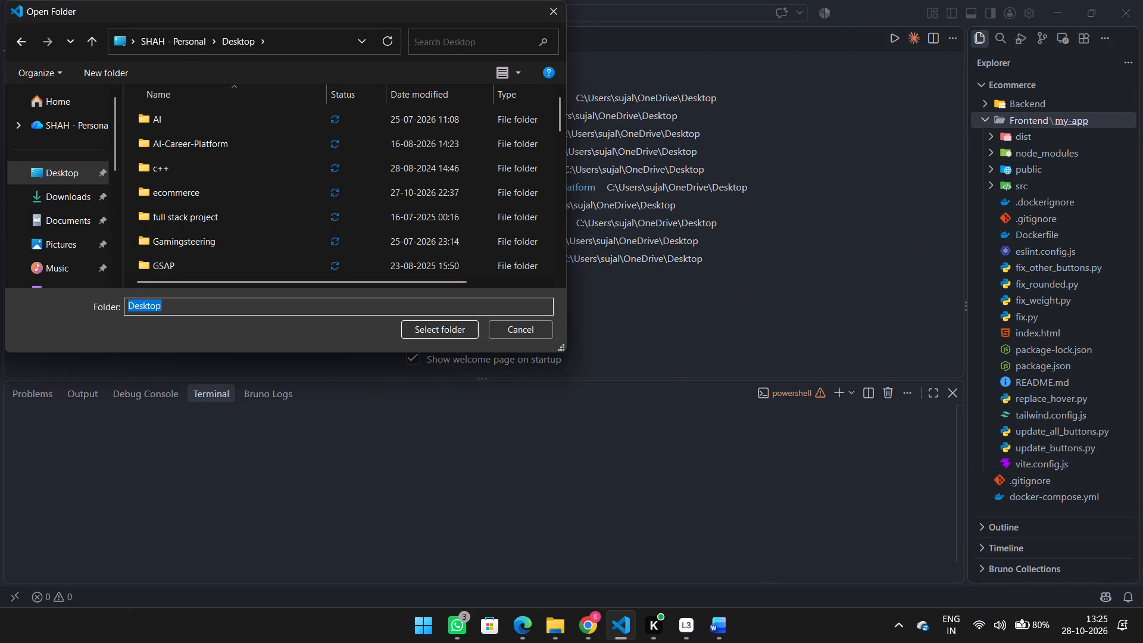
drag(142, 313, 130, 314)
key(shift+p)
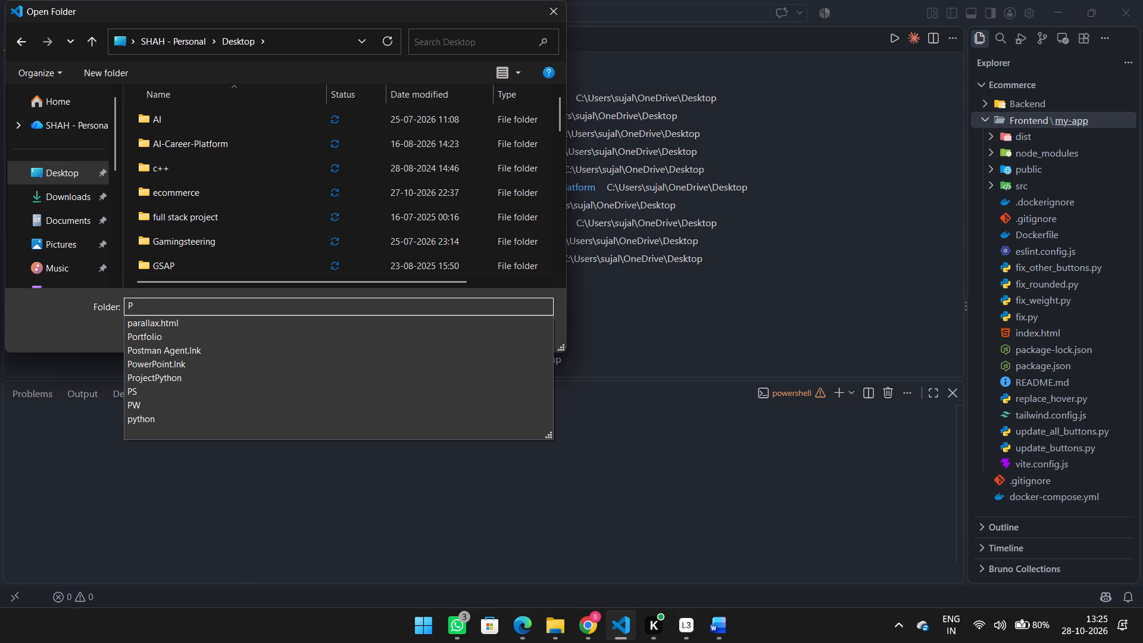
click(174, 387)
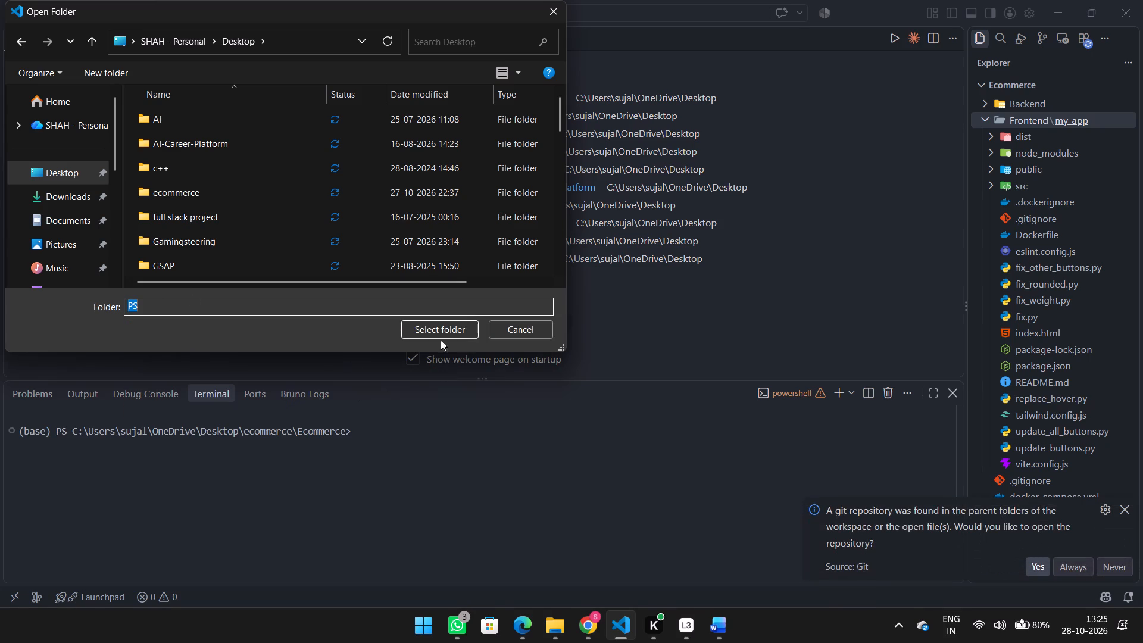
click(470, 329)
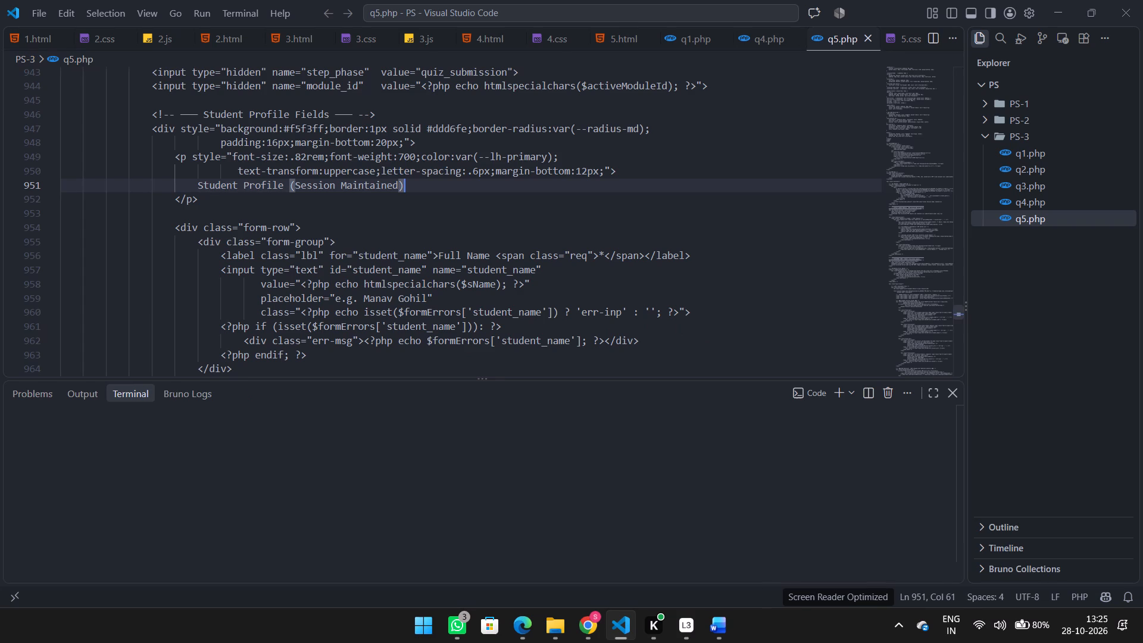
Open 1.html from the PS-1 folder and look through its markup.
click(1023, 139)
click(1023, 105)
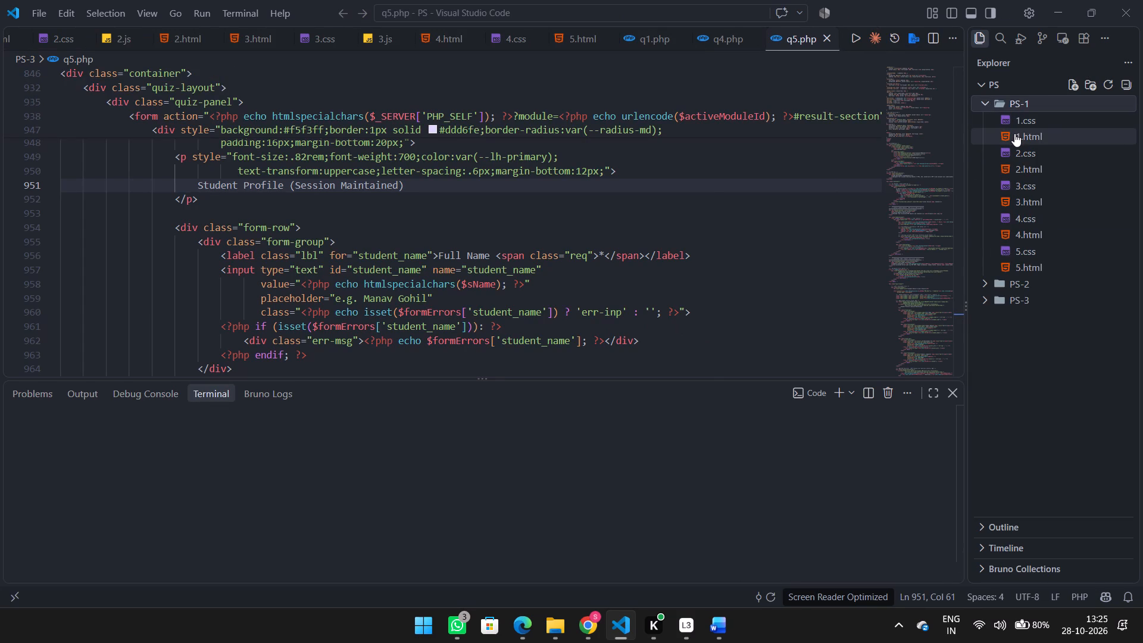
click(1014, 133)
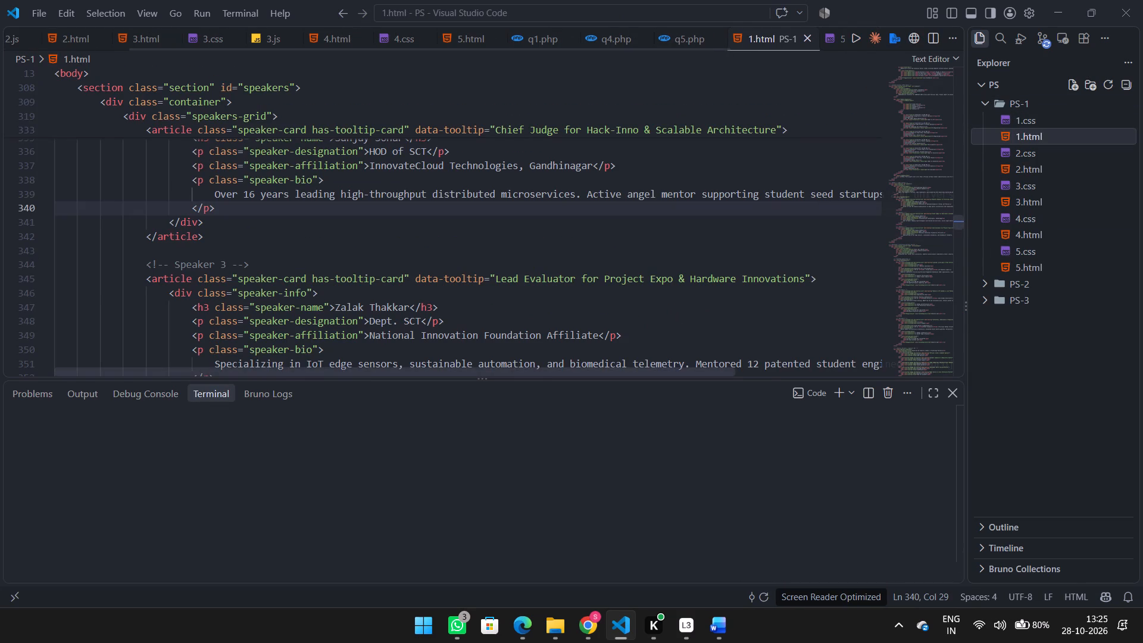
scroll(561, 229, up, 13)
scroll(561, 229, down, 1)
scroll(561, 229, up, 12)
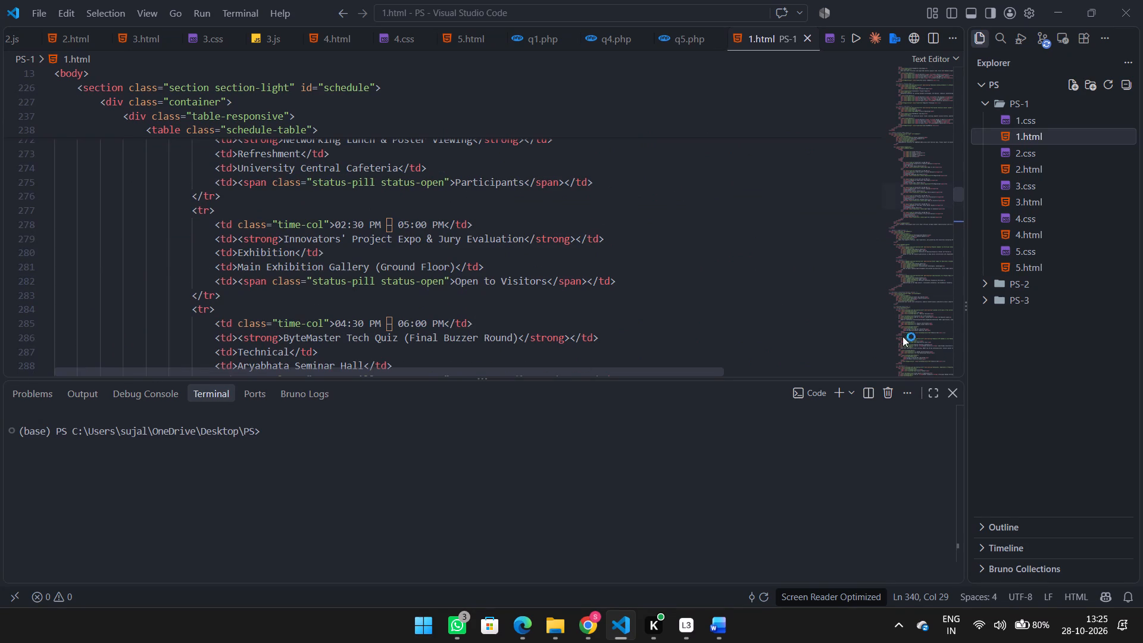
Expand the PS-2 and PS-3 folders in the file tree and dismiss the PHP validation notification.
click(985, 288)
scroll(1047, 348, down, 3)
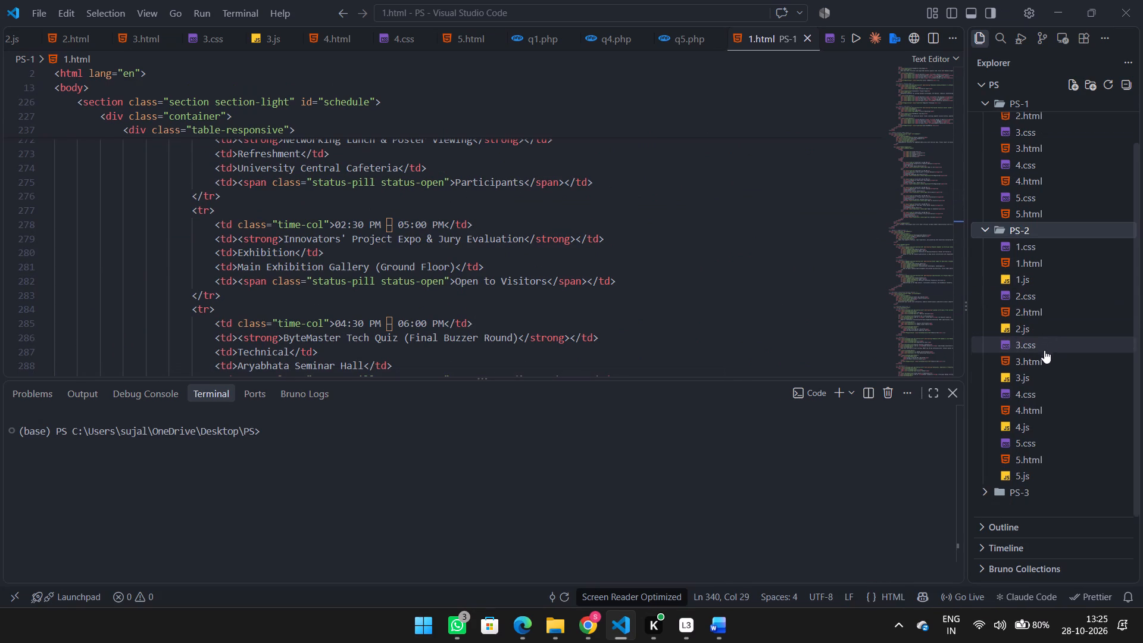
click(1005, 495)
click(1001, 491)
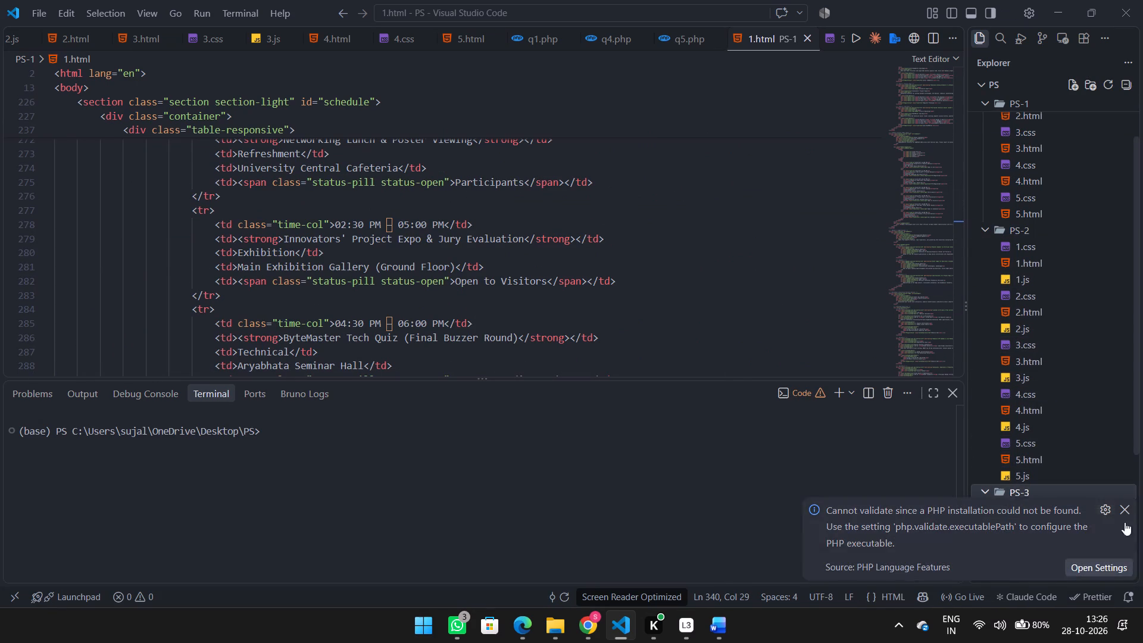
click(1133, 508)
click(1133, 507)
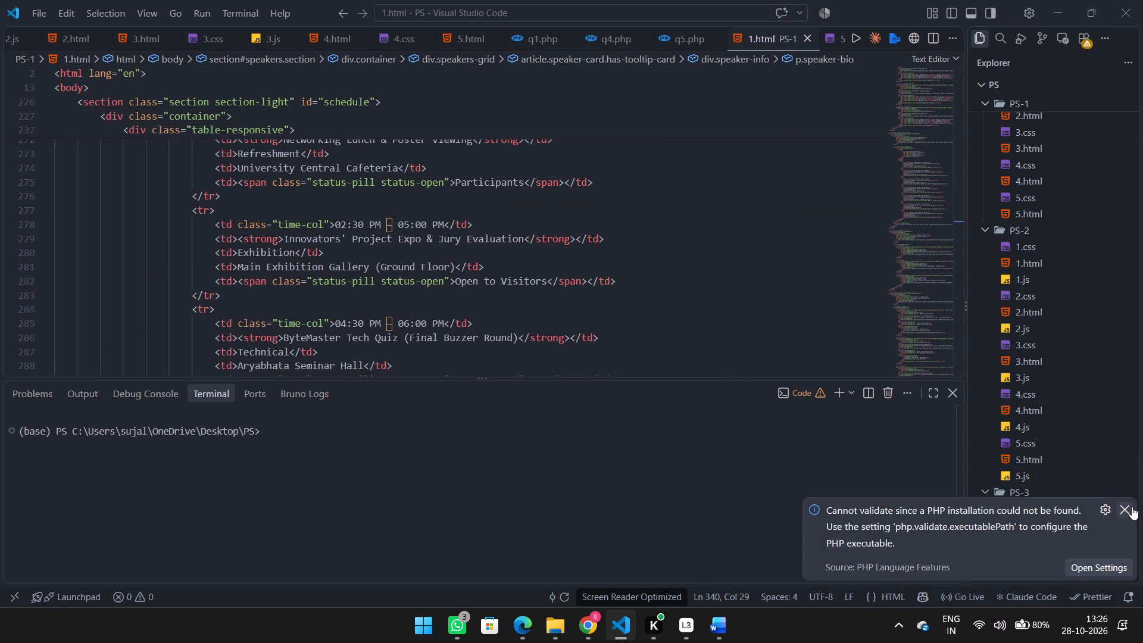
click(1127, 505)
scroll(981, 365, up, 6)
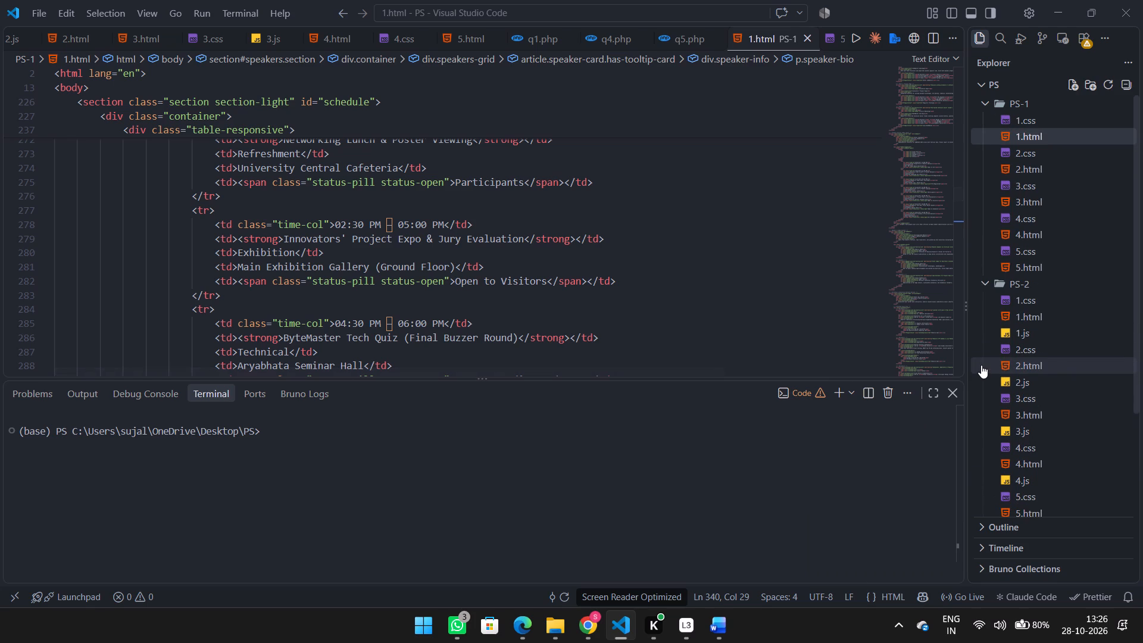
scroll(981, 365, up, 5)
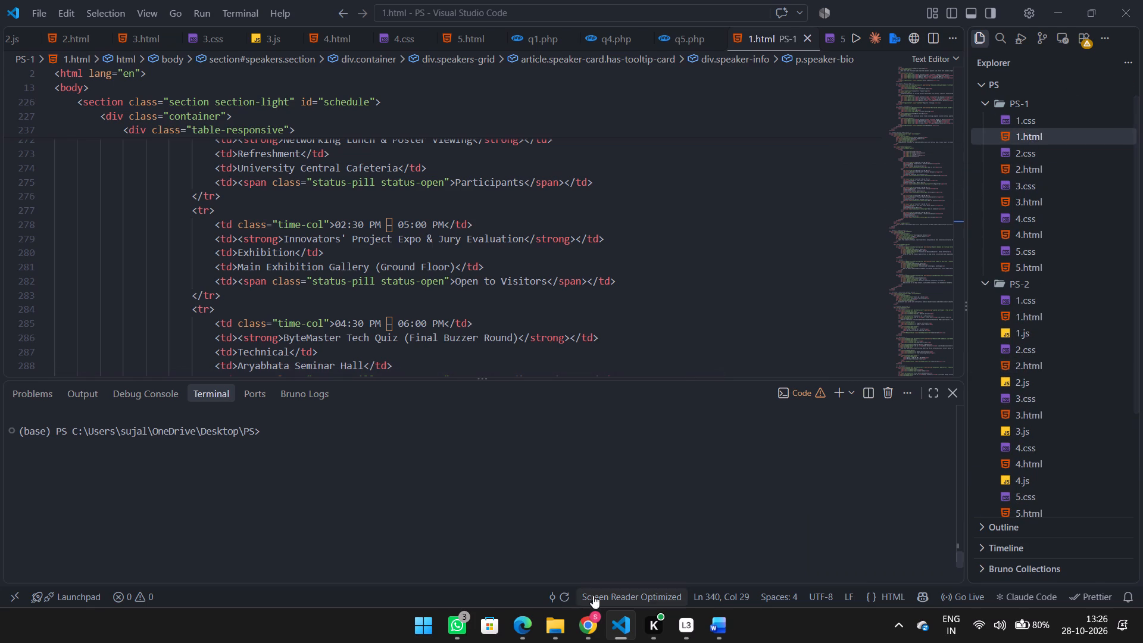
Switch to File Explorer and open the 1.html page from PS/PS-1 in the browser.
click(558, 619)
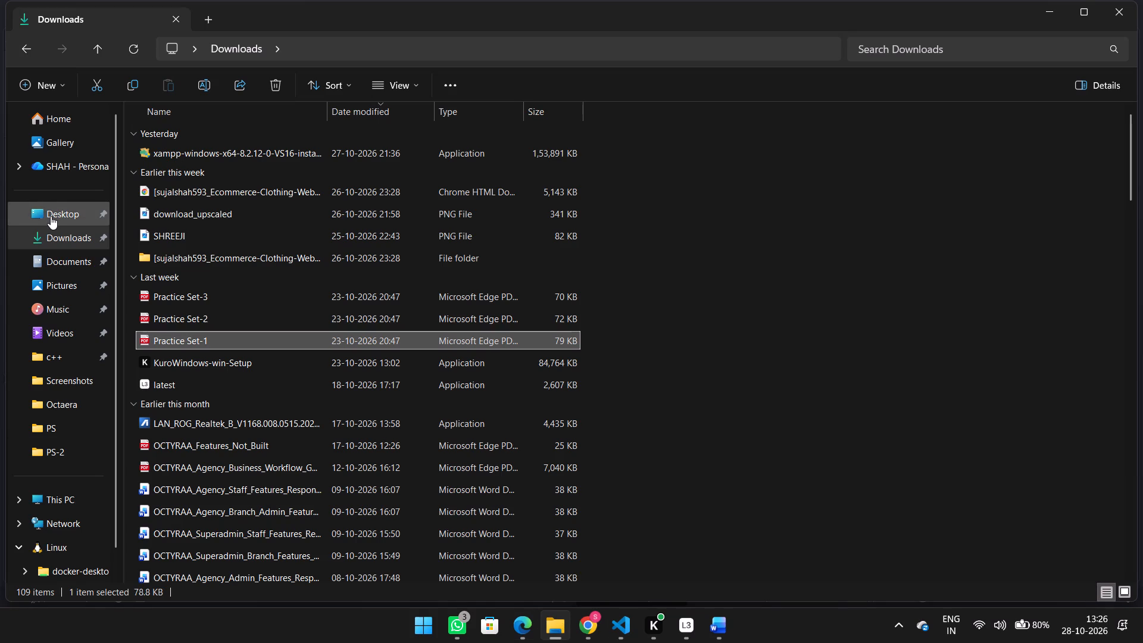
click(48, 436)
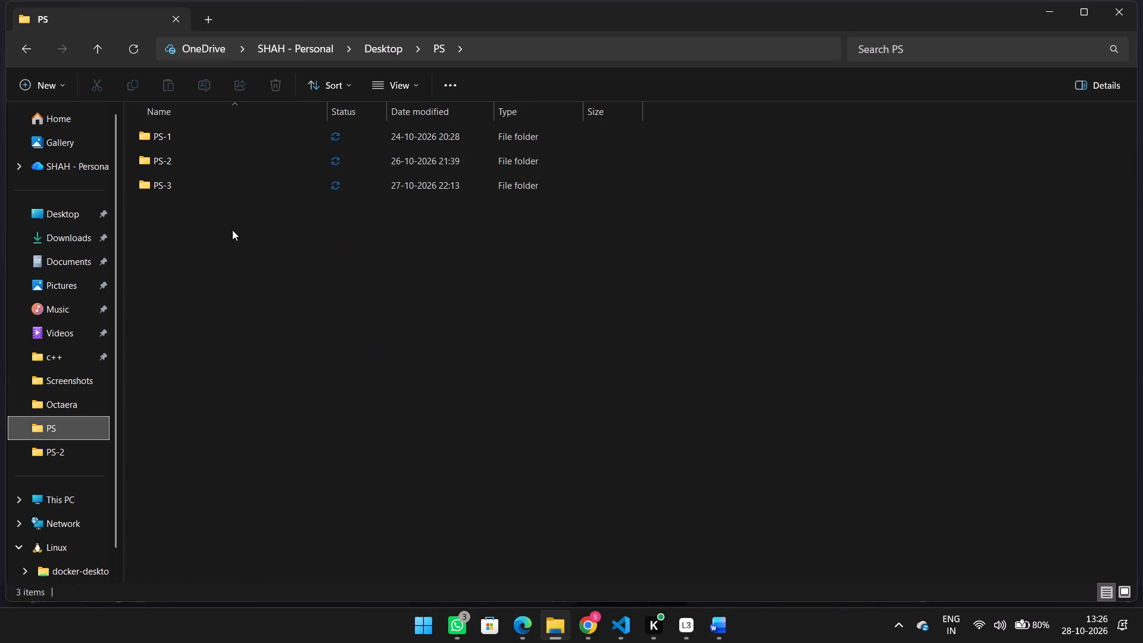
double_click(222, 129)
double_click(179, 161)
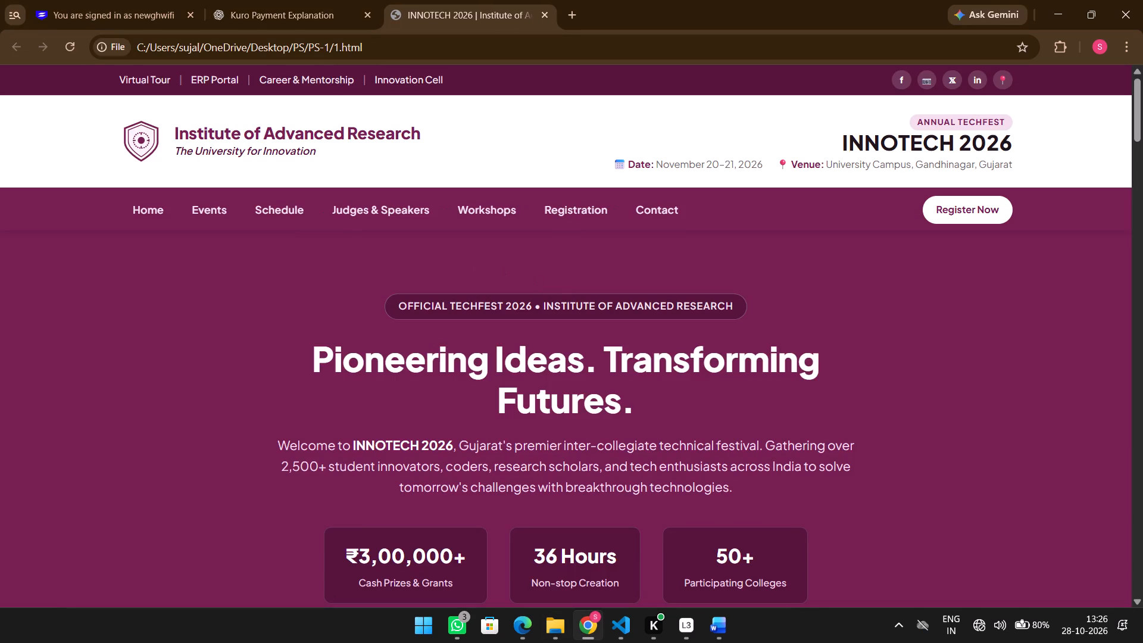
Set the INNOTECH 2026 page's zoom one level below 90% and look over its opening sections.
key(ctrl+minus)
key(ctrl+minus)
key(ctrl+minus)
key(ctrl+plus)
key(ctrl+plus)
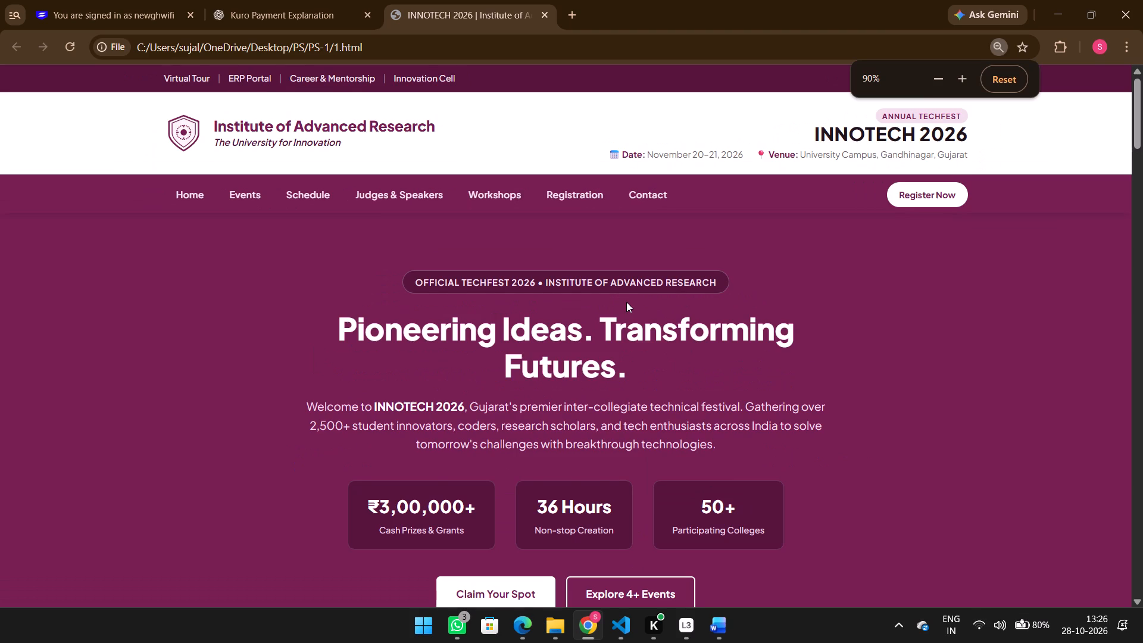
key(ctrl+minus)
scroll(783, 295, down, 3)
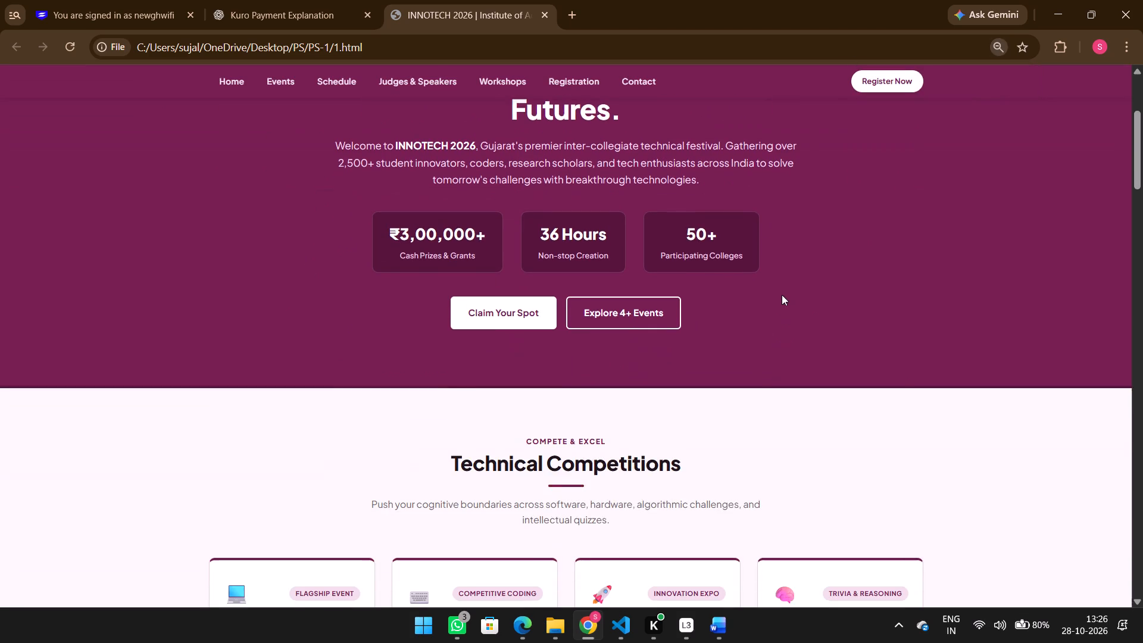
scroll(782, 295, down, 3)
scroll(782, 295, up, 8)
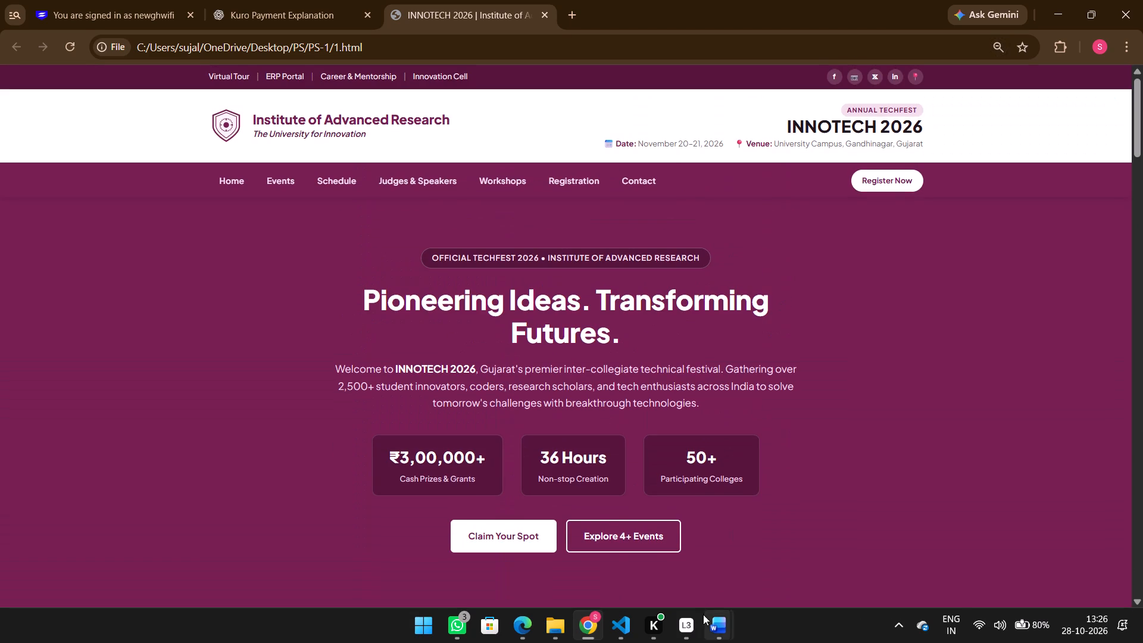
Bring up TechFest_Practical_File in Word and arrange it side by side with the INNOTECH 2026 browser page, document on the right half.
click(710, 618)
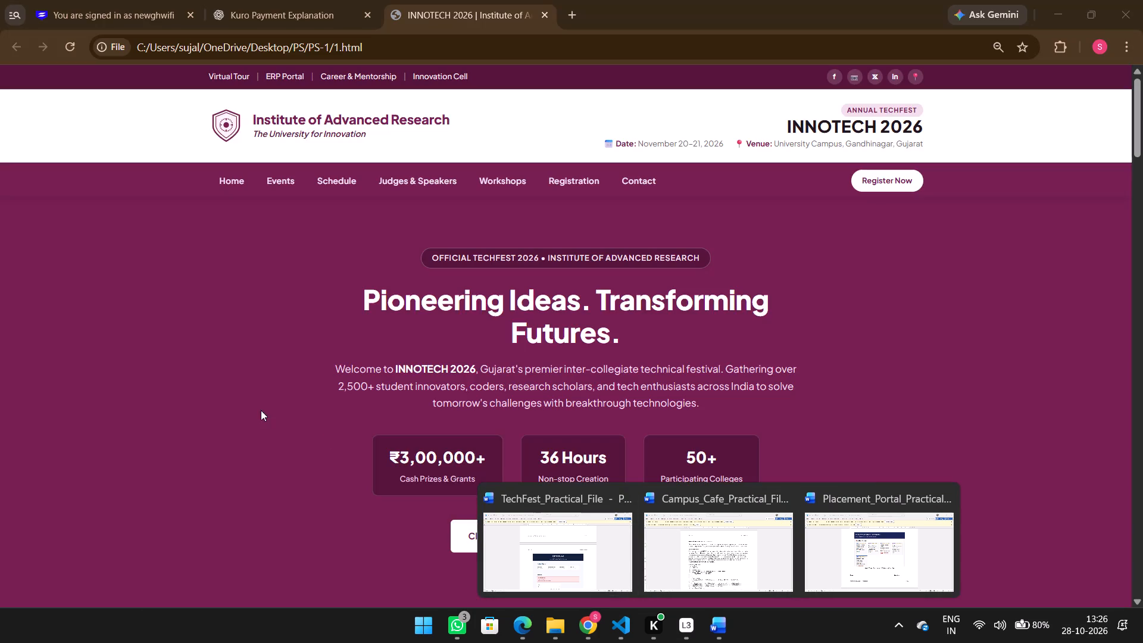
click(556, 580)
key(alt+Tab)
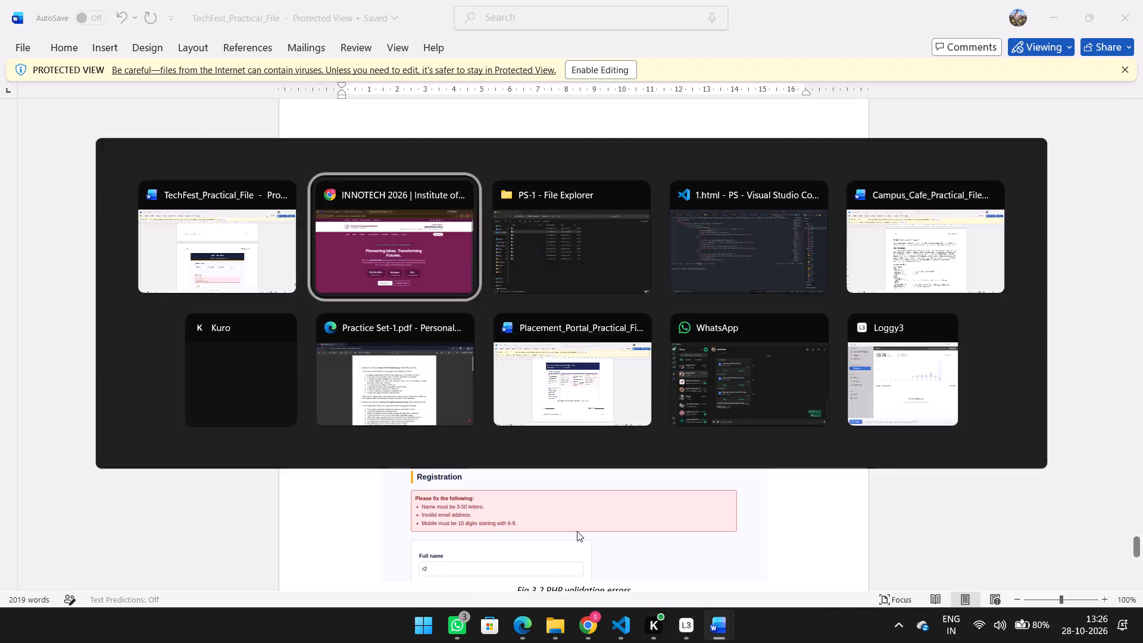
key(alt+Tab)
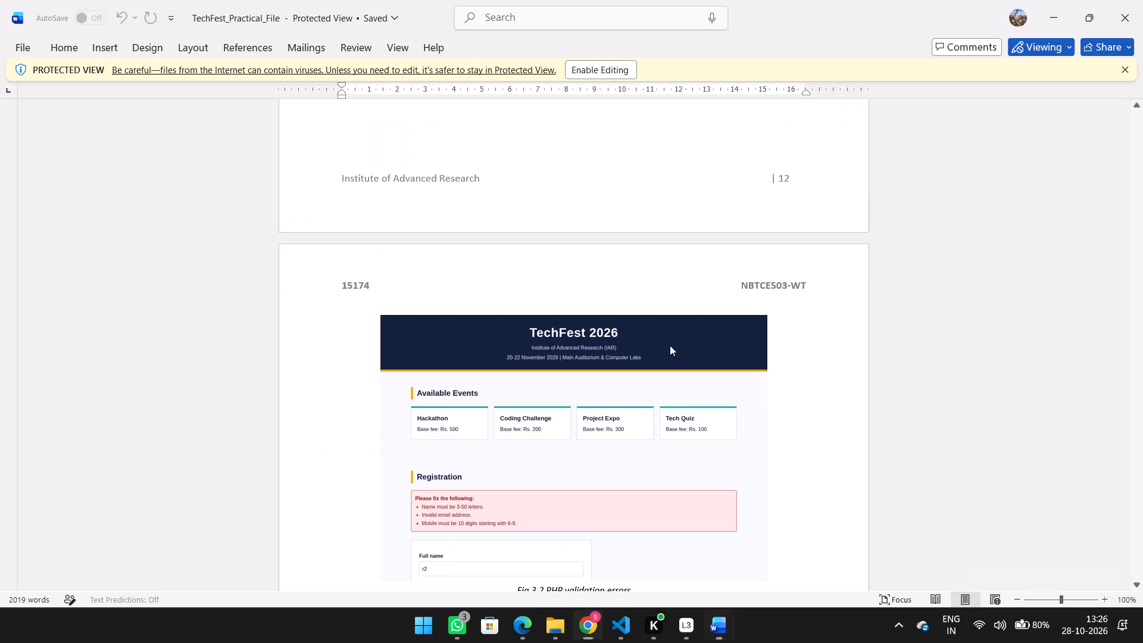
key(super+Right)
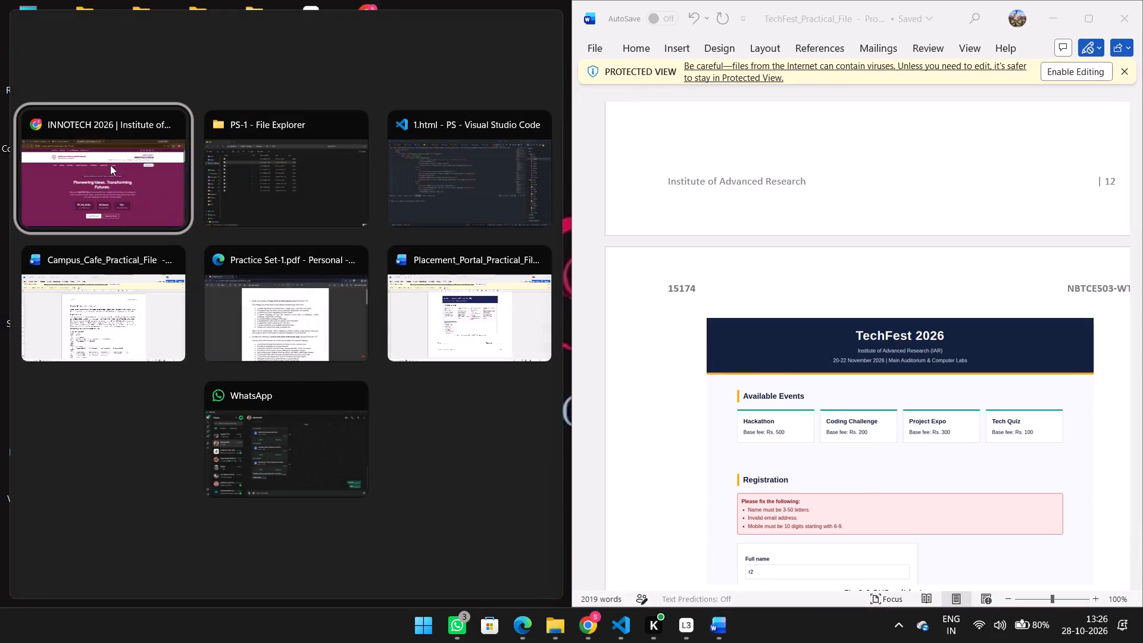
click(110, 166)
Go back to the first page of TechFest_Practical_File, at Practice Set 1 – Exercise 1.
scroll(837, 390, up, 20)
scroll(837, 390, up, 8)
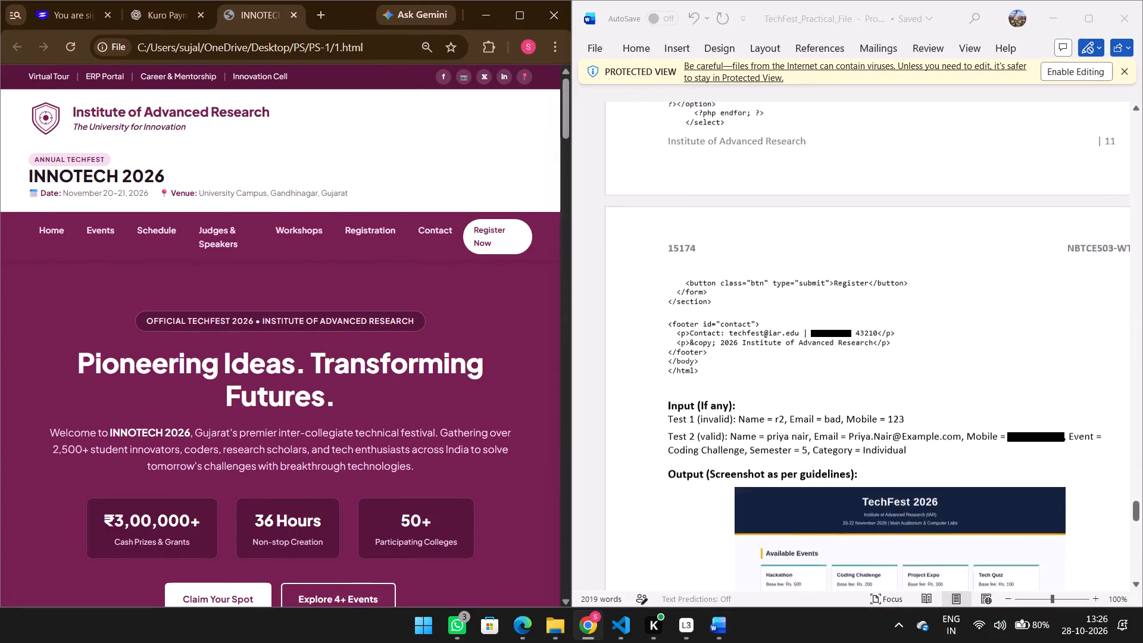
scroll(837, 390, up, 20)
scroll(837, 390, up, 20)
scroll(837, 390, up, 20)
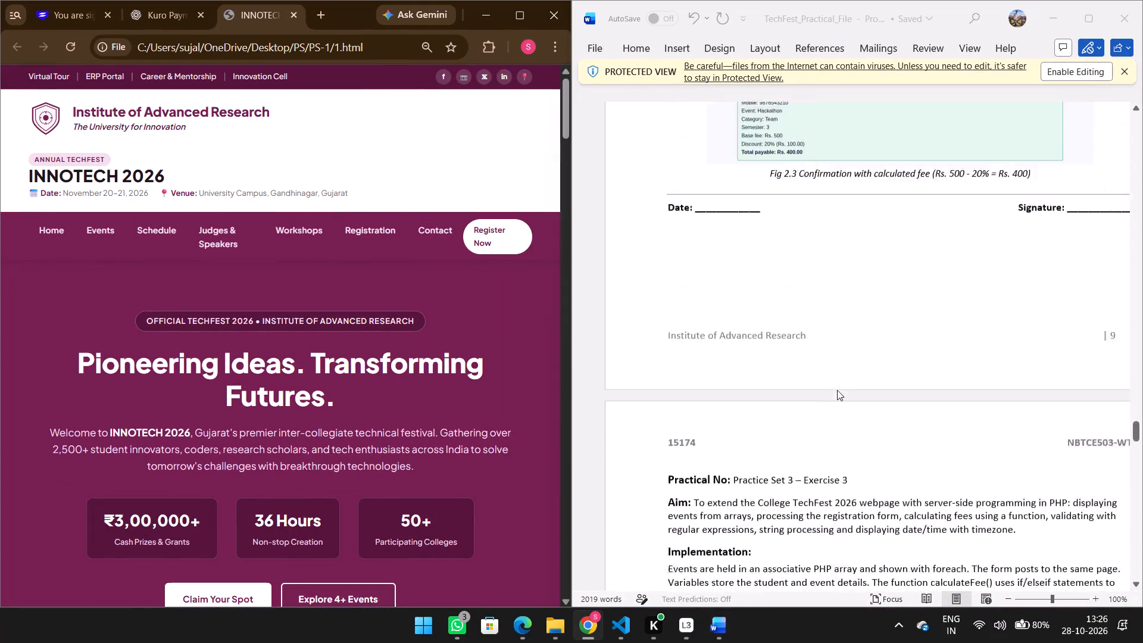
scroll(837, 390, up, 20)
scroll(837, 390, up, 20)
scroll(837, 390, up, 20)
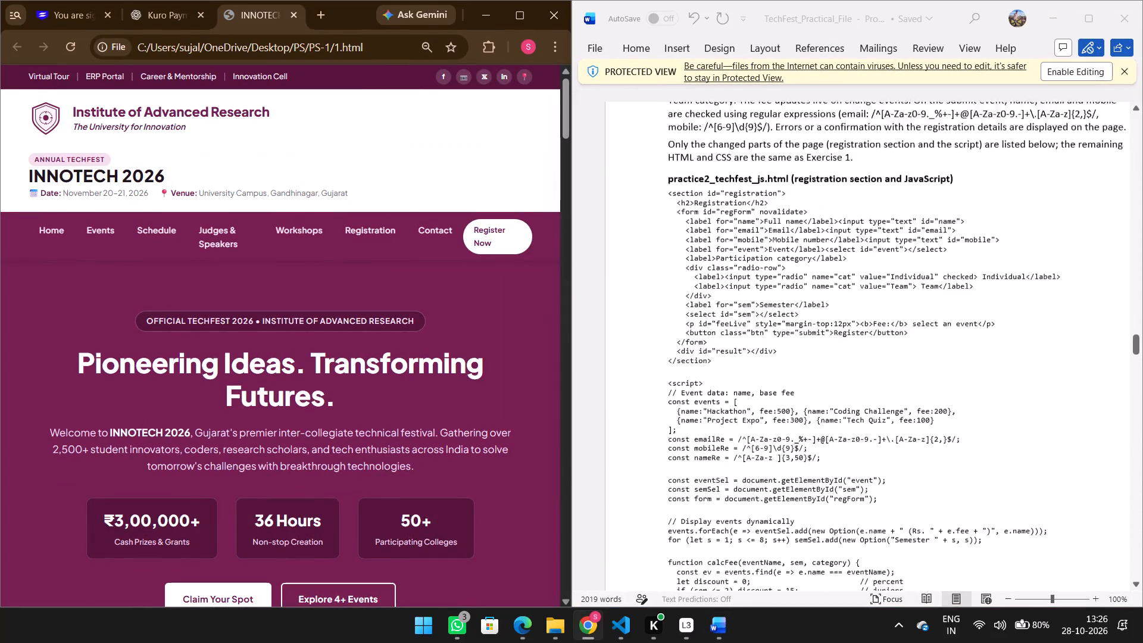
scroll(837, 390, up, 20)
scroll(837, 390, up, 20)
scroll(837, 390, up, 20)
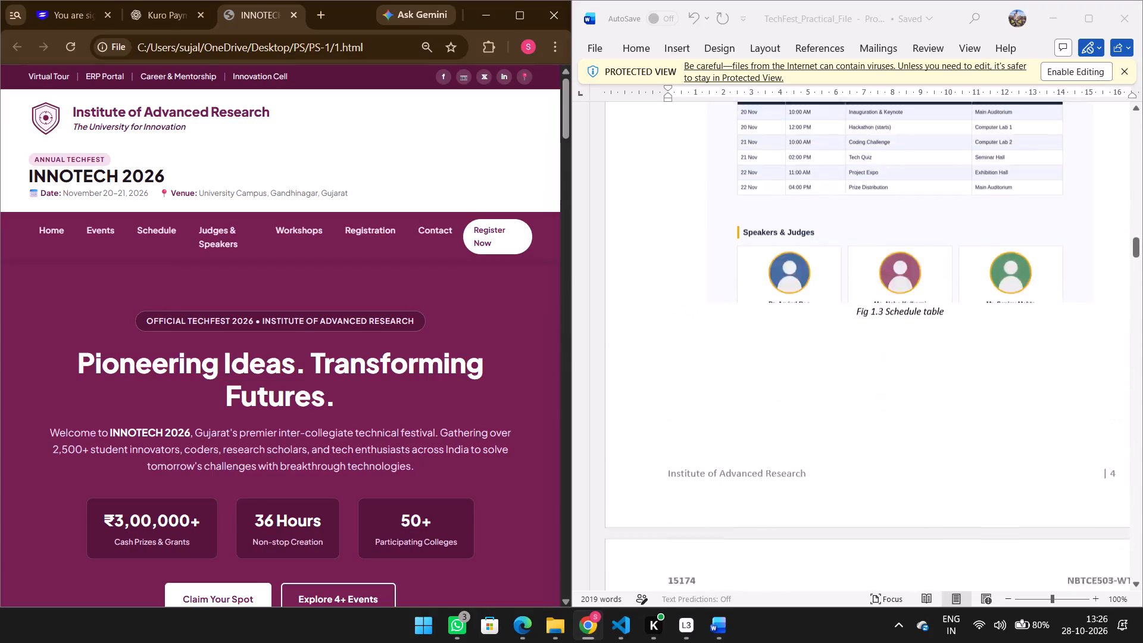
scroll(837, 390, up, 20)
scroll(837, 390, up, 20)
scroll(837, 390, up, 20)
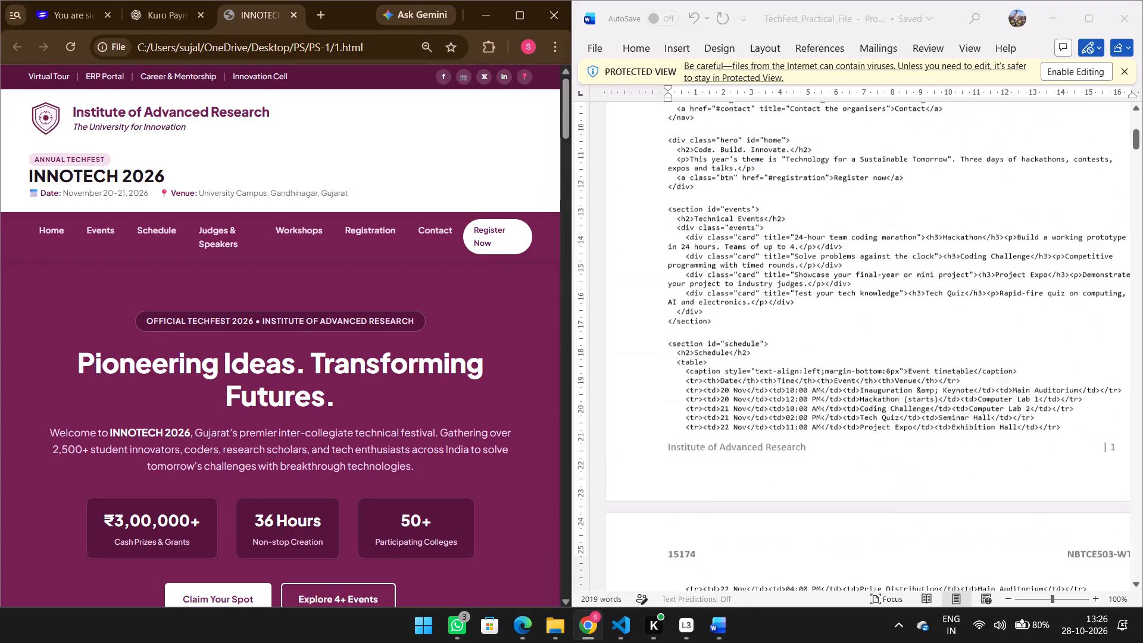
scroll(837, 390, up, 20)
scroll(837, 390, up, 7)
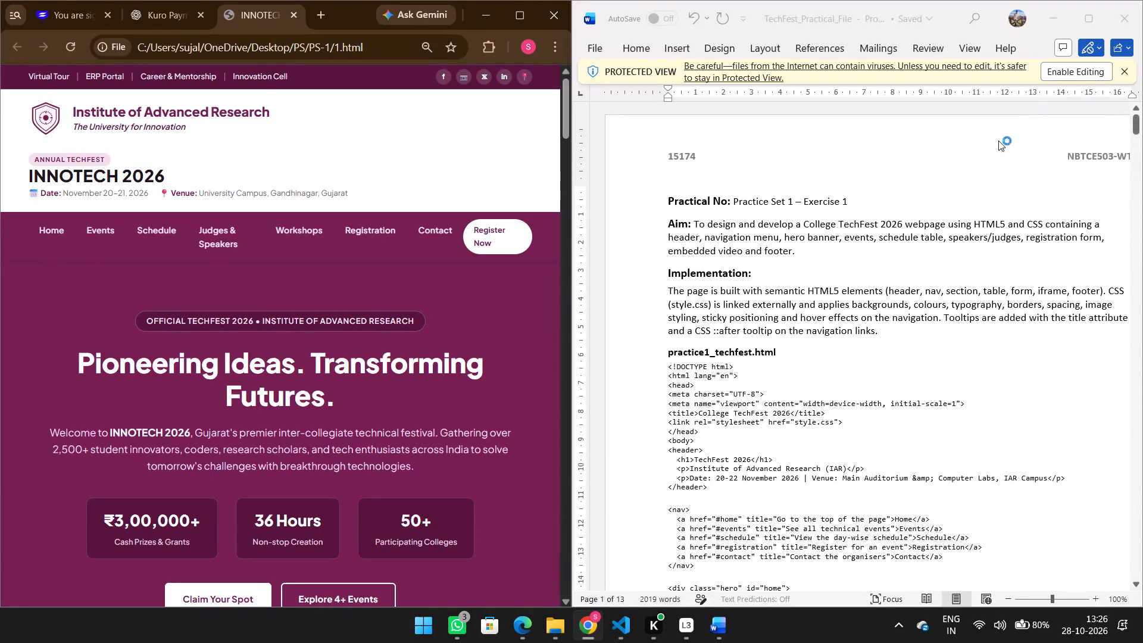
Enable editing in TechFest_Practical_File and maximize its window.
click(1066, 72)
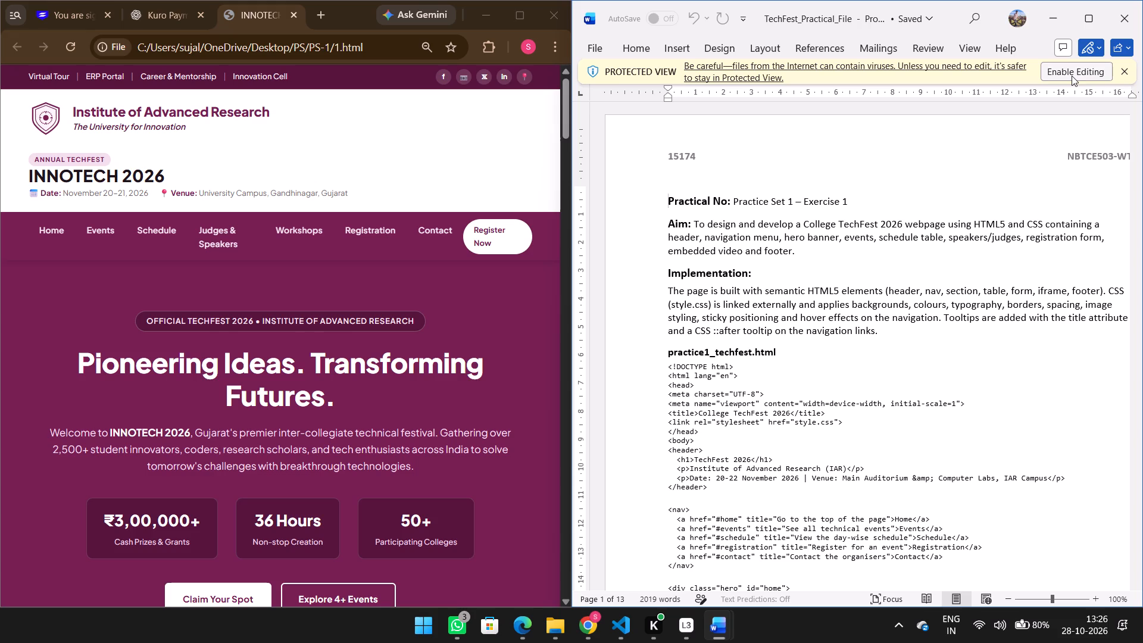
click(1072, 76)
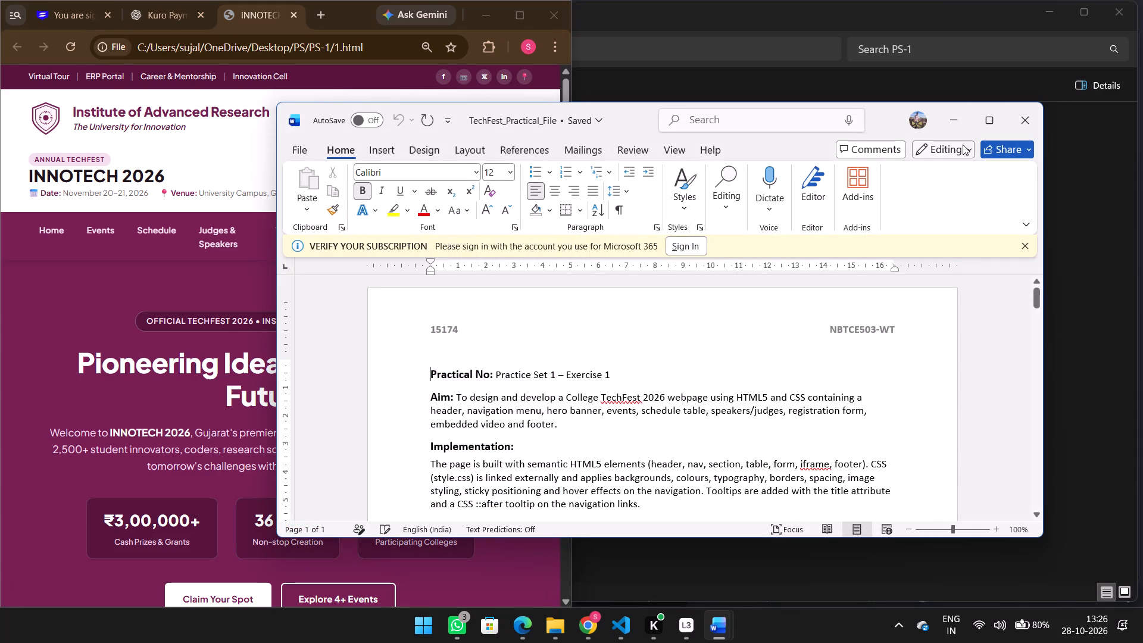
click(980, 120)
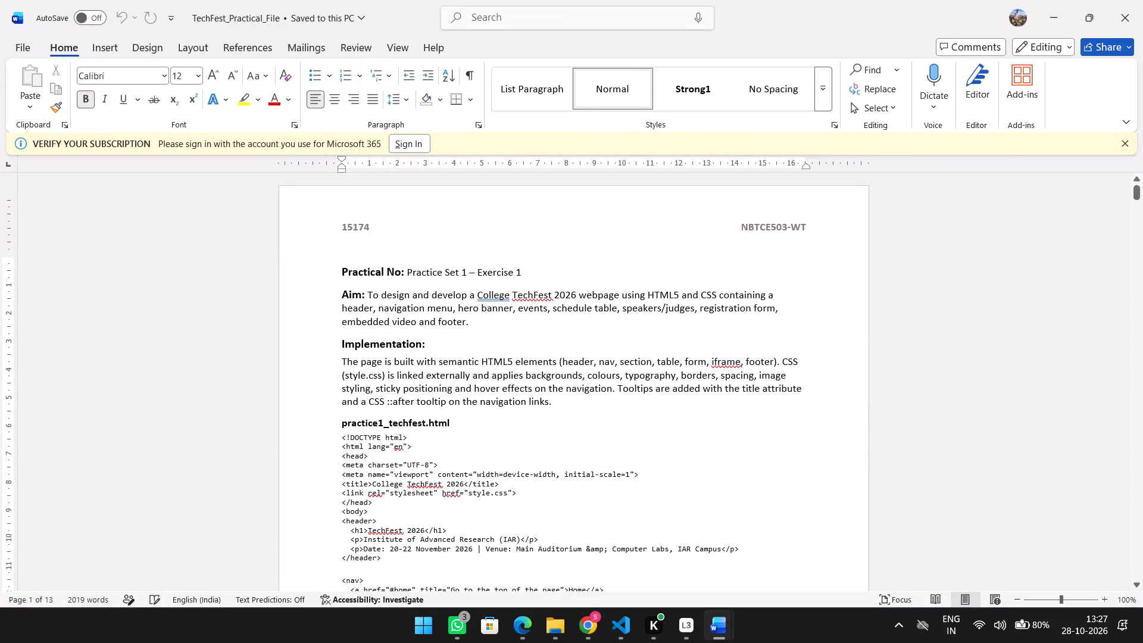
Look through the practical's HTML and style.css listings down to the Fig 1.1 screenshot under the Output heading.
scroll(407, 398, down, 9)
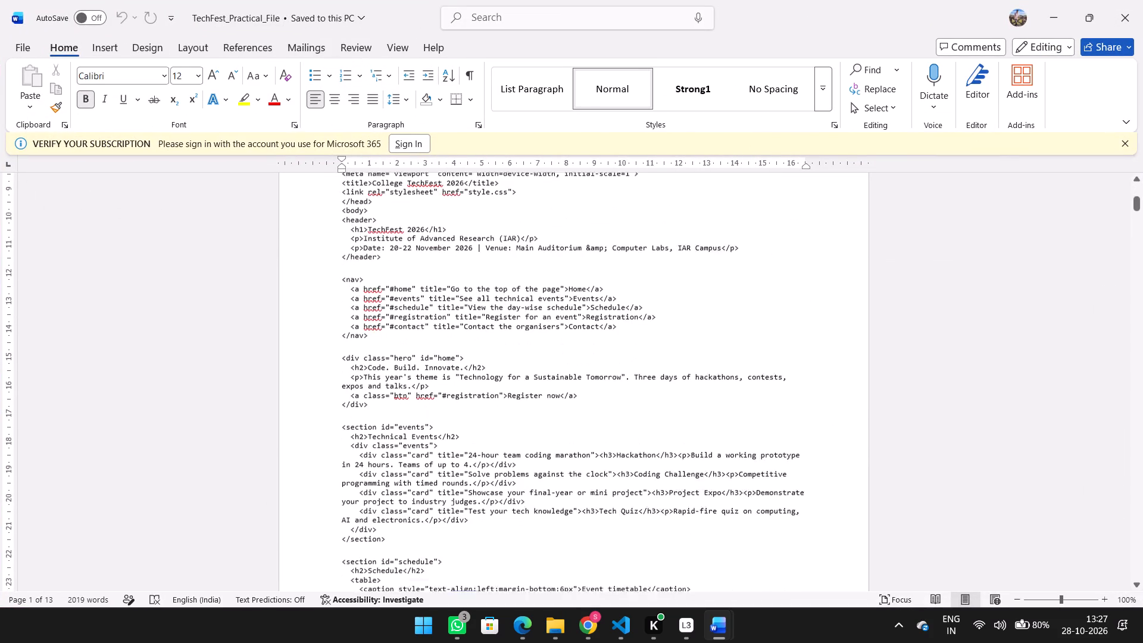
scroll(406, 398, down, 7)
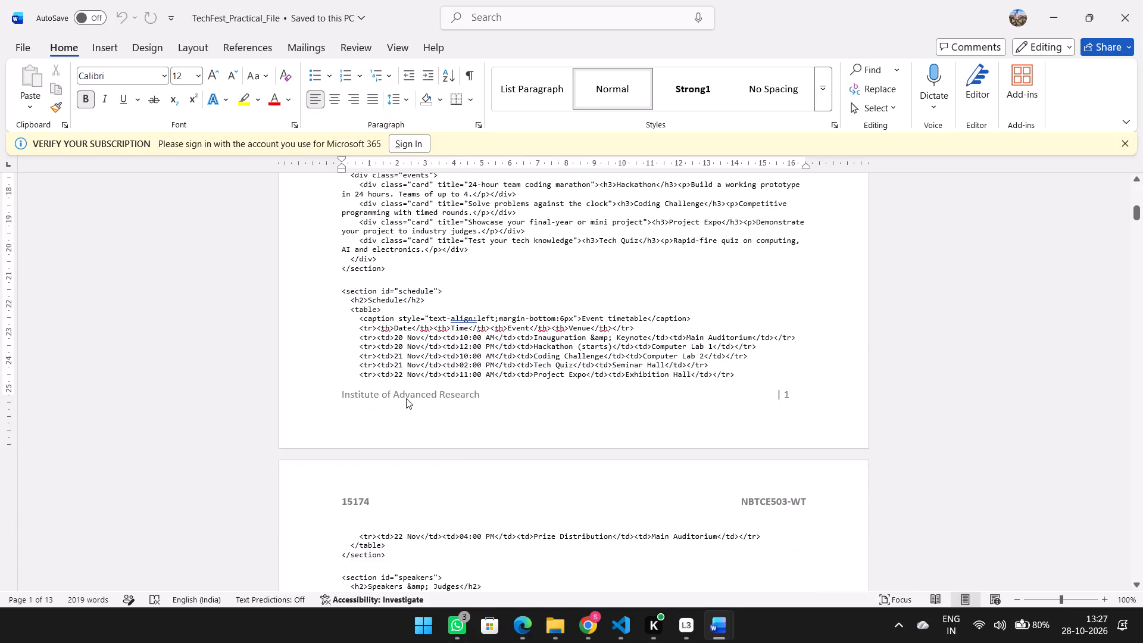
scroll(406, 398, down, 16)
scroll(405, 399, down, 7)
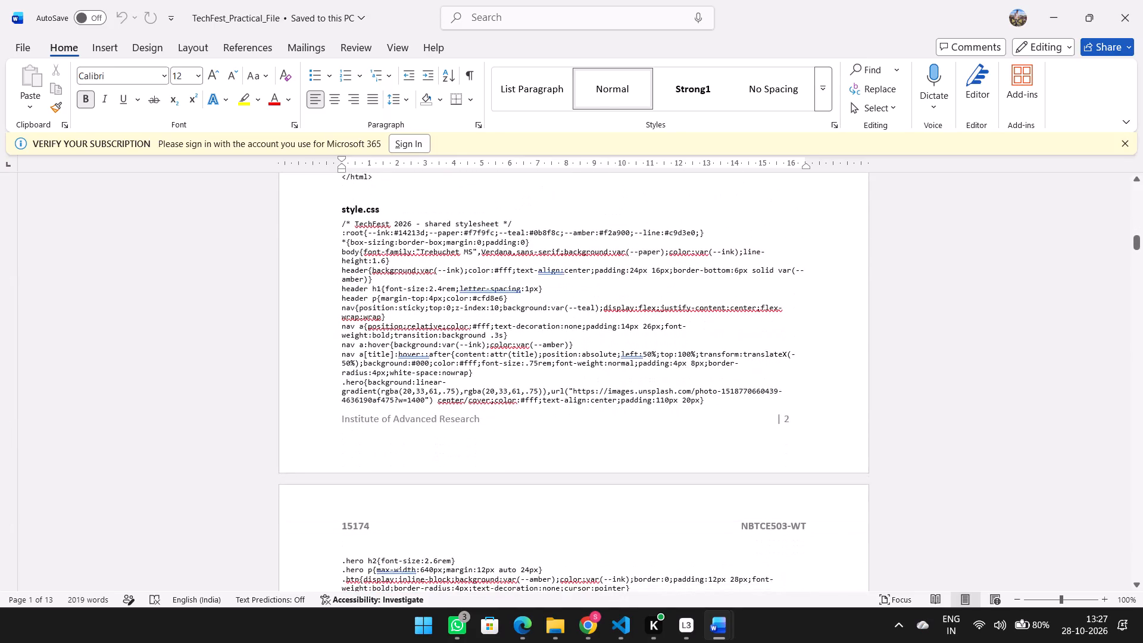
scroll(405, 399, up, 1)
scroll(405, 399, down, 6)
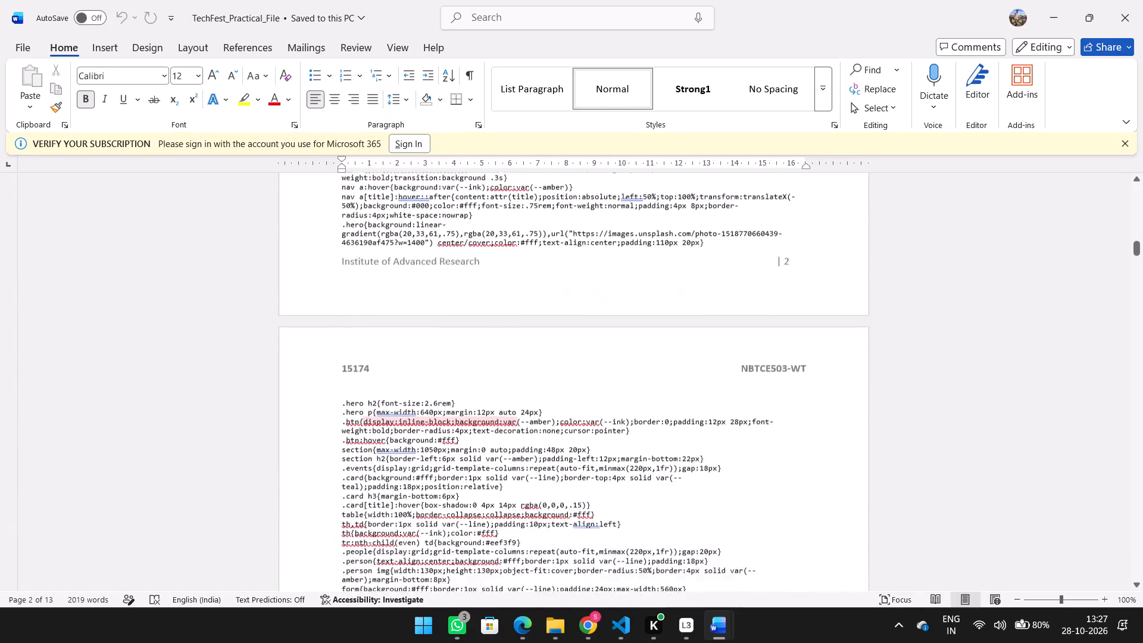
scroll(405, 399, down, 13)
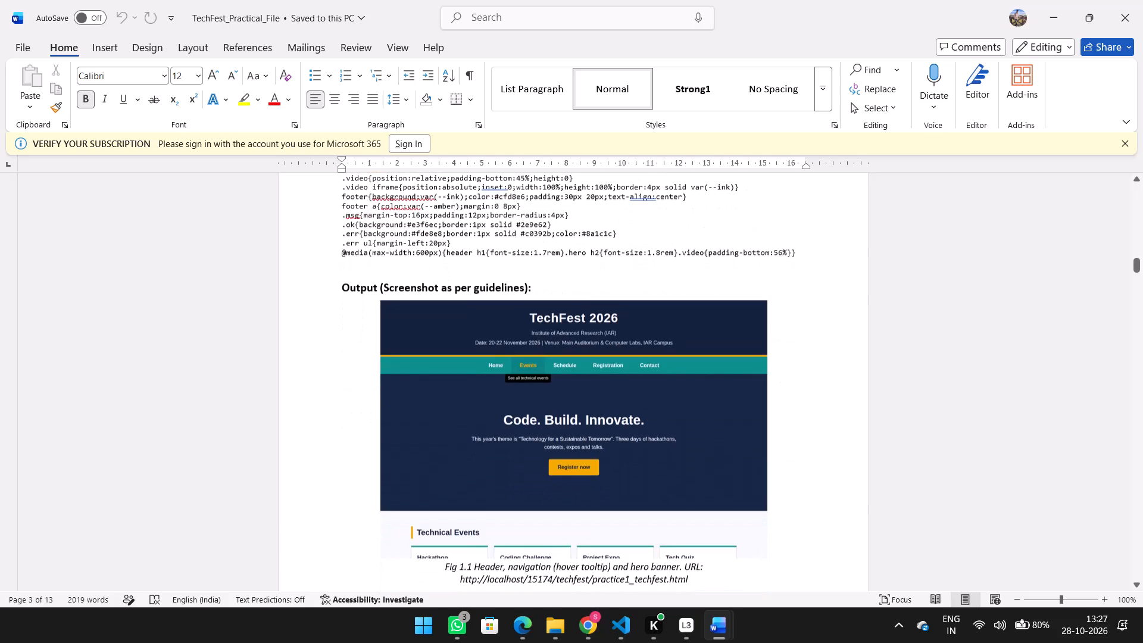
scroll(405, 401, down, 2)
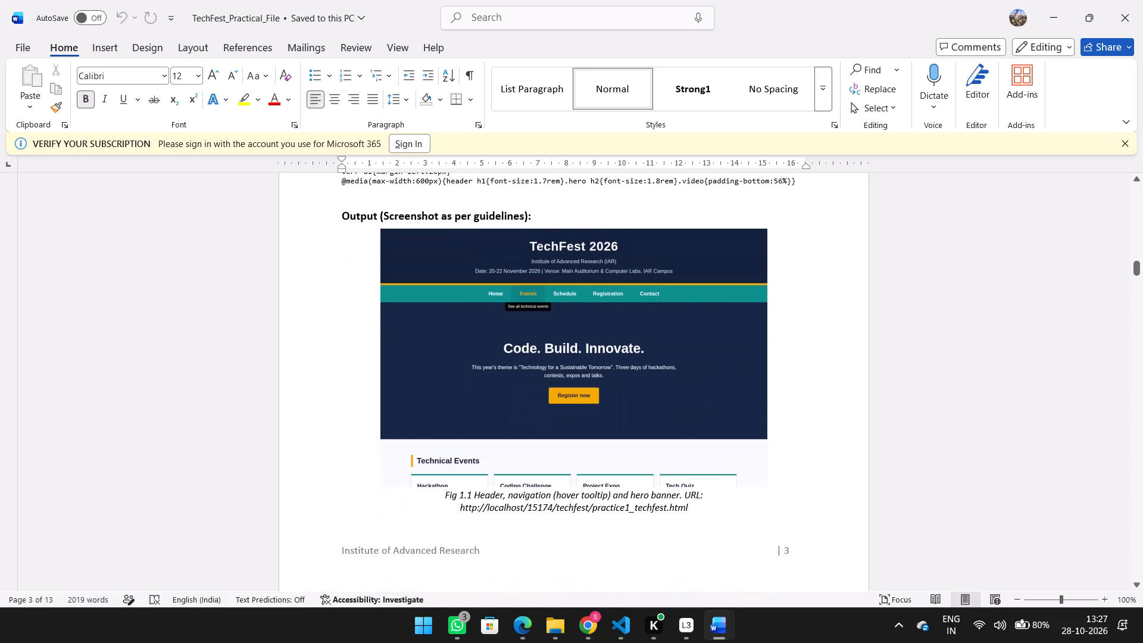
Switch to the INNOTECH 2026 page in the browser, maximize its window and set the page zoom to 90%.
key(alt+Tab)
click(521, 21)
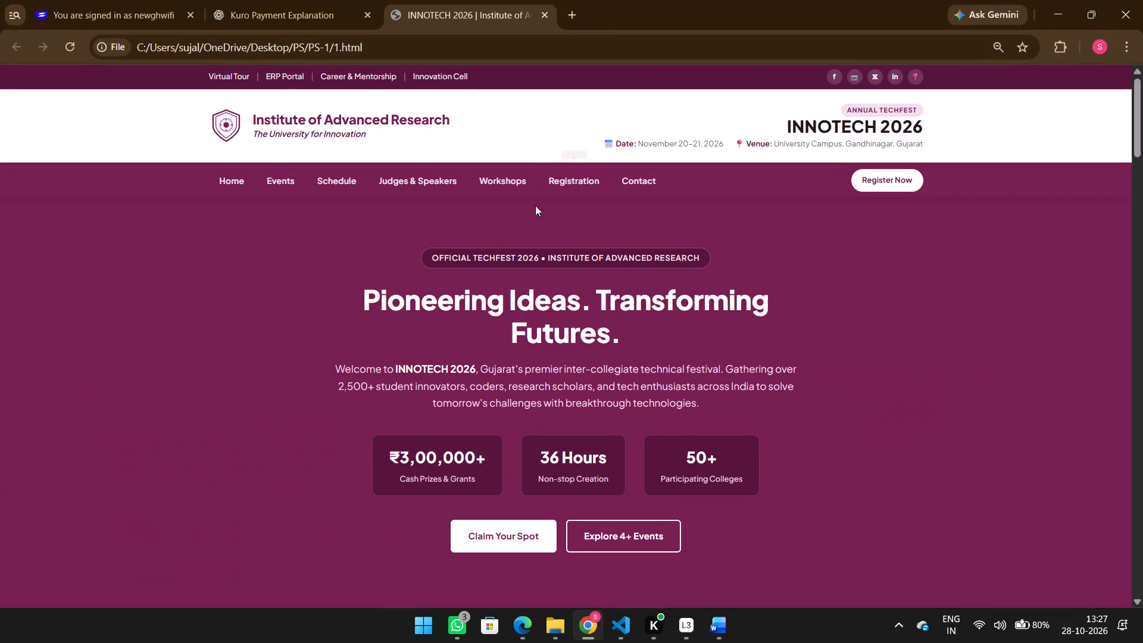
key(shift+super+s)
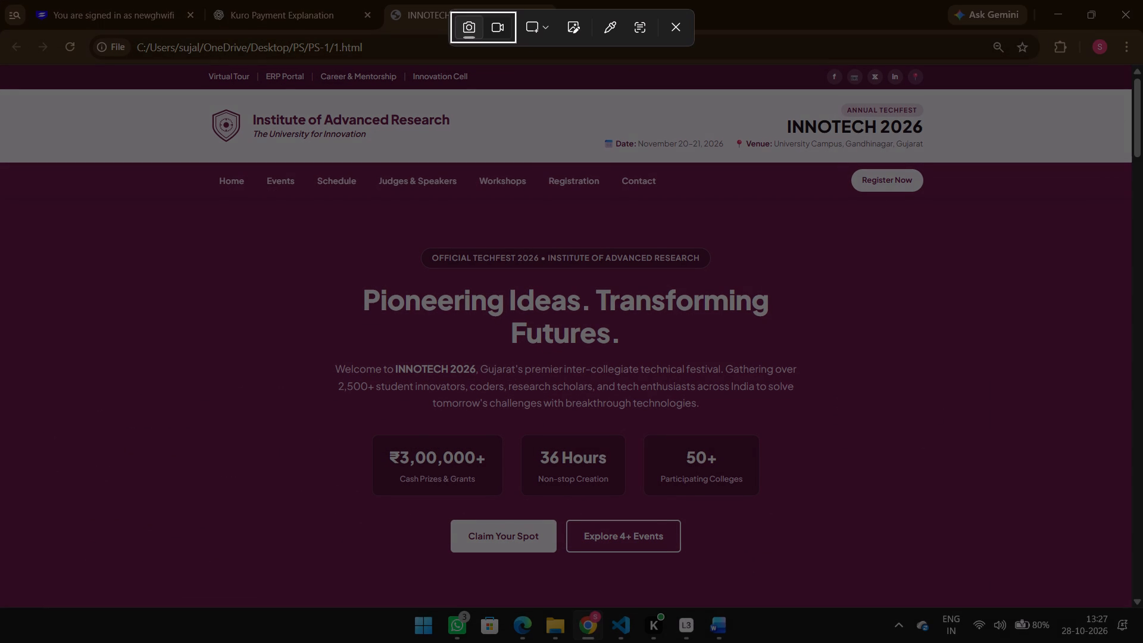
click(681, 34)
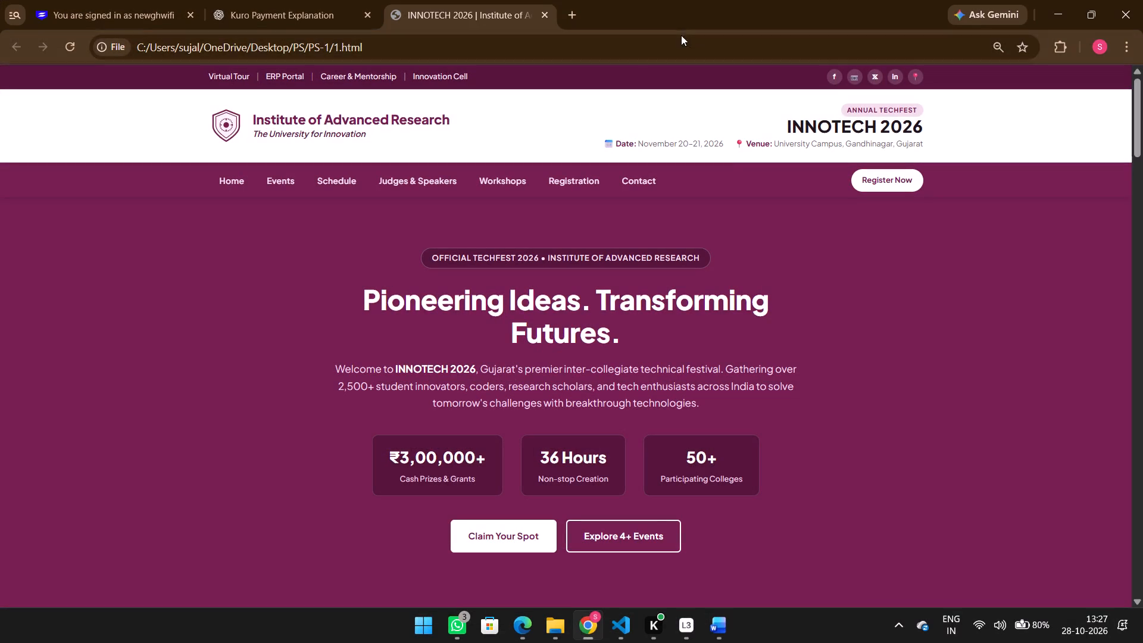
key(ctrl+plus)
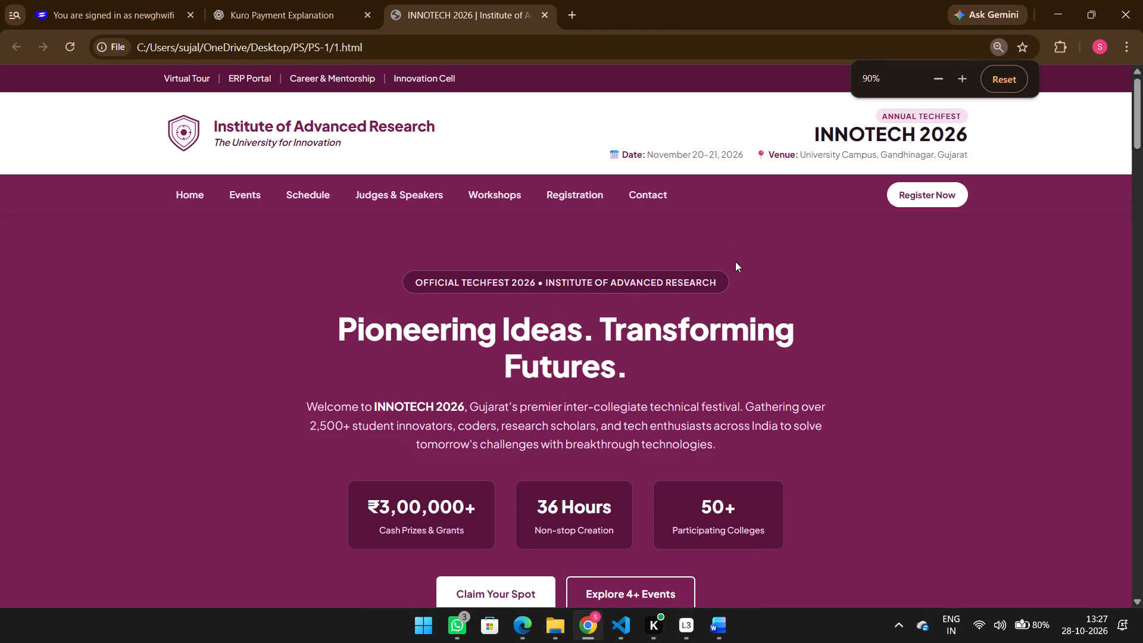
scroll(733, 263, down, 1)
scroll(899, 324, up, 1)
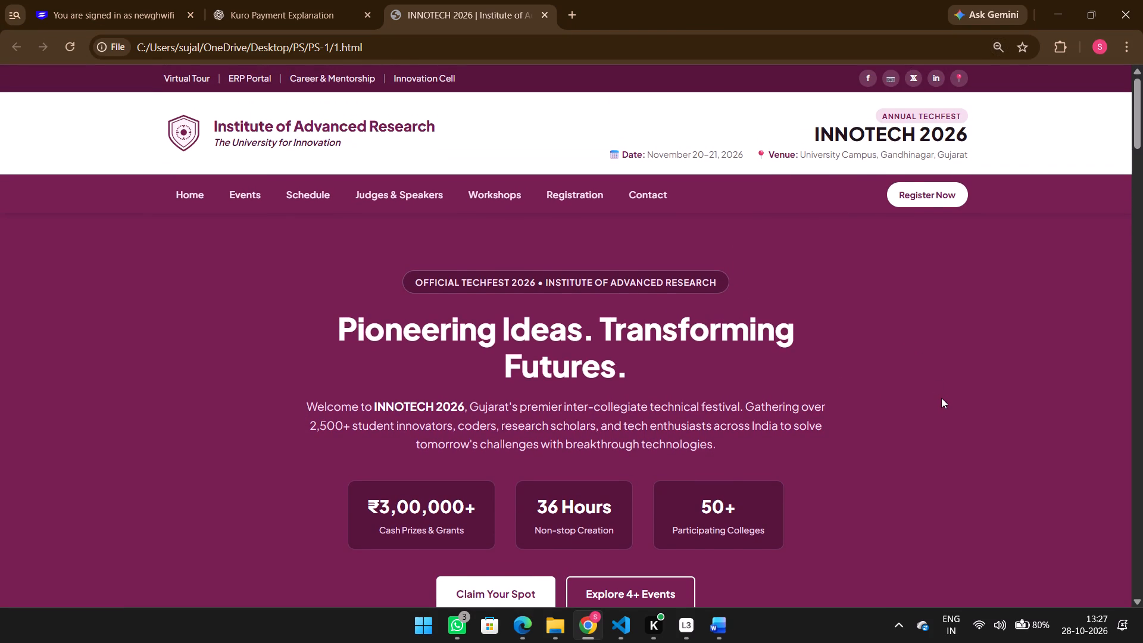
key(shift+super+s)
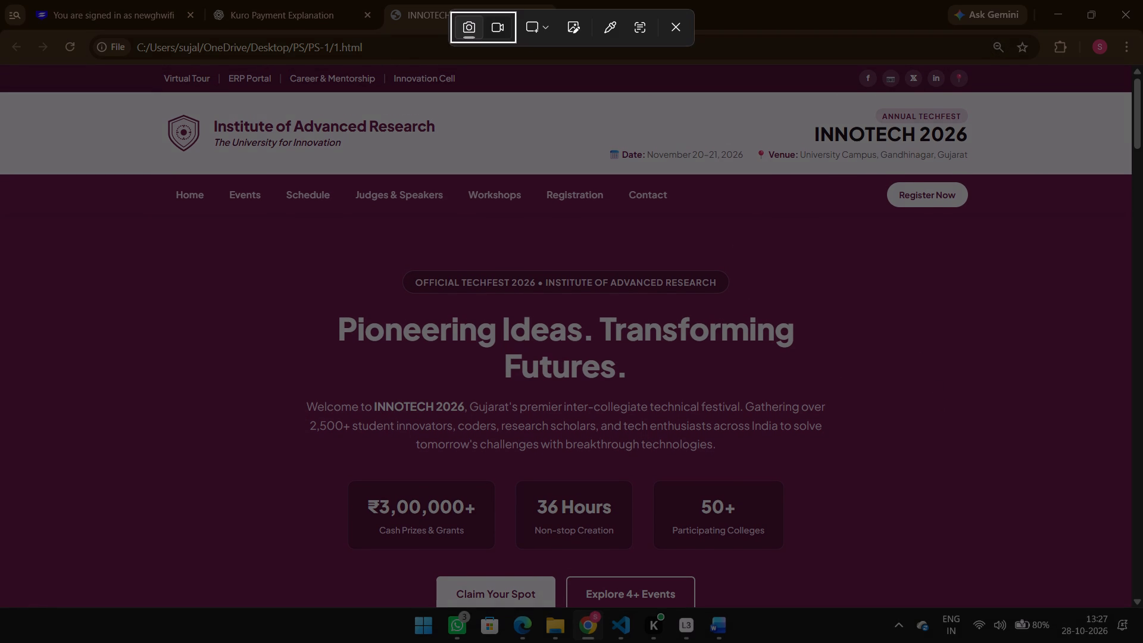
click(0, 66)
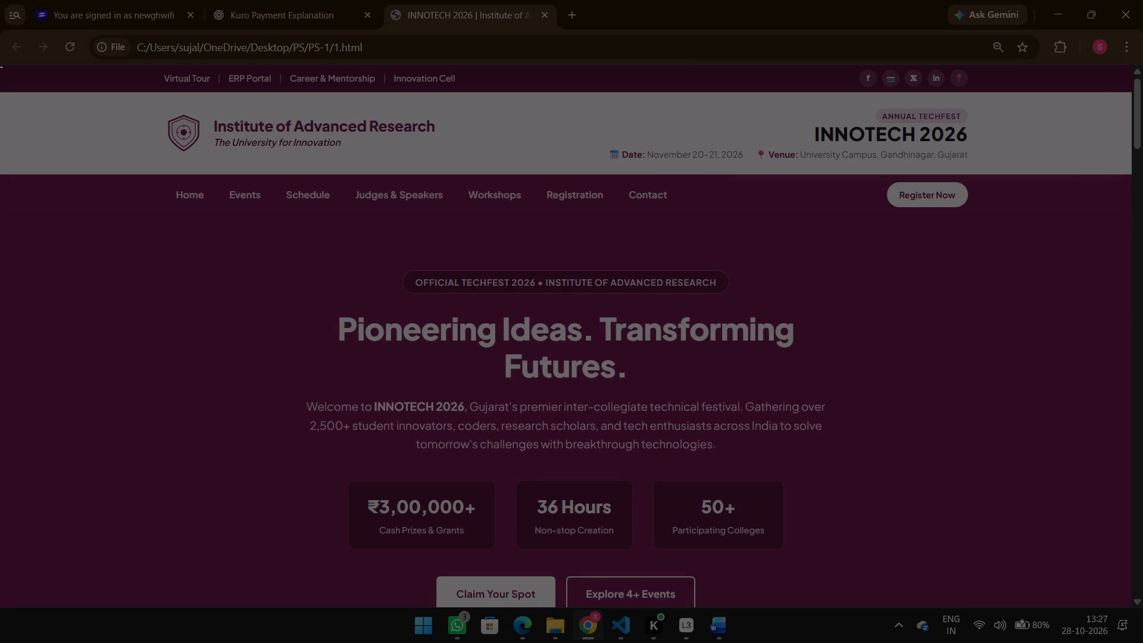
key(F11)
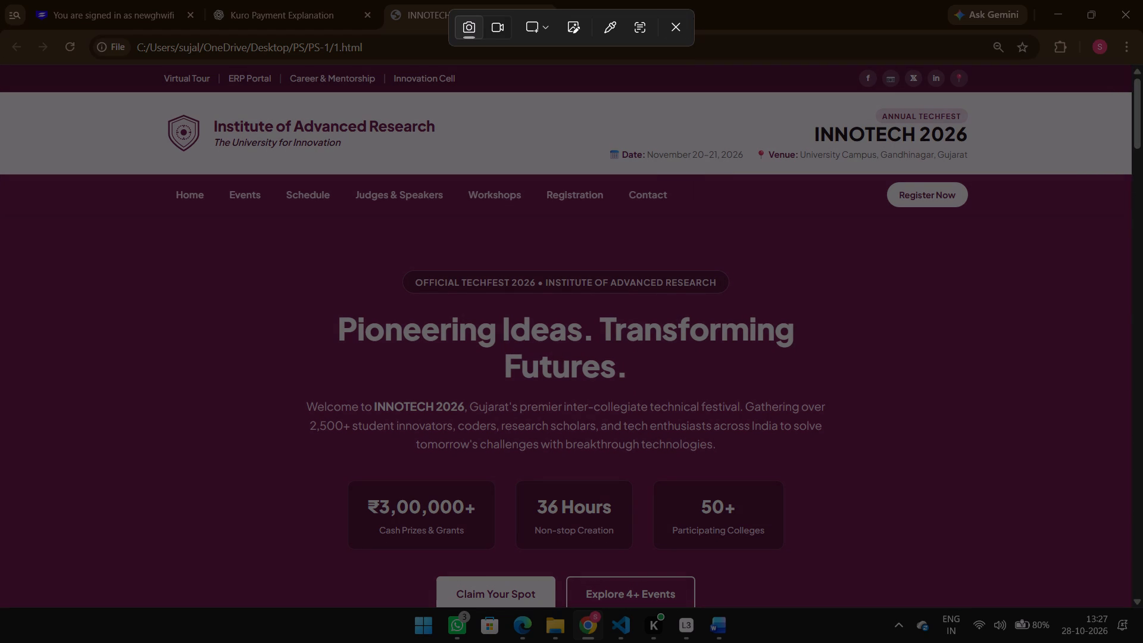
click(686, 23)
Show the INNOTECH 2026 page full screen and capture a screenshot of its header, navigation and hero banner.
key(F11)
scroll(1044, 389, up, 1)
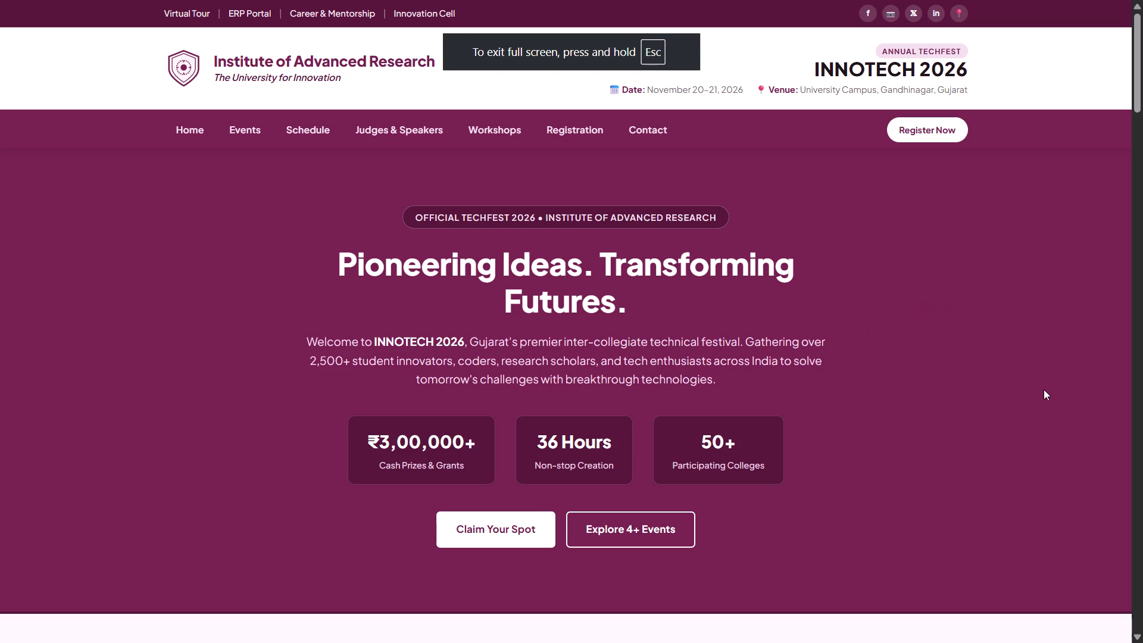
scroll(1044, 389, up, 1)
key(shift+super+s)
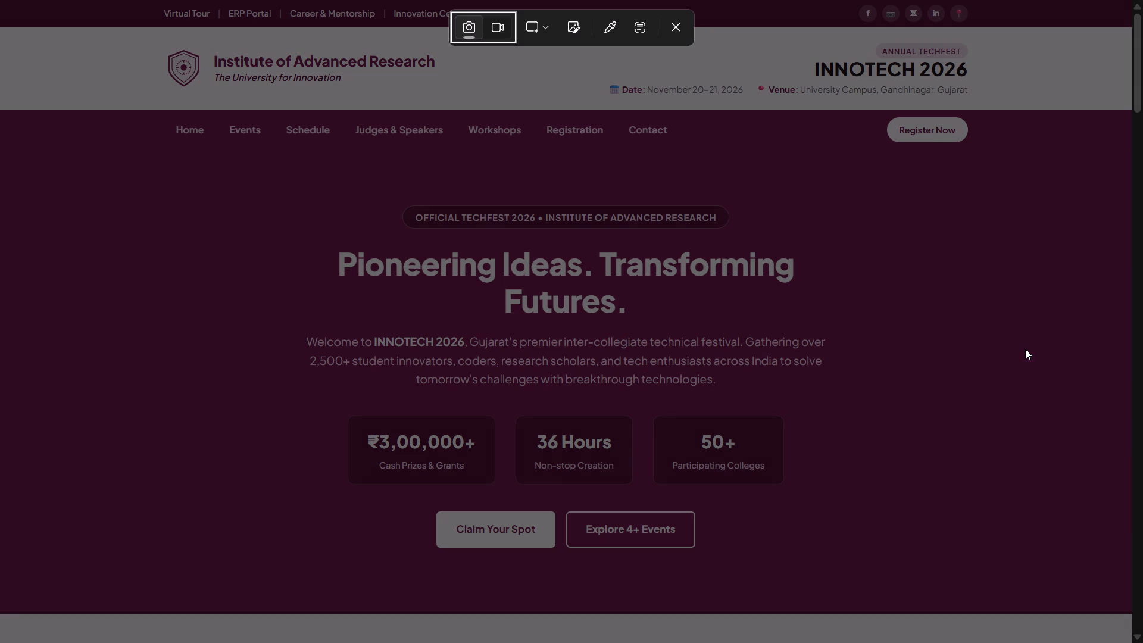
drag(0, 0, 1126, 613)
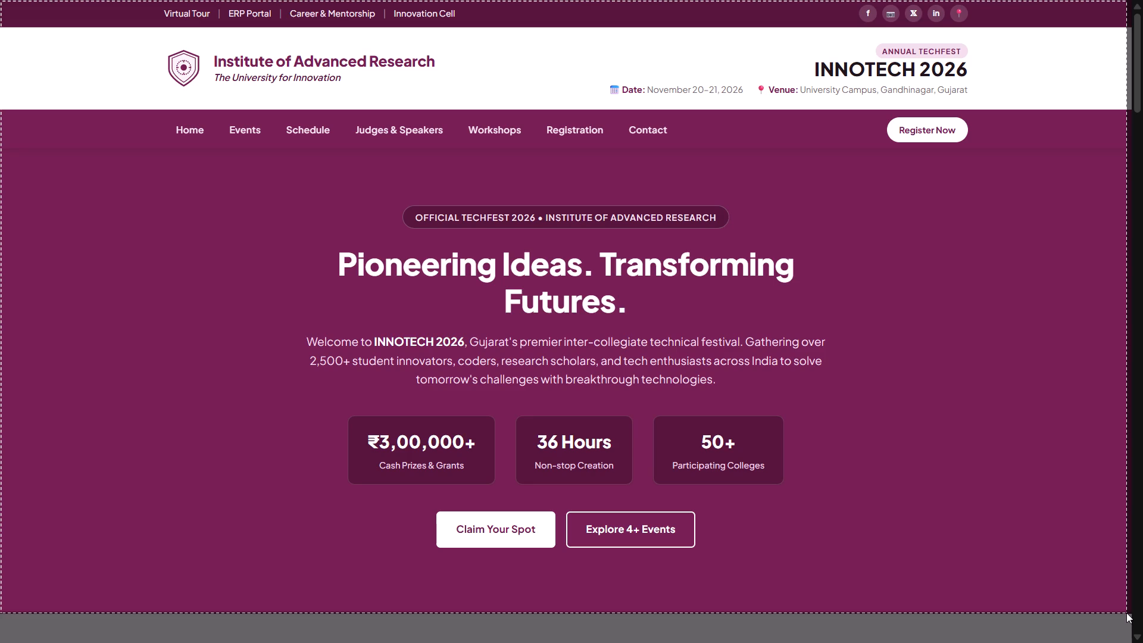
drag(1126, 613, 1142, 610)
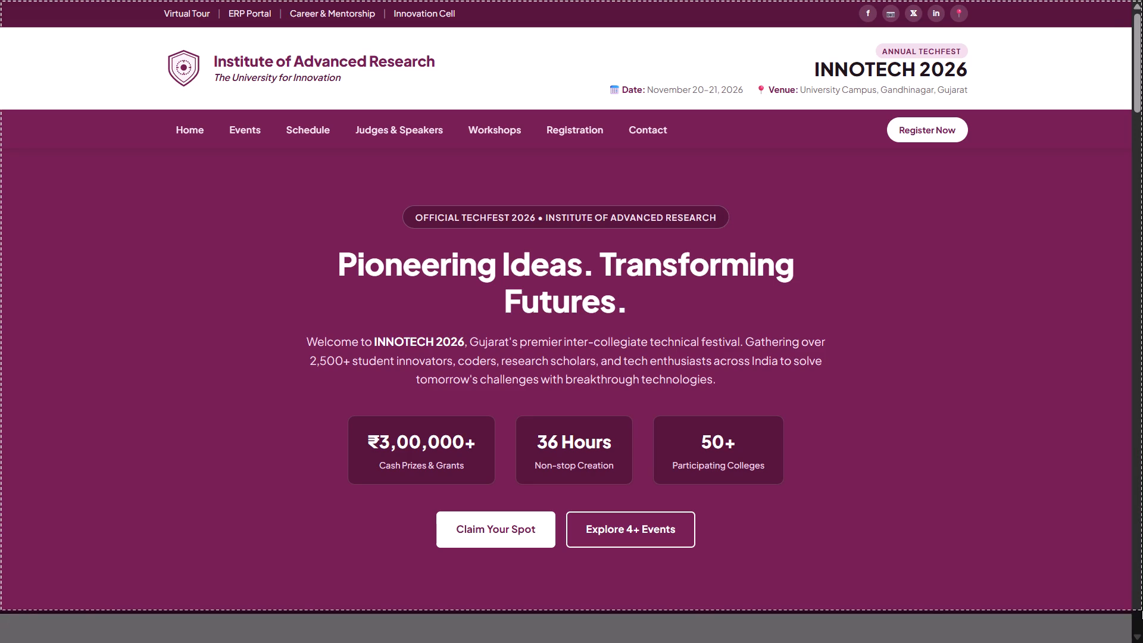
drag(1142, 610, 1140, 614)
Replace the Fig 1.1 image in TechFest_Practical_File with the captured header and hero banner screenshot.
key(alt+Tab)
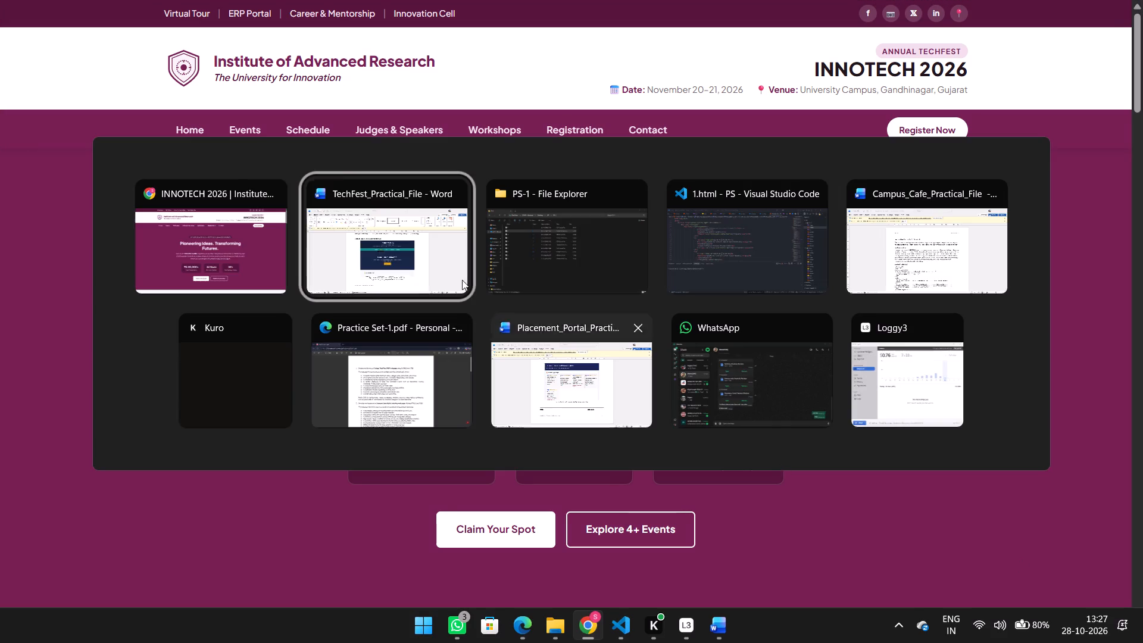
click(552, 316)
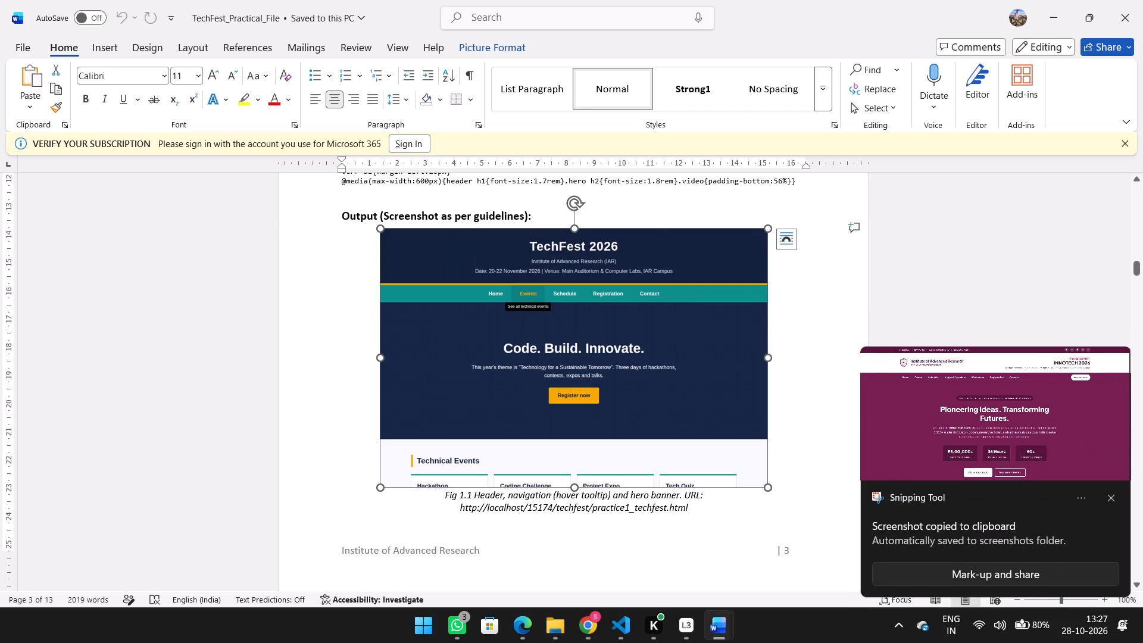
key(Delete)
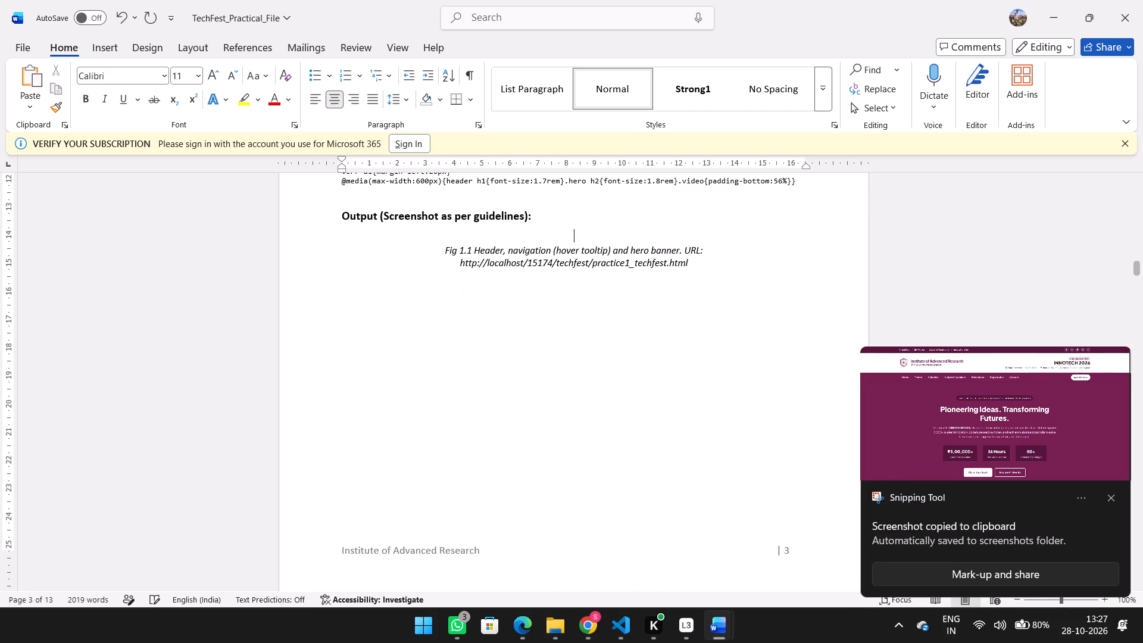
key(ctrl+v)
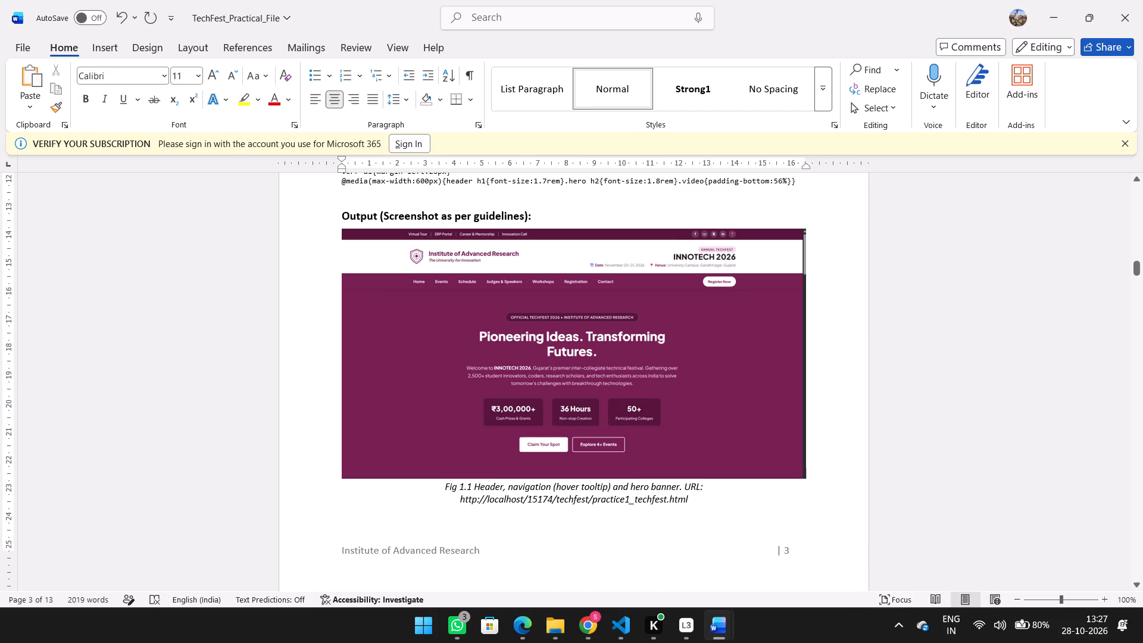
Compare the Fig 1.2 Technical events image in the document with the Technical Competitions section of the INNOTECH 2026 page.
scroll(619, 392, down, 12)
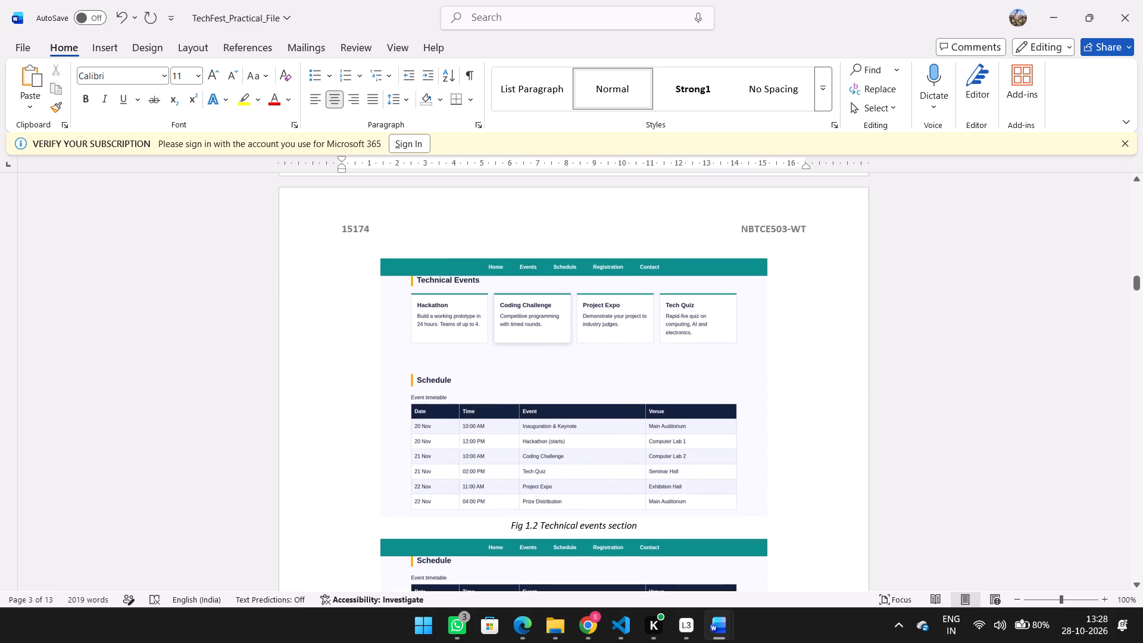
scroll(616, 394, down, 1)
key(alt+Tab)
scroll(614, 392, down, 6)
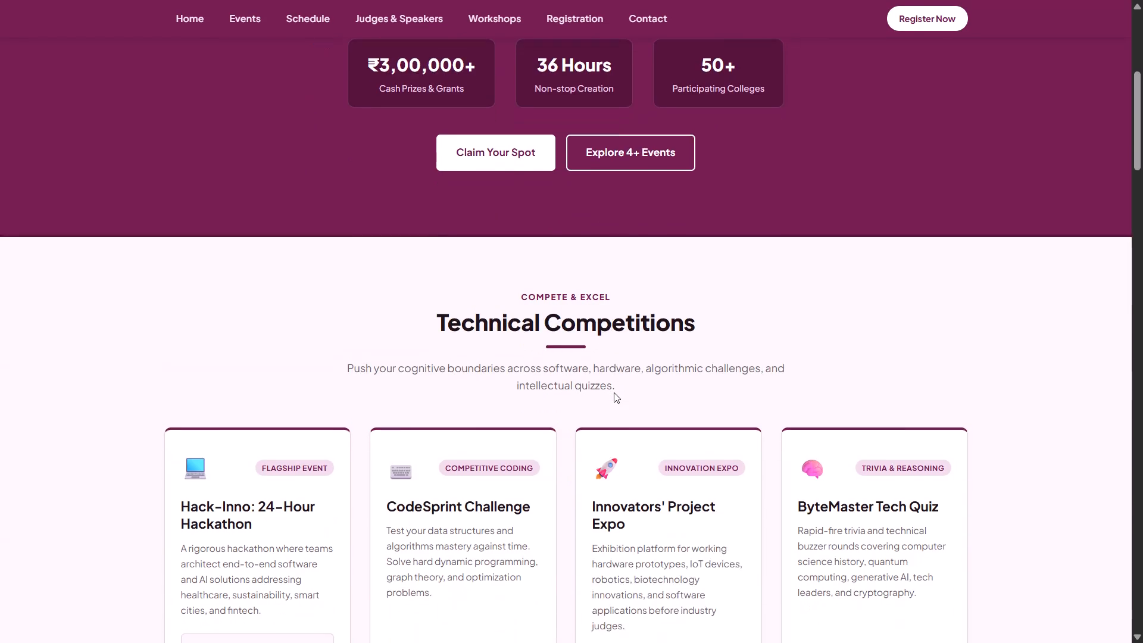
scroll(614, 392, down, 9)
key(alt+Tab)
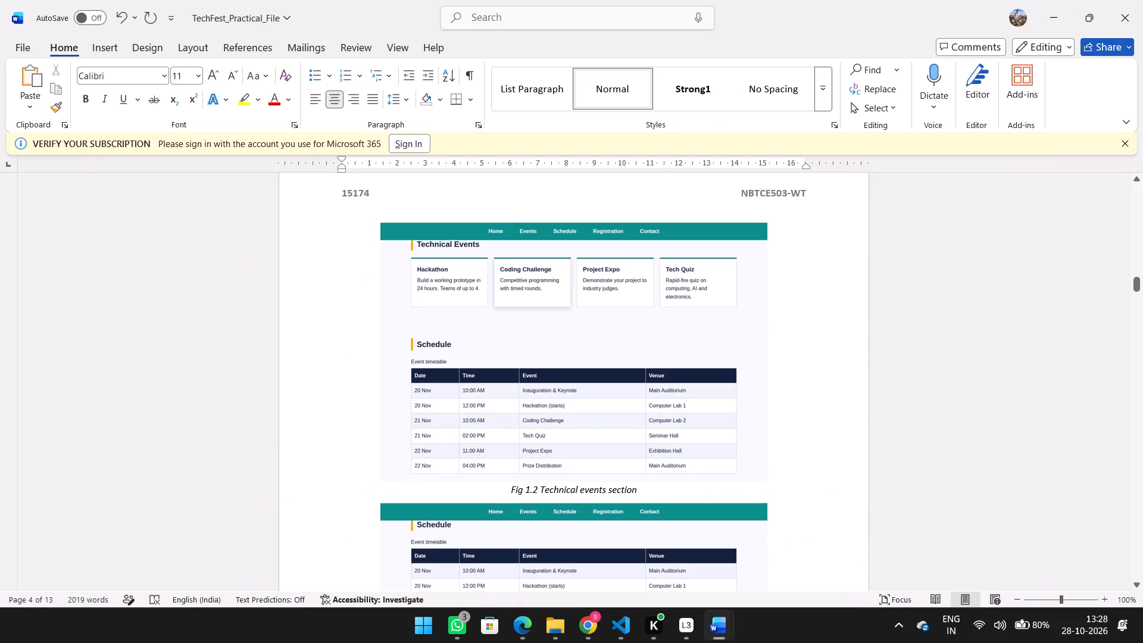
key(alt+Tab)
scroll(614, 392, up, 5)
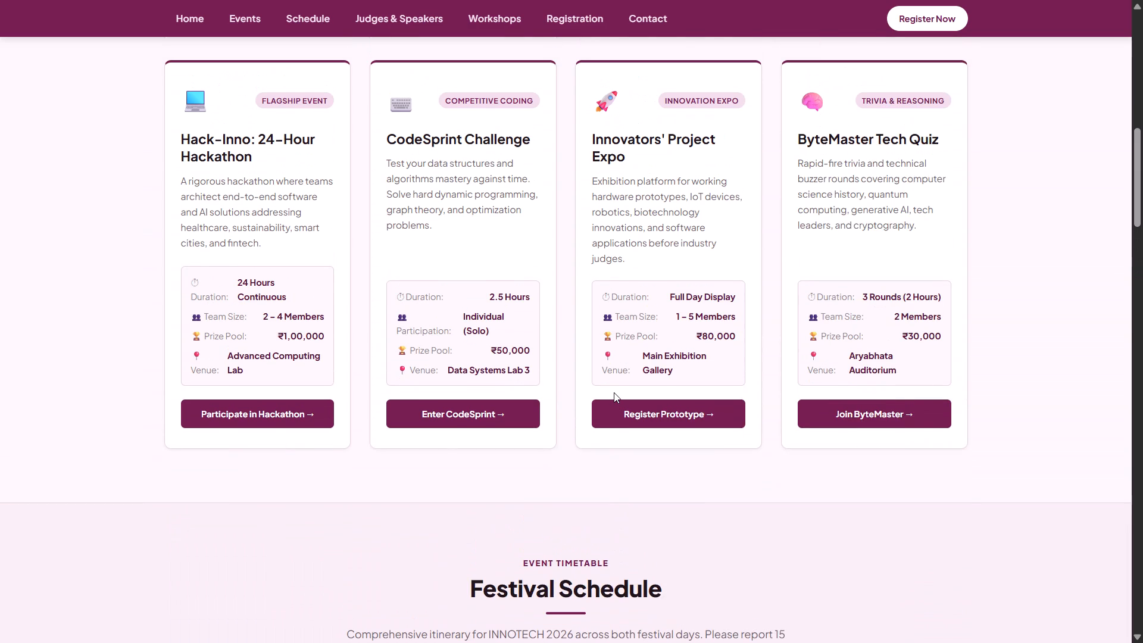
Check the Fig 1.2 and Fig 1.3 images against the page's Festival Schedule, and return to the Technical Competitions cards.
key(alt+Tab)
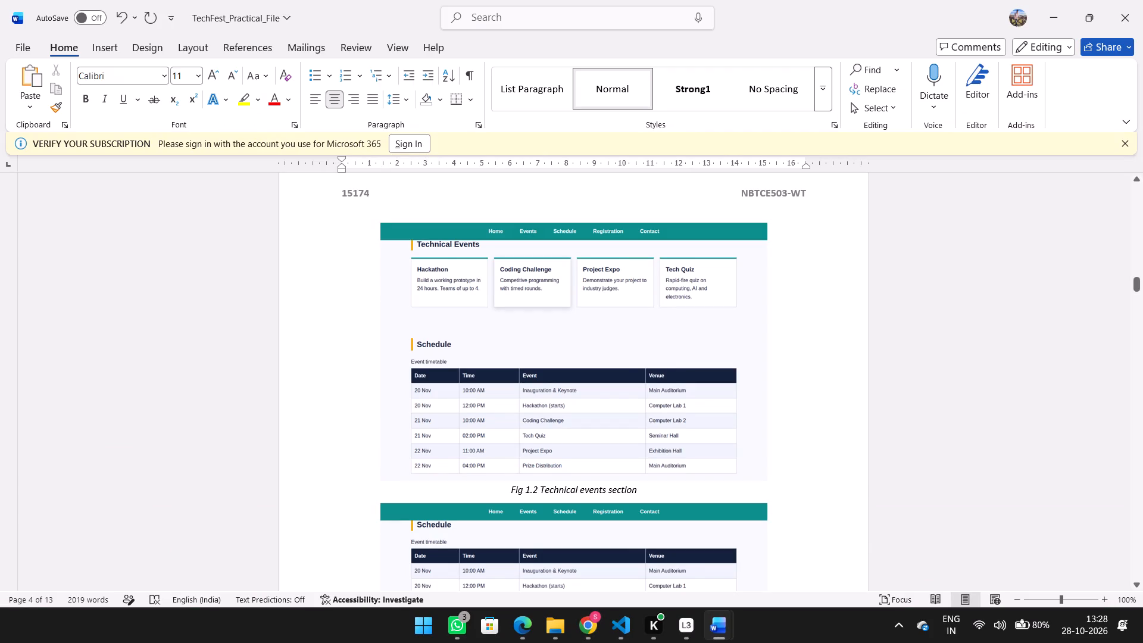
scroll(614, 392, down, 5)
key(alt+Tab)
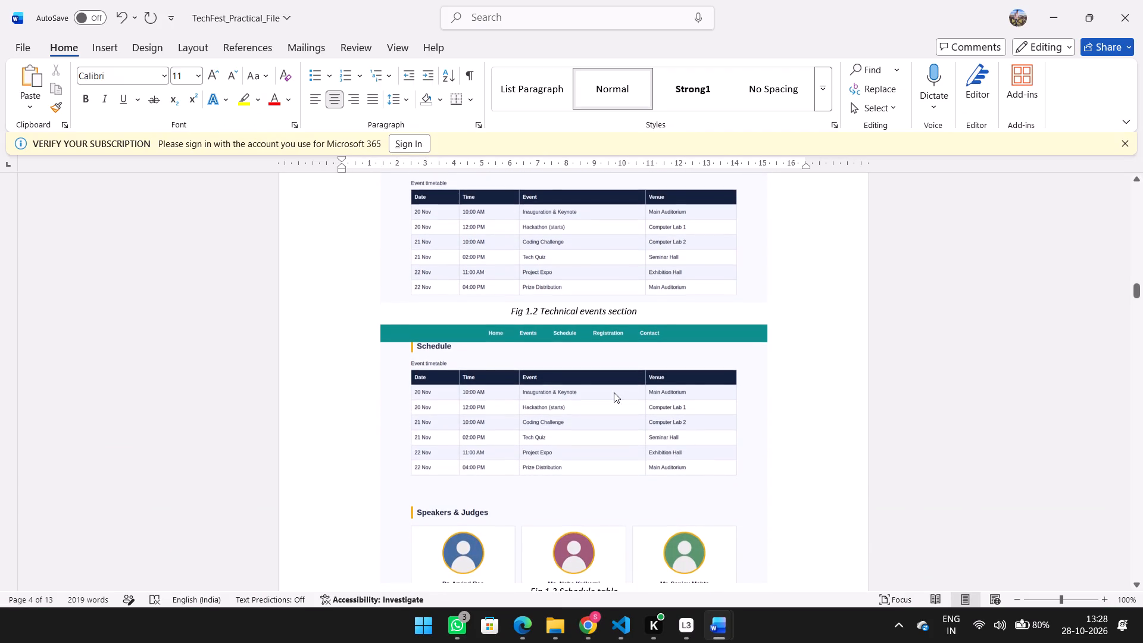
scroll(614, 392, down, 10)
scroll(614, 392, up, 5)
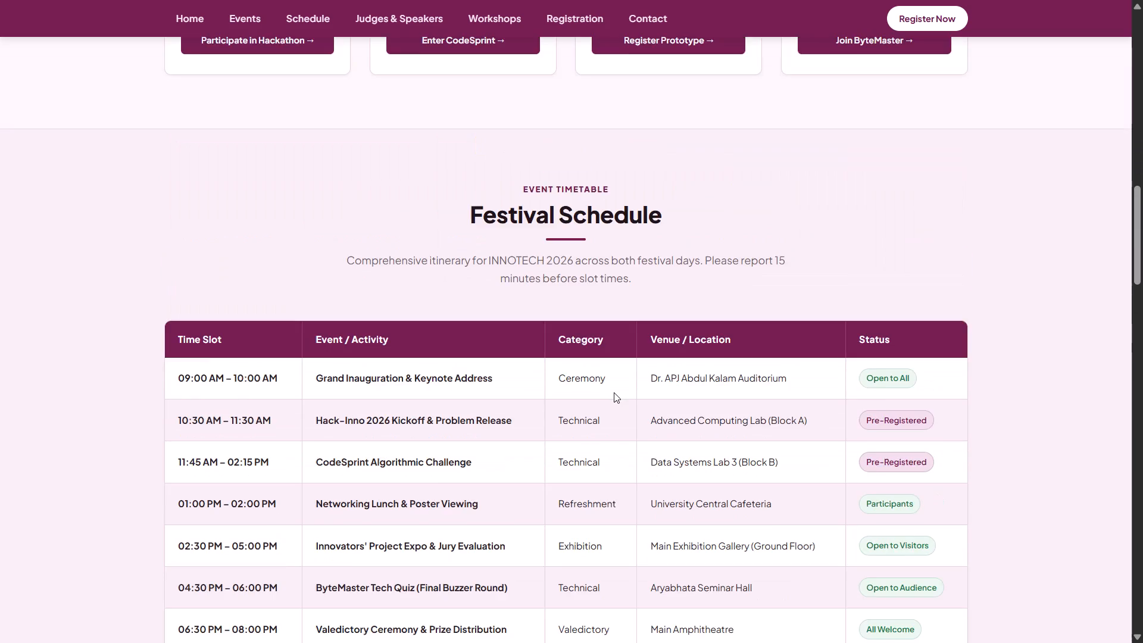
scroll(614, 392, up, 5)
key(alt+Tab)
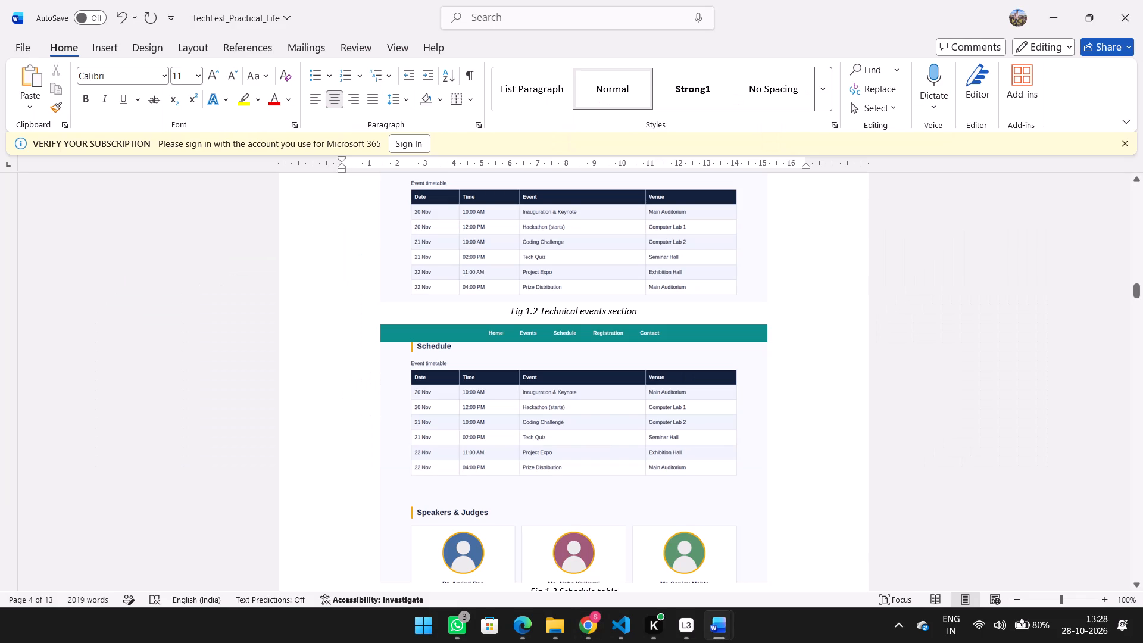
key(alt+Tab)
scroll(614, 392, up, 1)
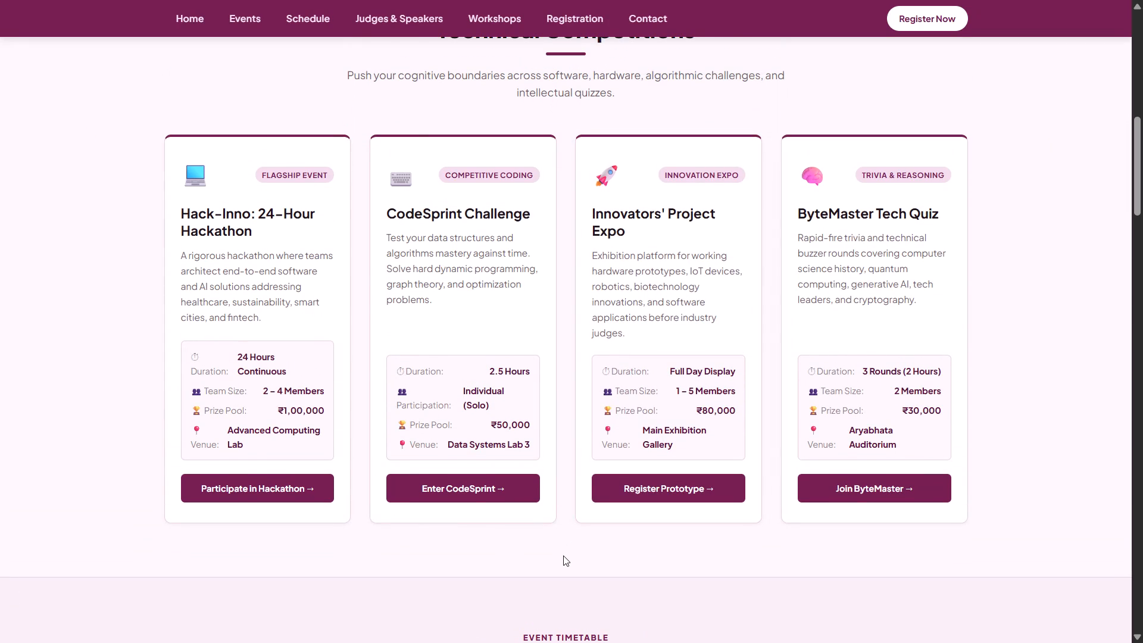
Compare the document's Fig 1.2 Technical events image with Technical Competitions, and look through the page's speaker, workshop and partner sections.
key(alt+Tab)
scroll(563, 555, up, 3)
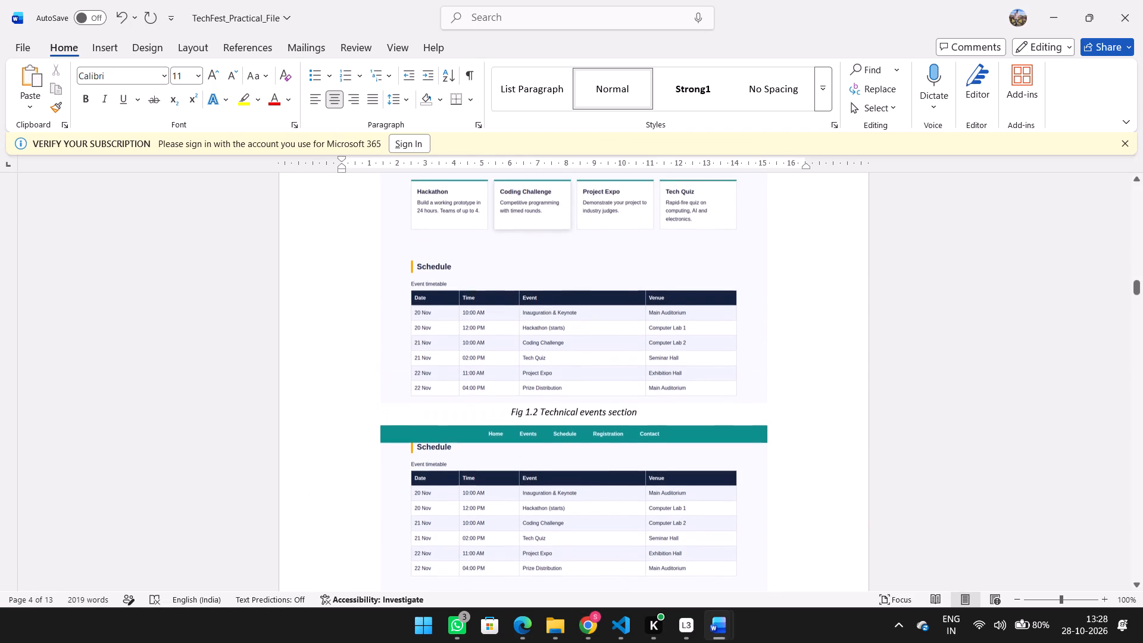
scroll(563, 555, up, 1)
scroll(563, 555, down, 1)
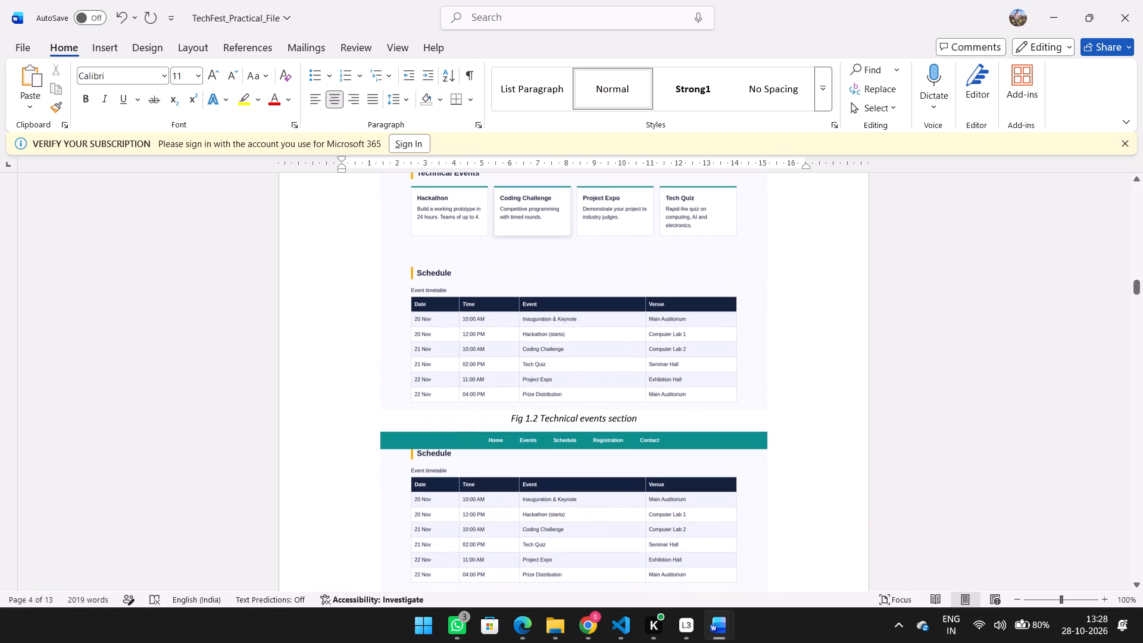
scroll(563, 555, up, 1)
key(alt+Tab)
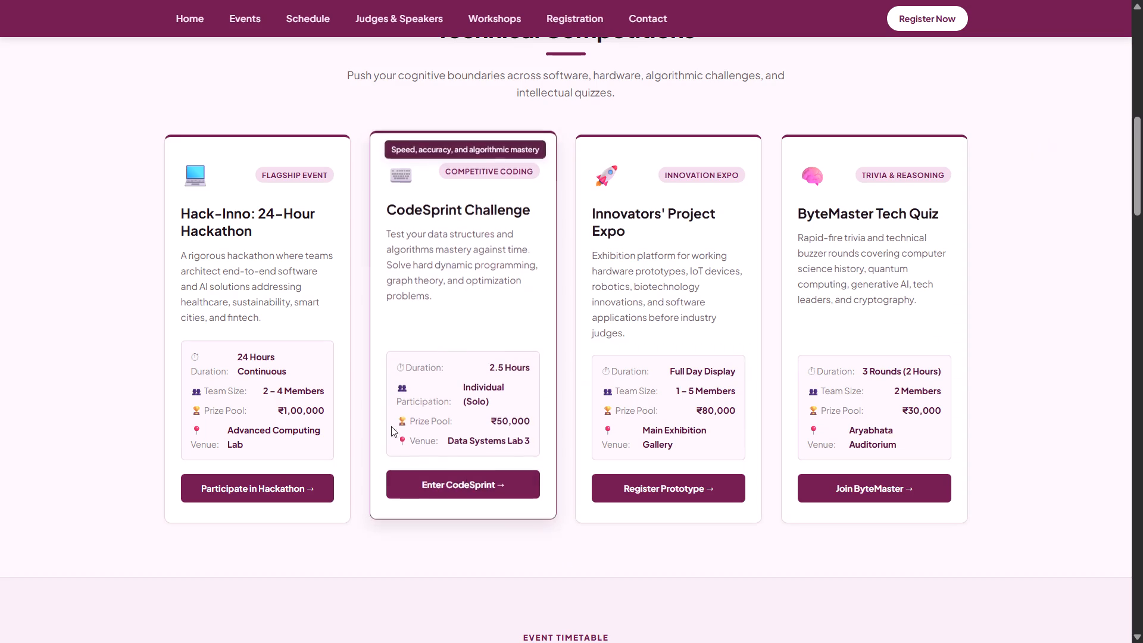
scroll(388, 424, up, 3)
scroll(388, 424, down, 17)
scroll(387, 424, down, 5)
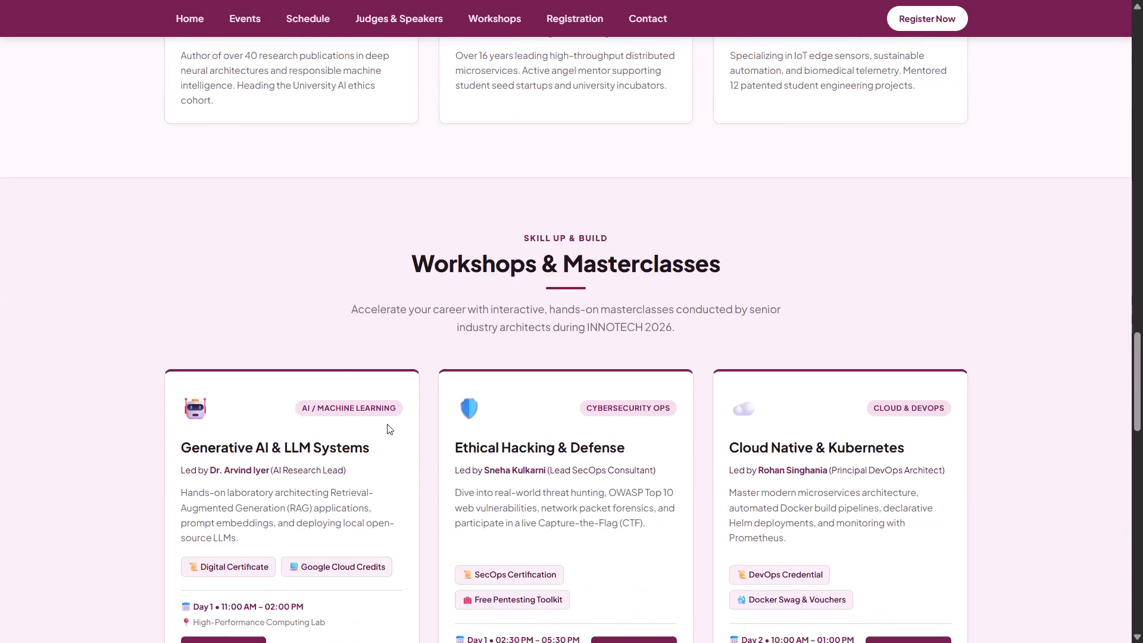
scroll(387, 424, down, 16)
scroll(387, 424, up, 12)
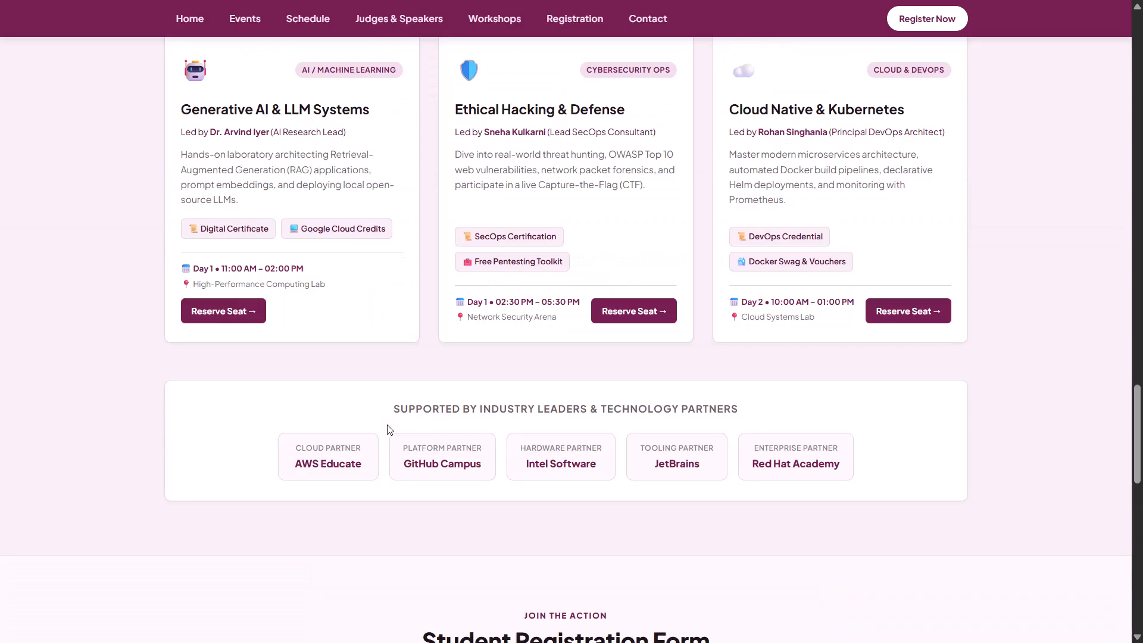
Check the document's figures from Fig 1.4 Speakers and judges onward against the page's speaker and workshop sections, and leave full-screen view.
key(alt+Tab)
scroll(387, 424, down, 20)
scroll(387, 424, down, 5)
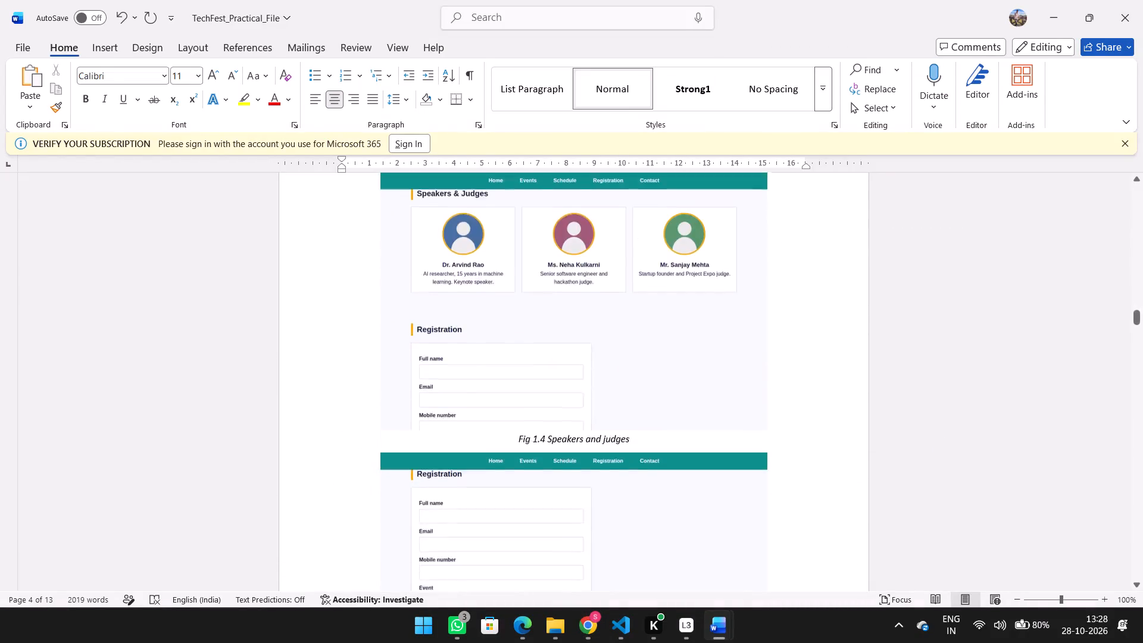
scroll(387, 424, down, 19)
key(alt+Tab)
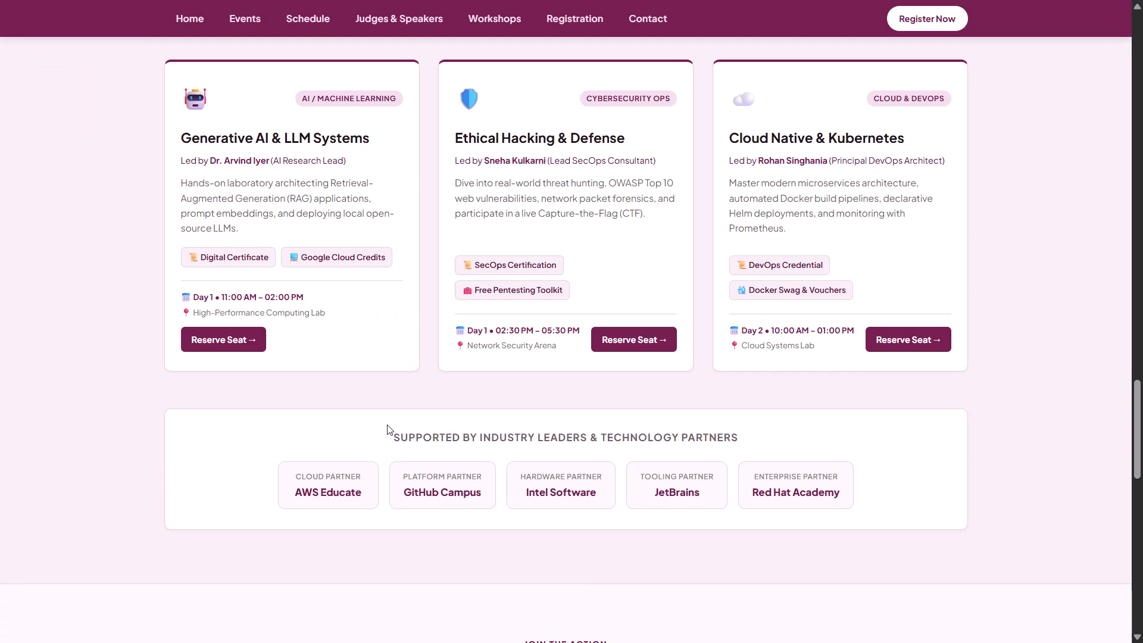
scroll(387, 424, up, 13)
scroll(387, 424, down, 4)
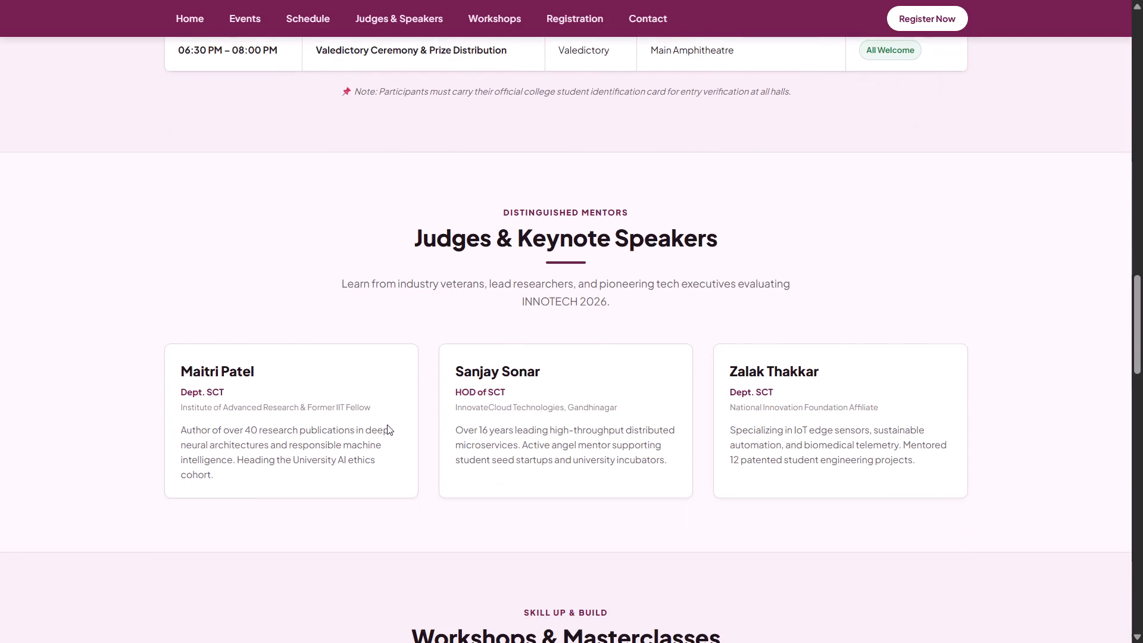
scroll(387, 424, down, 3)
key(alt+Tab)
key(alt+Tab)
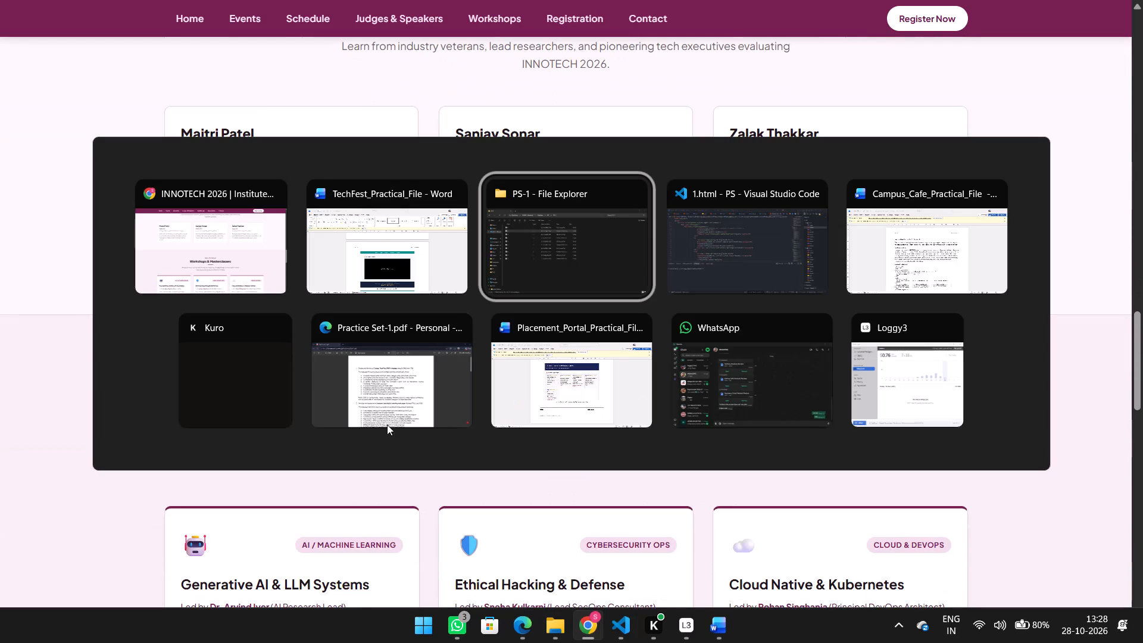
key(alt+Tab)
key(F11)
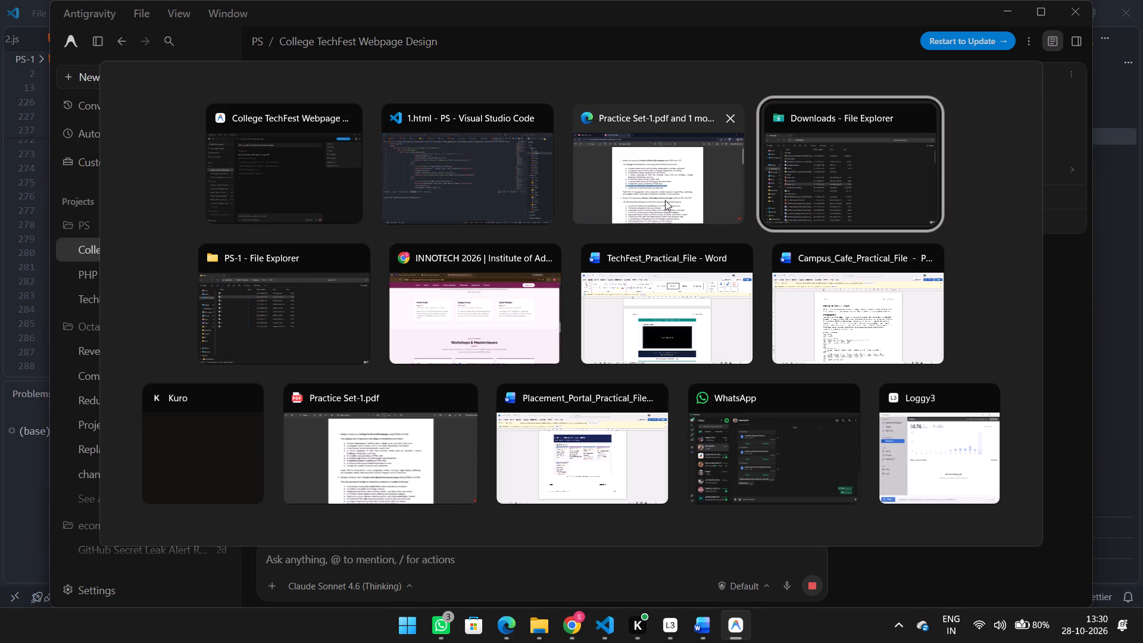
Switch to the INNOTECH 2026 page in Chrome and compare its events and schedule sections with the College TechFest requirements in Practice Set-1.
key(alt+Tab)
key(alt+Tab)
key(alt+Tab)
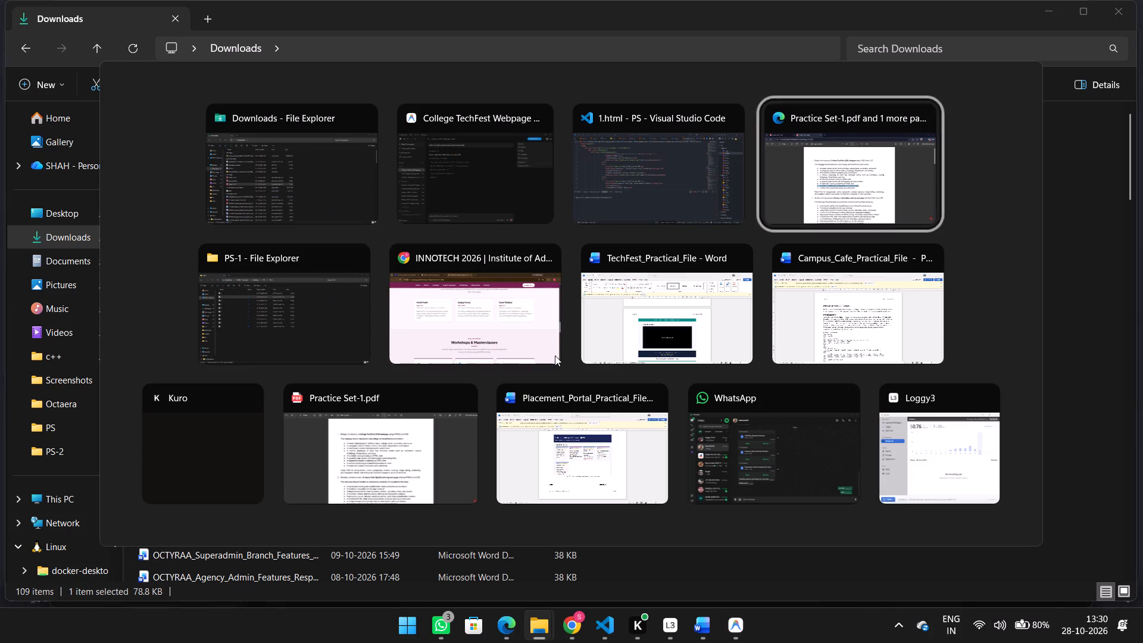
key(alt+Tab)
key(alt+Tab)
scroll(555, 355, up, 8)
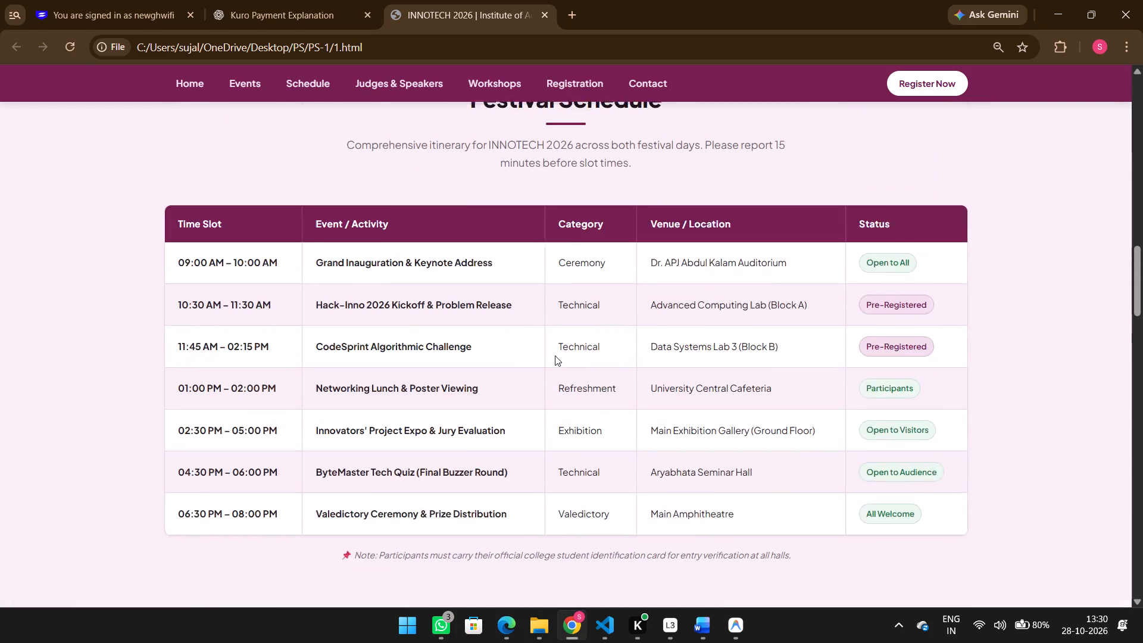
scroll(555, 355, up, 9)
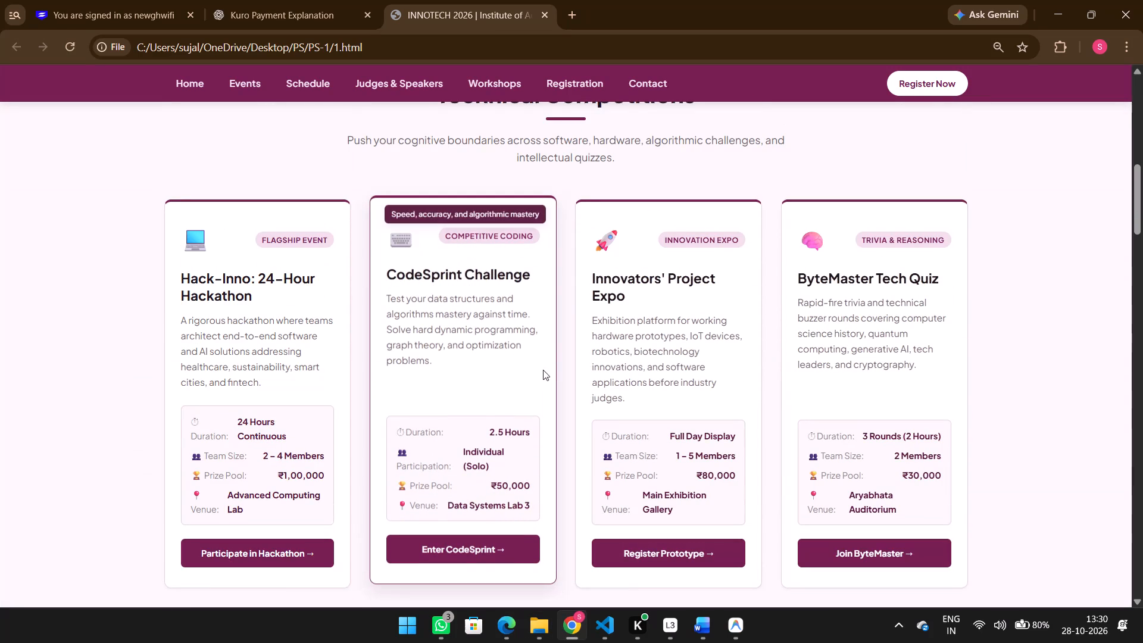
key(alt+Tab)
key(alt+Tab)
key(alt+Tab)
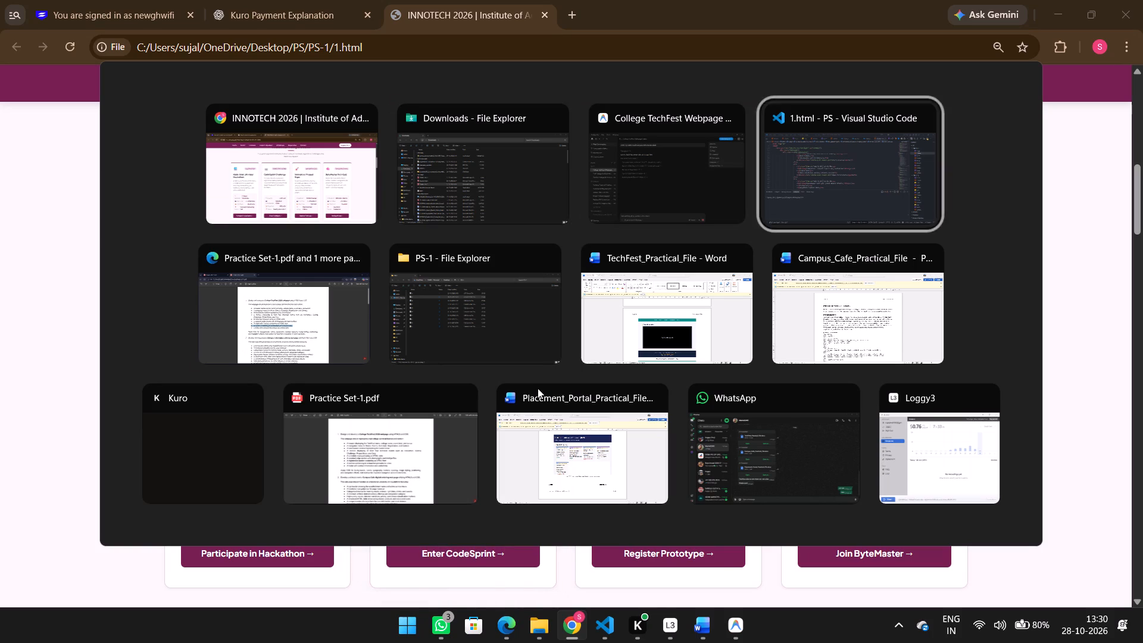
key(alt+Tab)
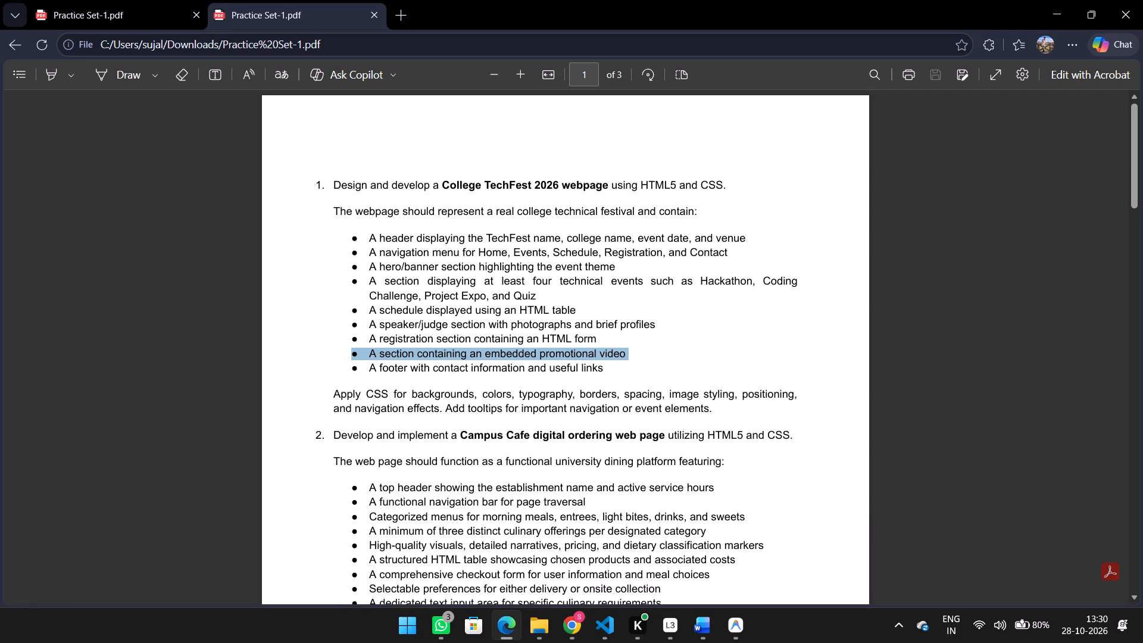
key(alt+Tab)
scroll(585, 331, down, 7)
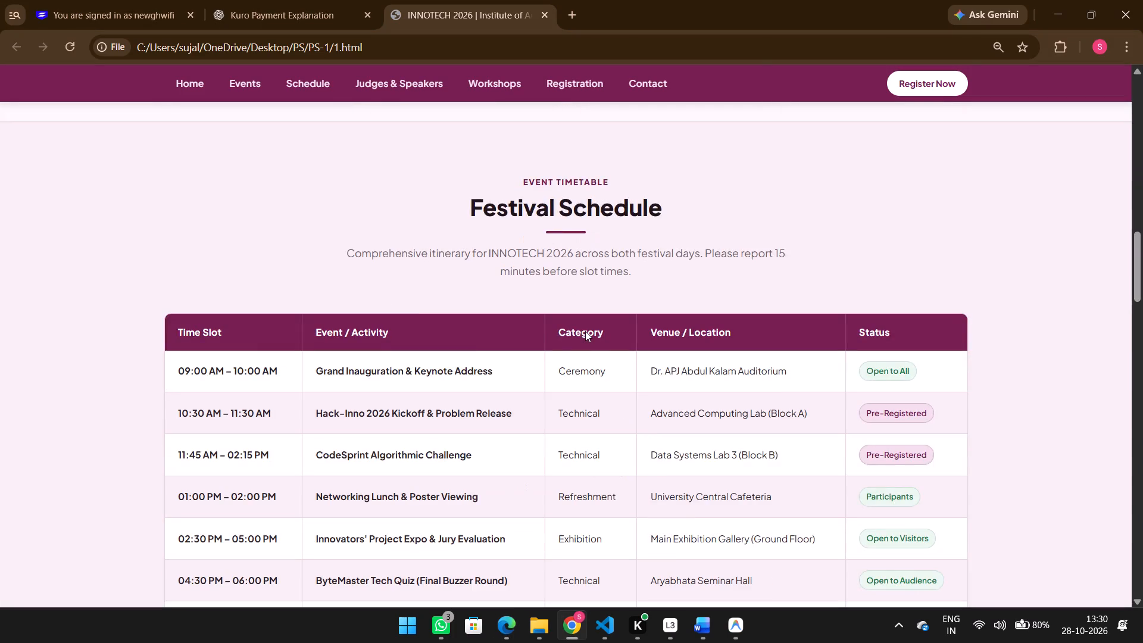
Bring the Technical Competitions cards of the INNOTECH 2026 page in Chrome back into view.
scroll(585, 331, up, 6)
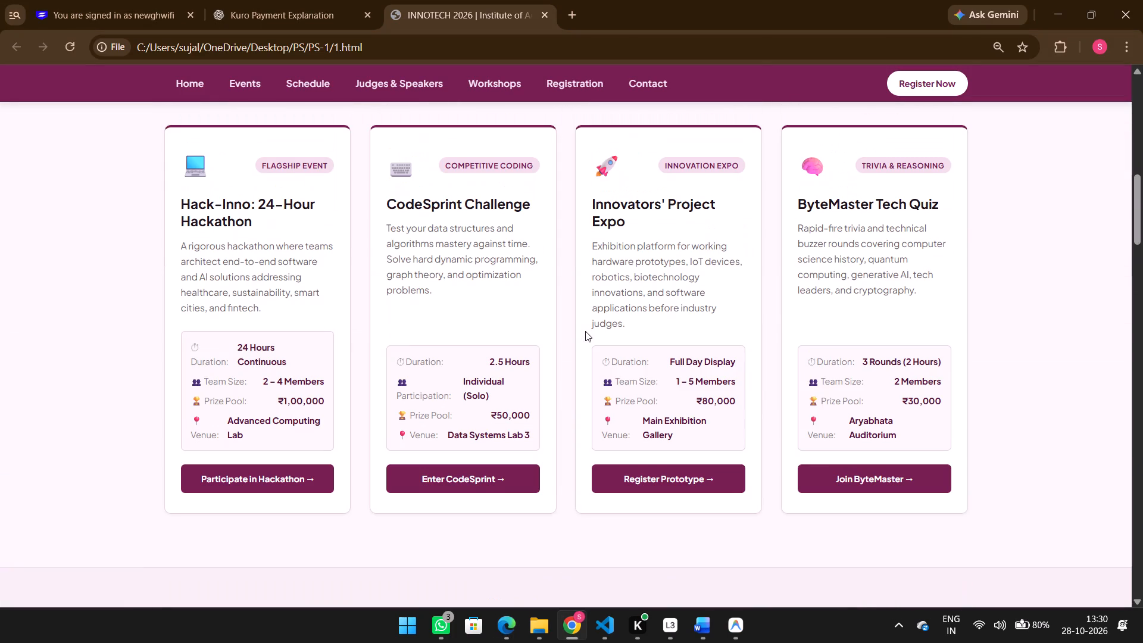
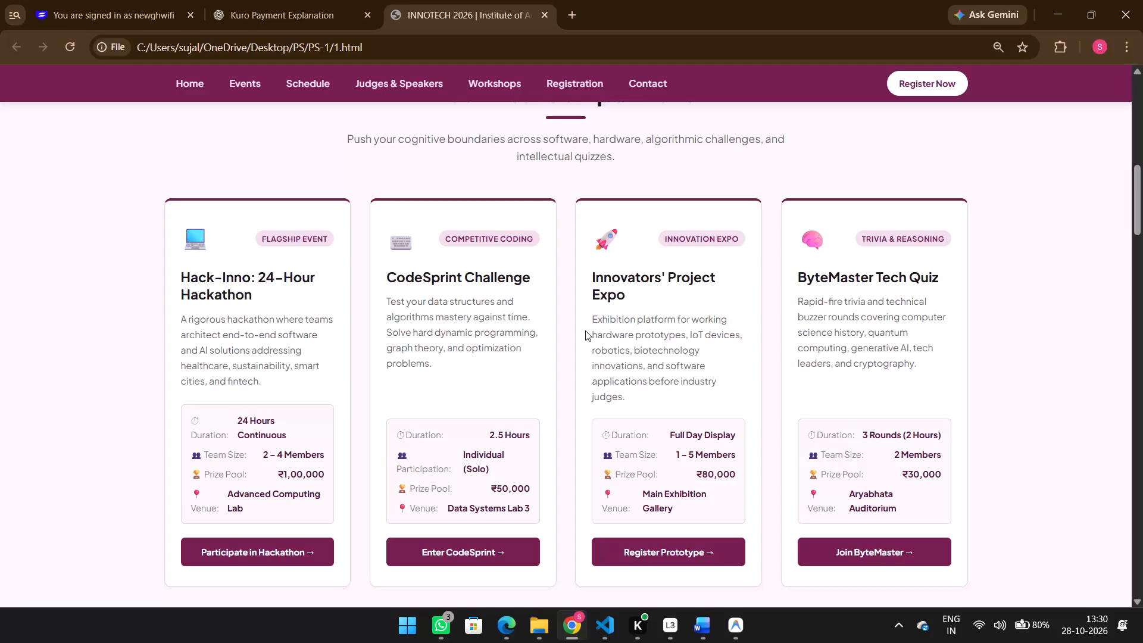
Show the INNOTECH 2026 page full screen and capture its Technical Competitions section as a whole-screen screenshot.
key(F11)
scroll(585, 329, up, 2)
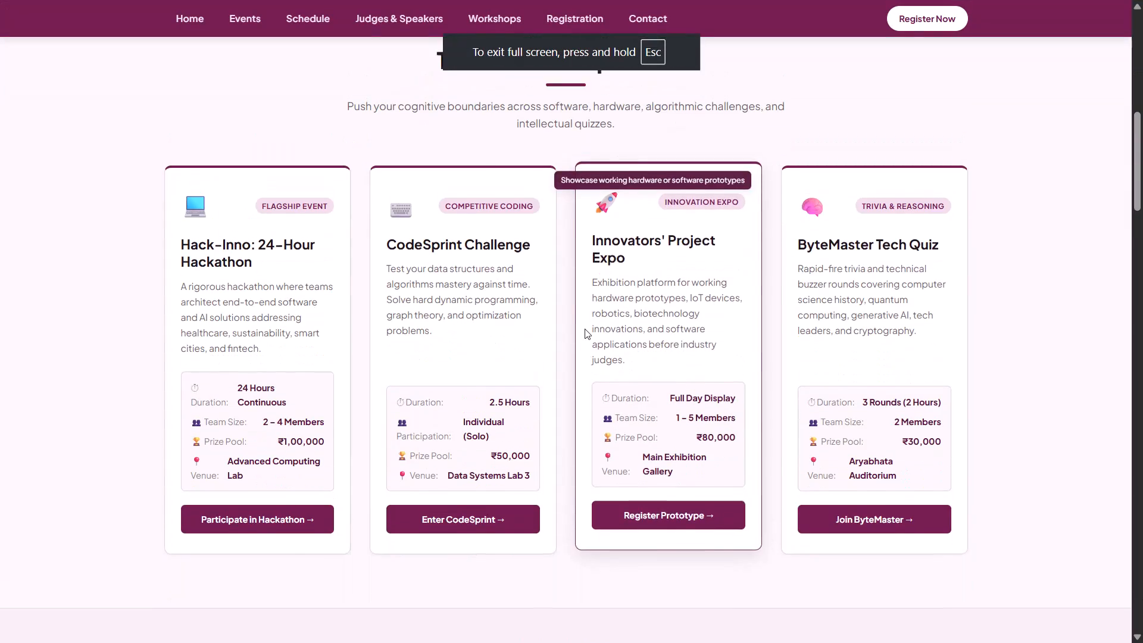
scroll(585, 329, down, 1)
key(shift+super+s)
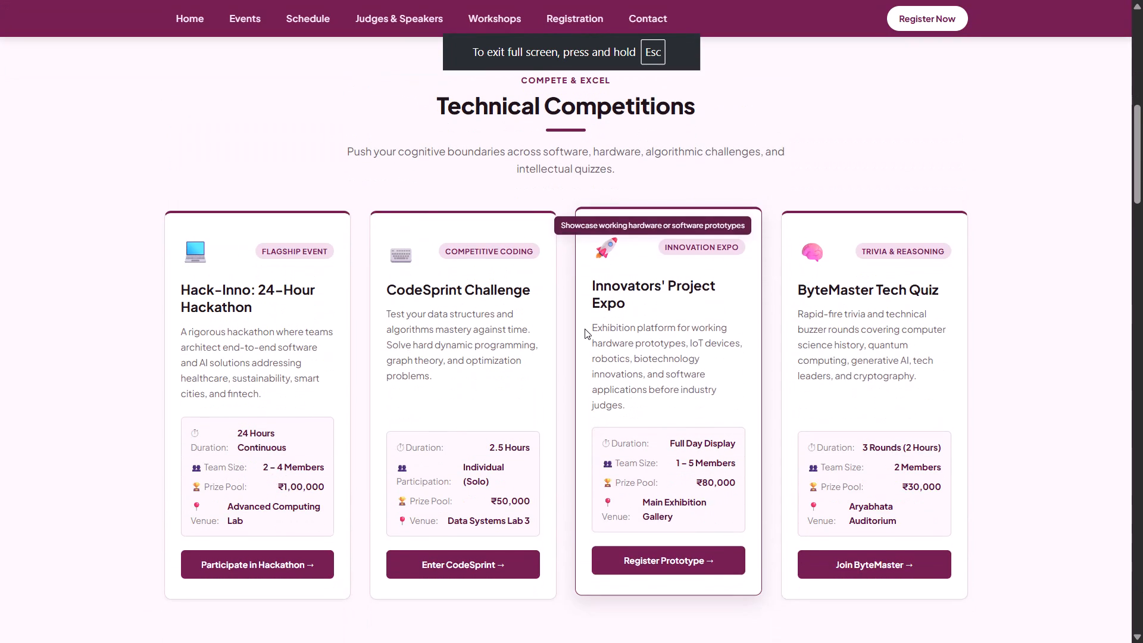
click(675, 30)
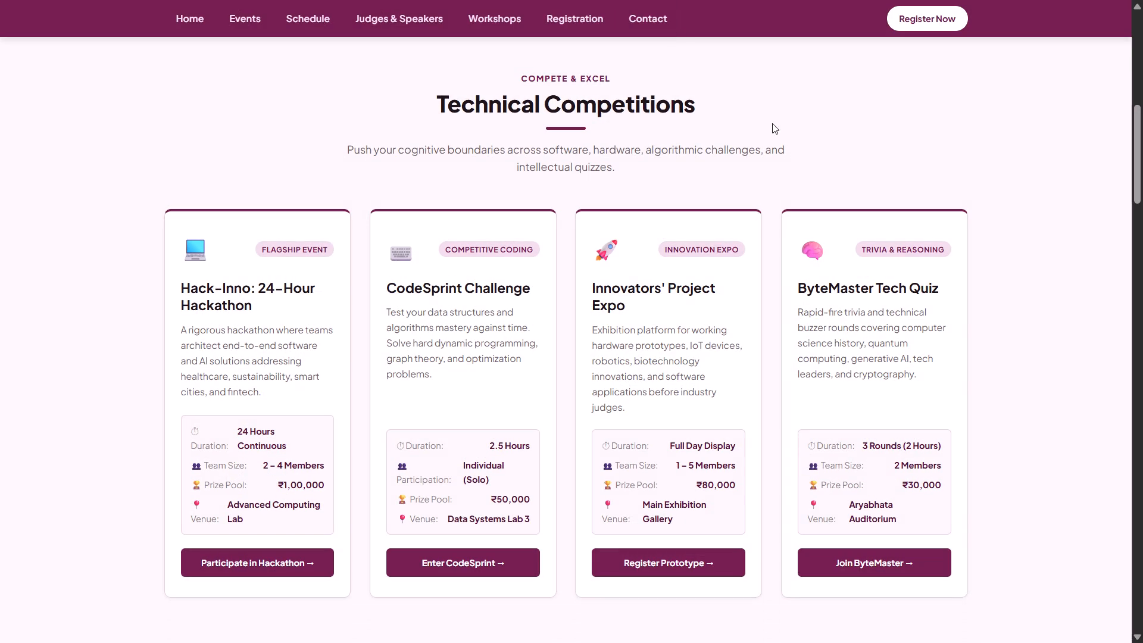
key(shift+super+s)
drag(0, 1, 718, 598)
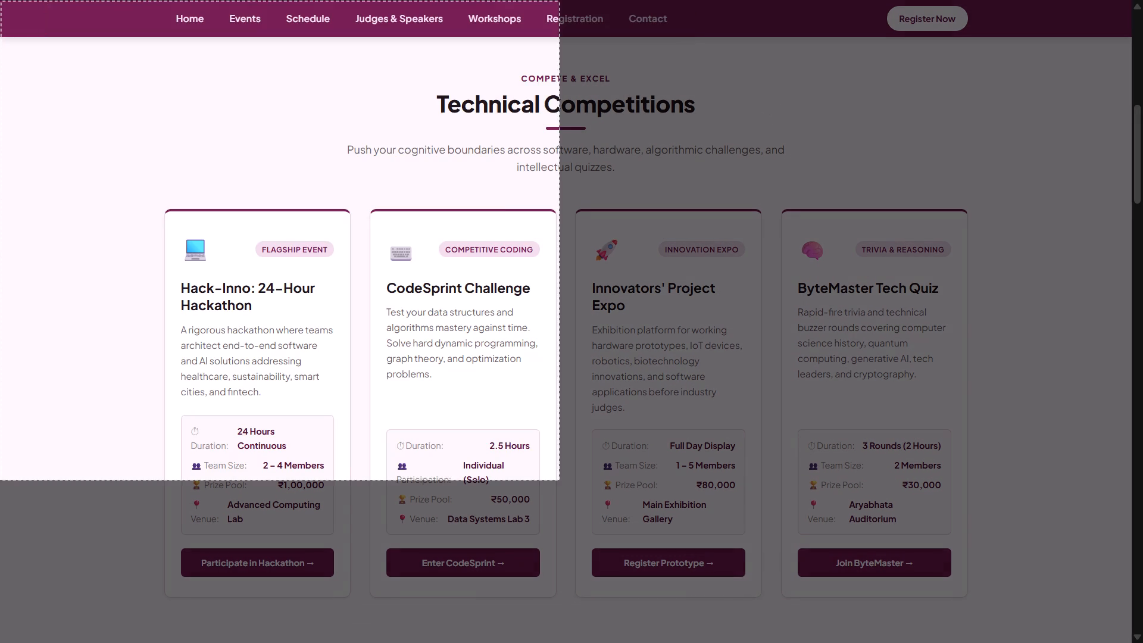
drag(718, 598, 1142, 642)
Switch to TechFest_Practical_File in Word and replace the Fig 1.2 Technical events section image with the Technical Competitions screenshot.
key(alt+Tab)
key(alt+Tab)
key(alt+Tab)
key(alt+Tab)
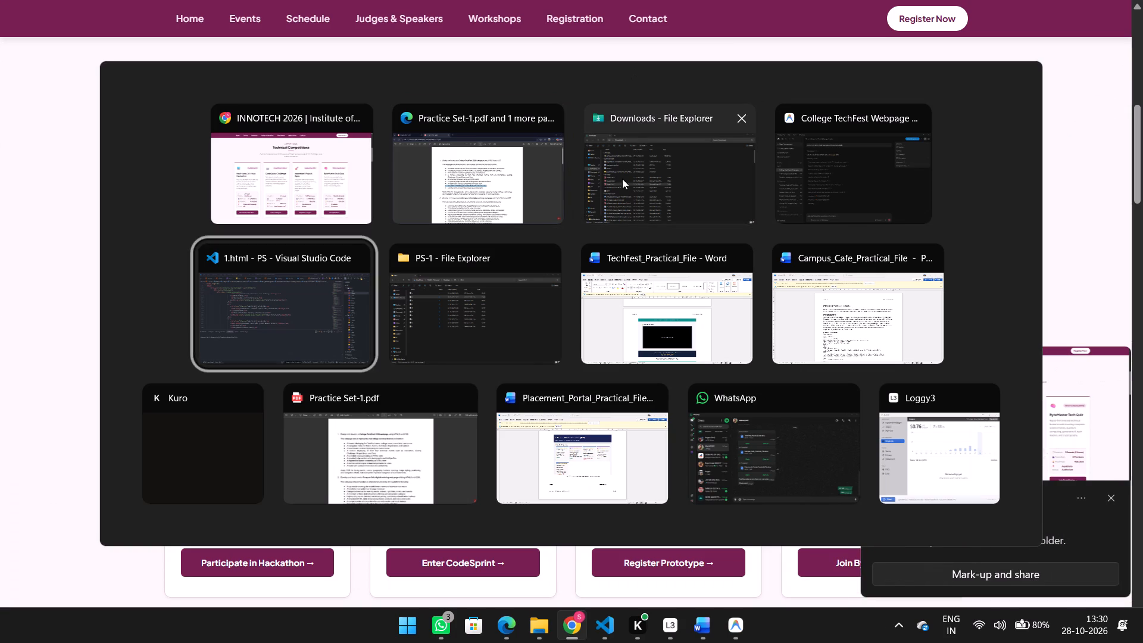
key(alt+Tab)
key(alt+Tab)
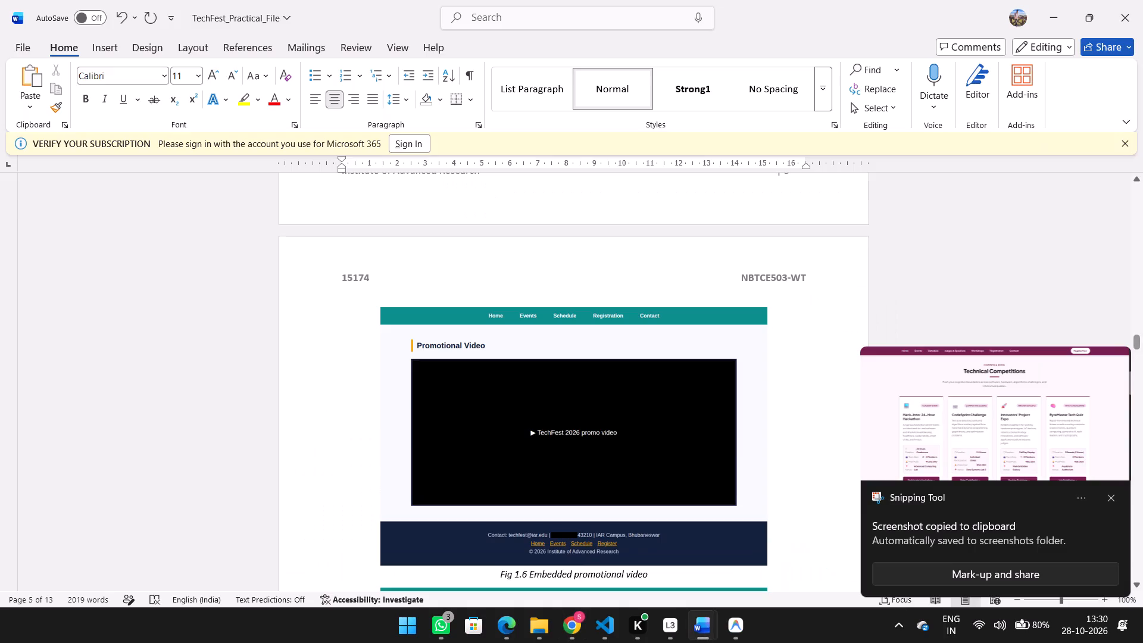
scroll(532, 363, up, 20)
scroll(532, 363, up, 20)
scroll(532, 363, up, 1)
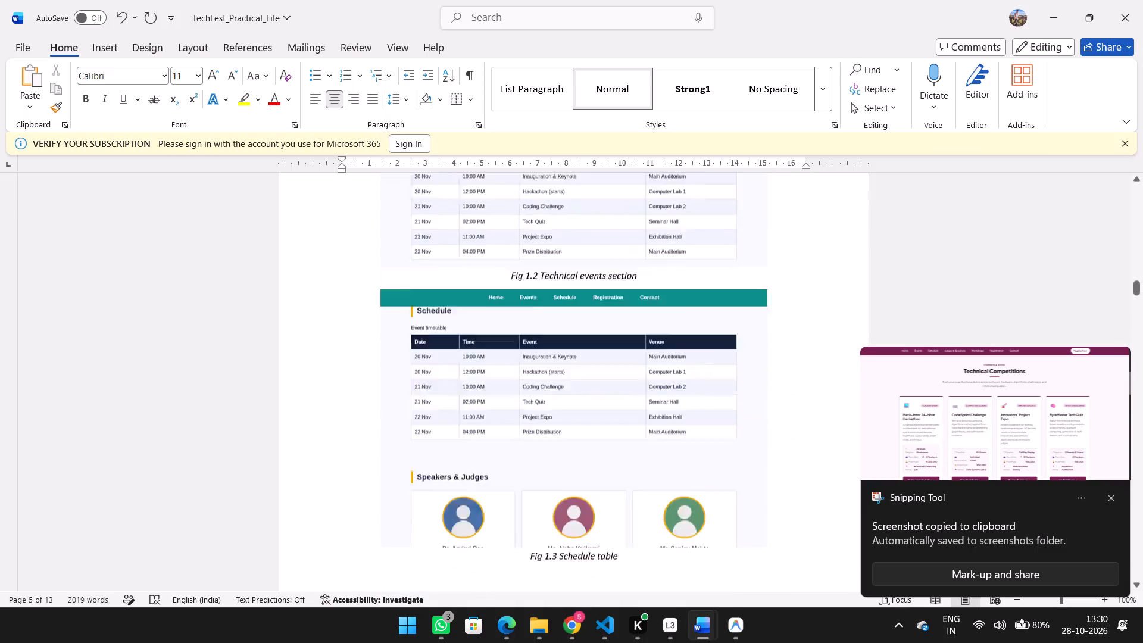
scroll(531, 363, up, 16)
scroll(532, 363, up, 7)
scroll(532, 363, down, 14)
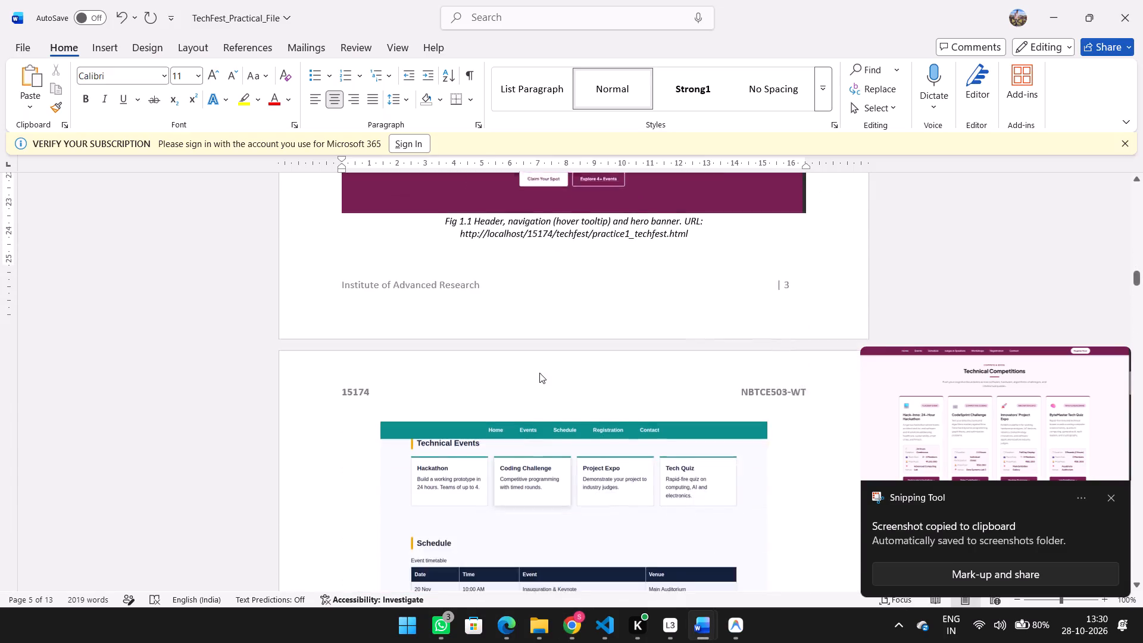
scroll(539, 373, down, 3)
click(539, 373)
key(Delete)
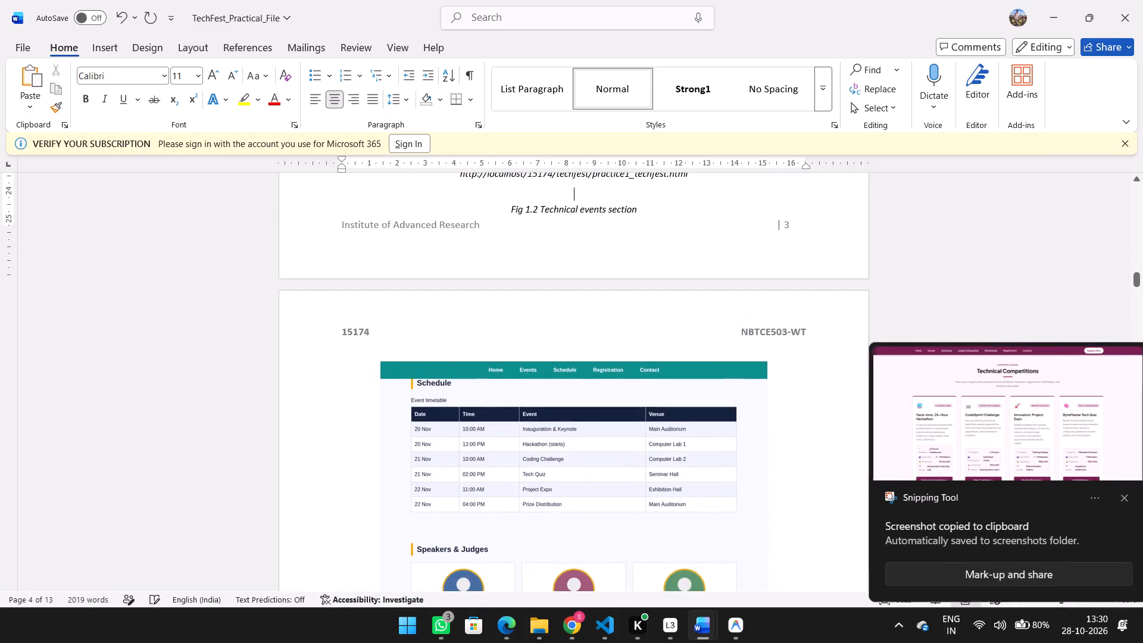
key(ctrl+v)
Look over Figs 1.2 and 1.3 in the document and check Antigravity's progress on the promotional video request.
scroll(541, 375, down, 3)
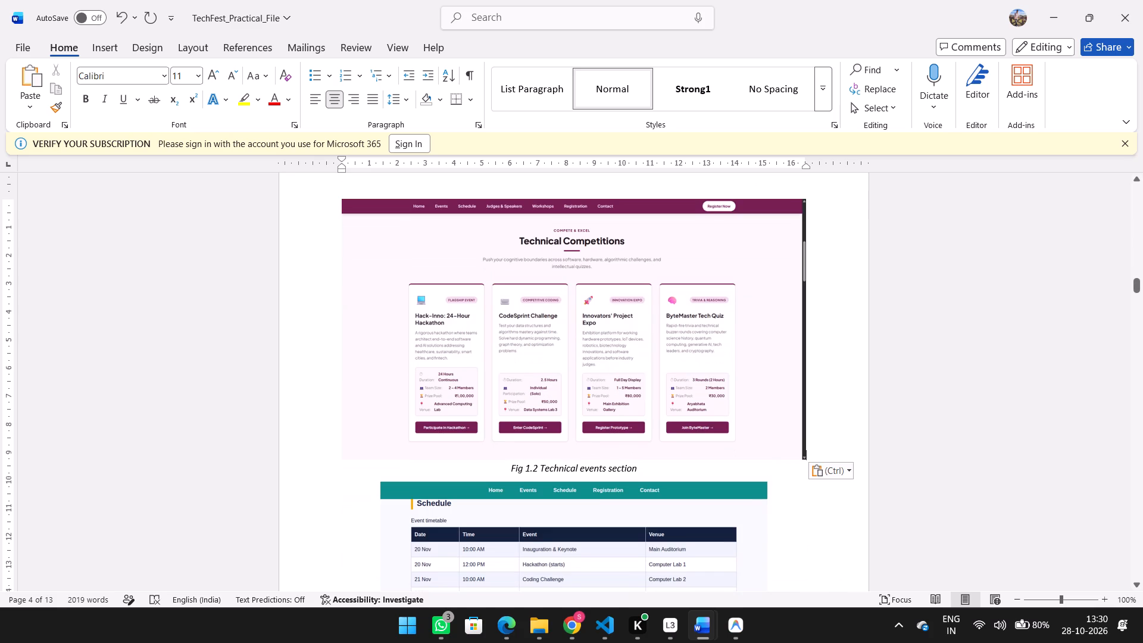
scroll(544, 374, down, 5)
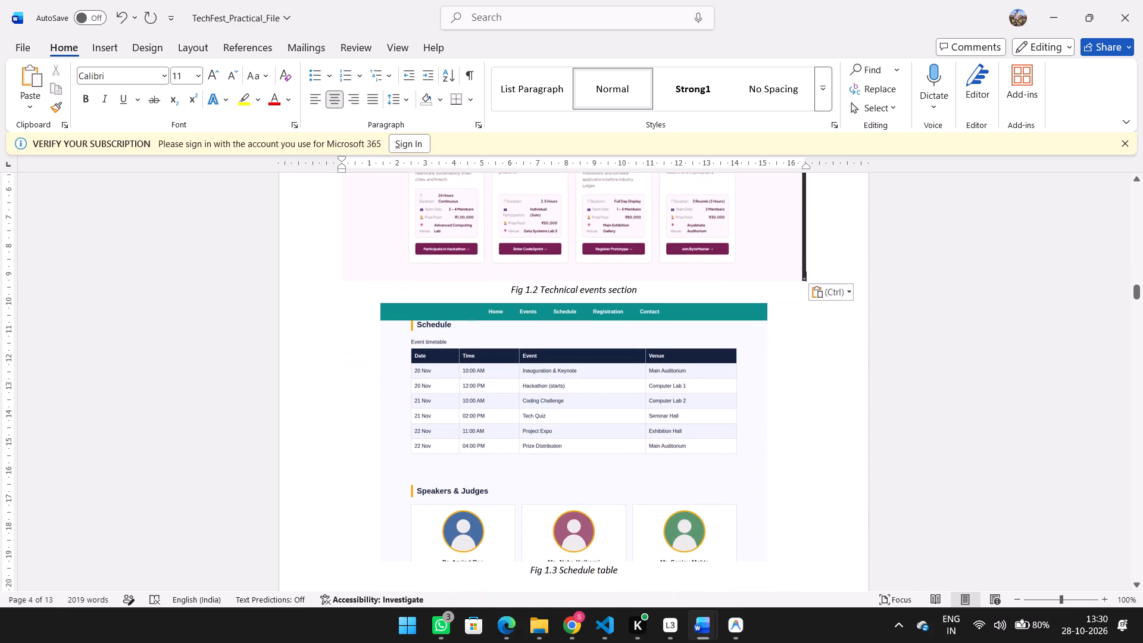
scroll(551, 373, down, 2)
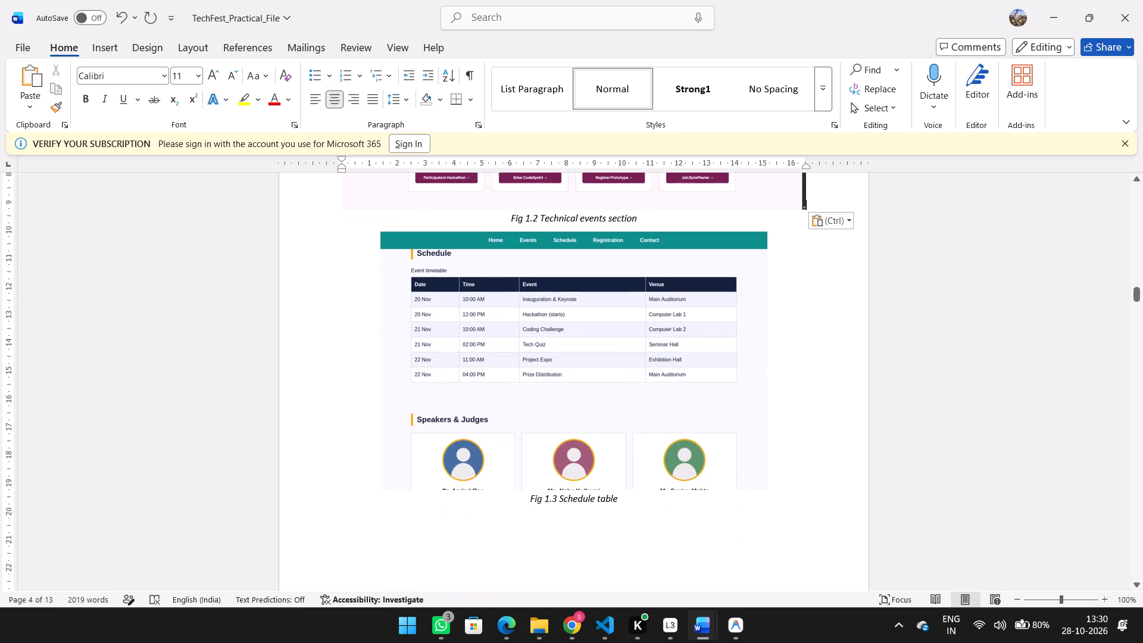
click(724, 636)
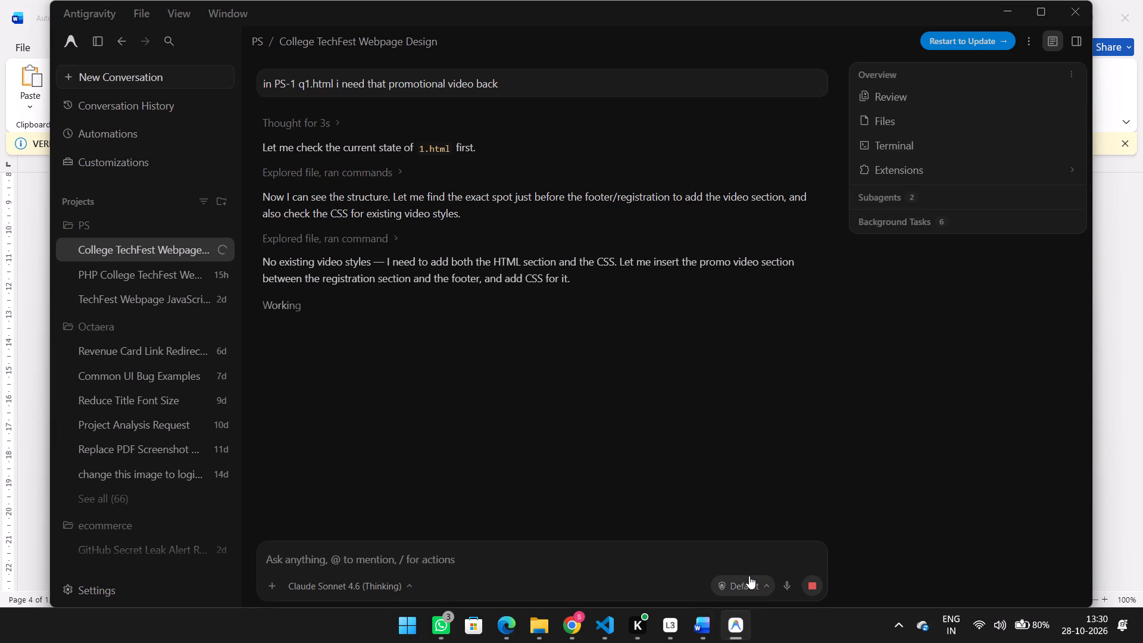
key(alt+Tab)
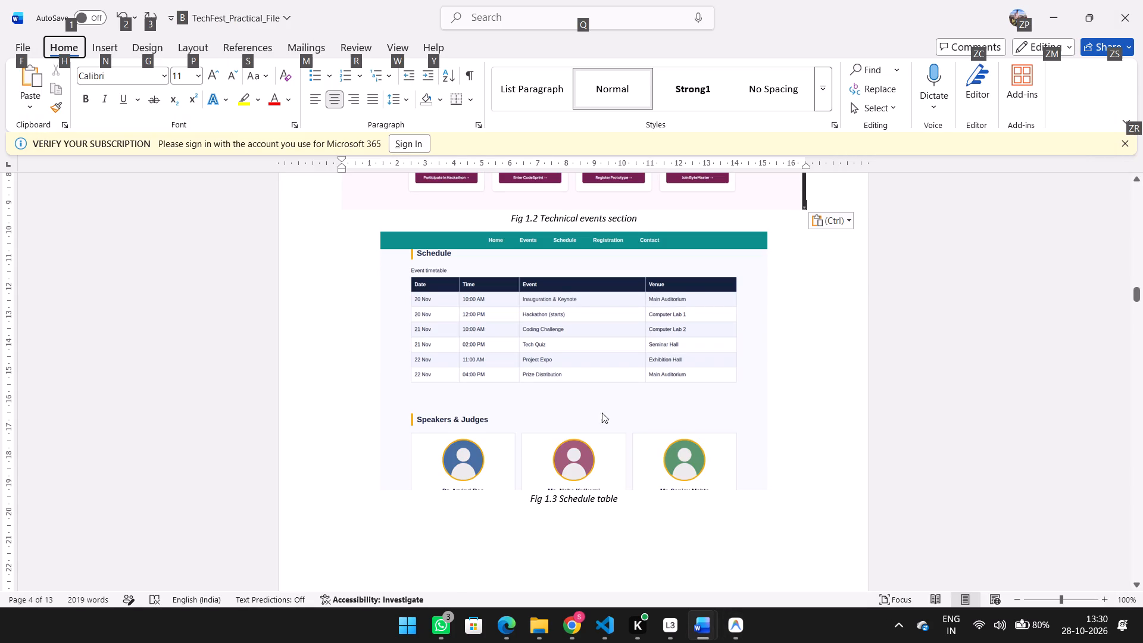
scroll(602, 413, up, 5)
key(alt+Tab)
key(alt+Tab)
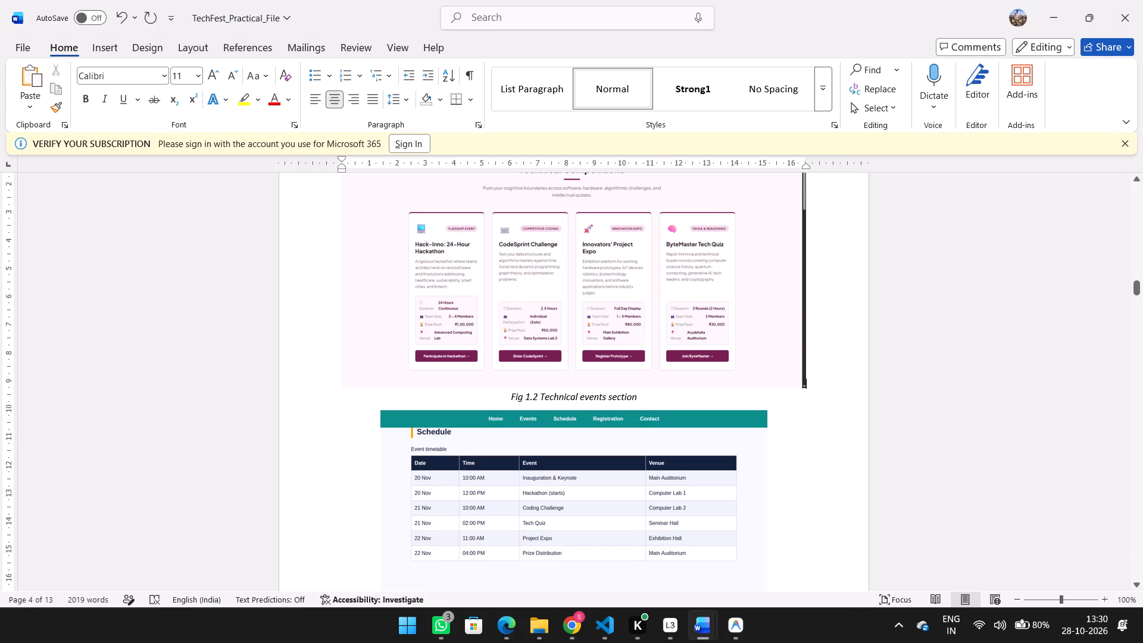
Insert a blank line between the Fig 1.2 Technical events section caption and the schedule image below it.
scroll(602, 413, down, 1)
key(Tab)
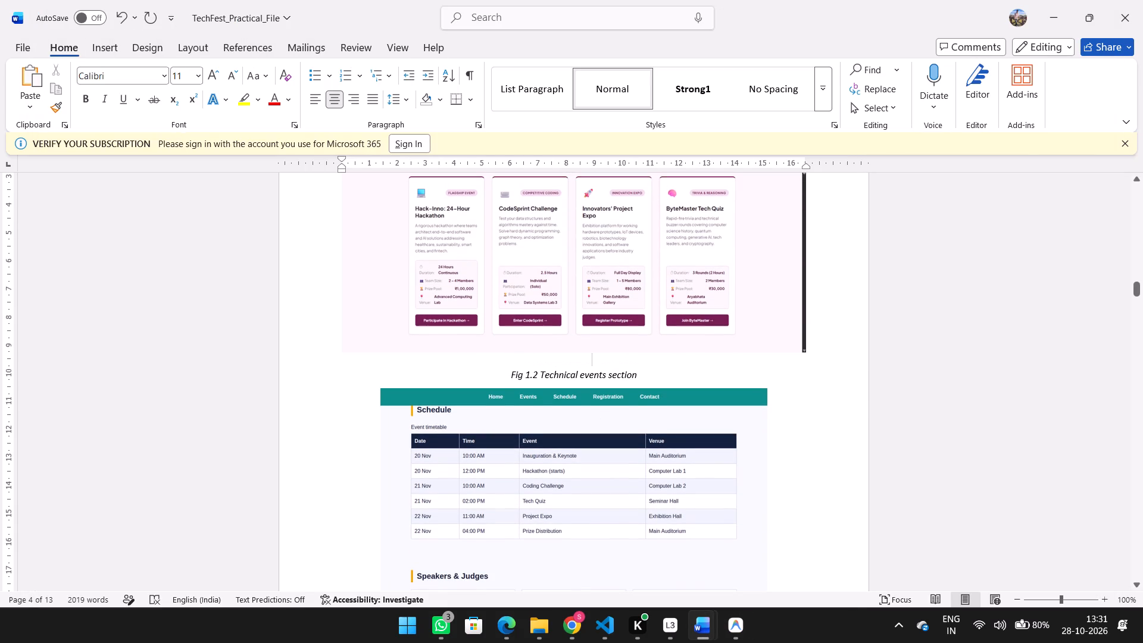
key(BackSpace)
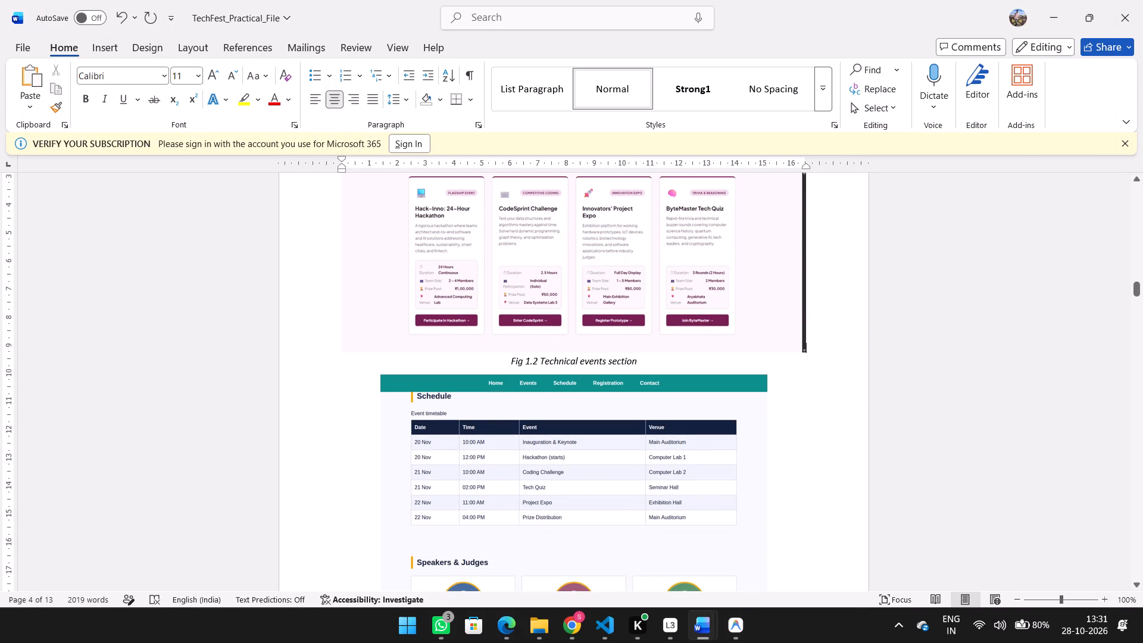
click(639, 363)
key(Return)
scroll(639, 363, down, 4)
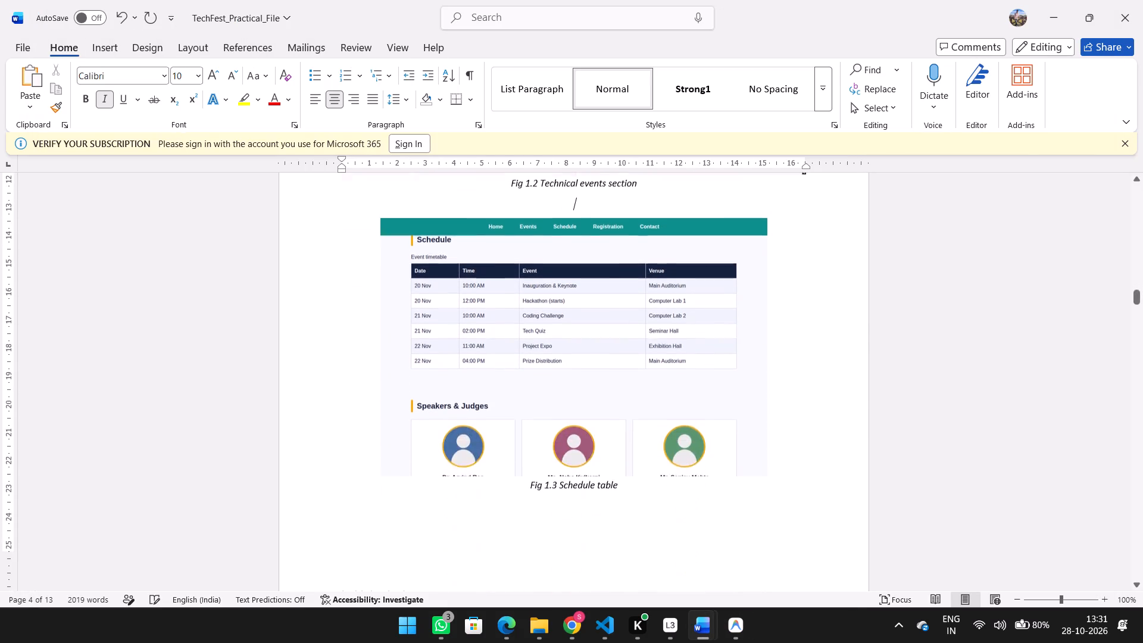
scroll(639, 363, down, 14)
scroll(639, 363, up, 13)
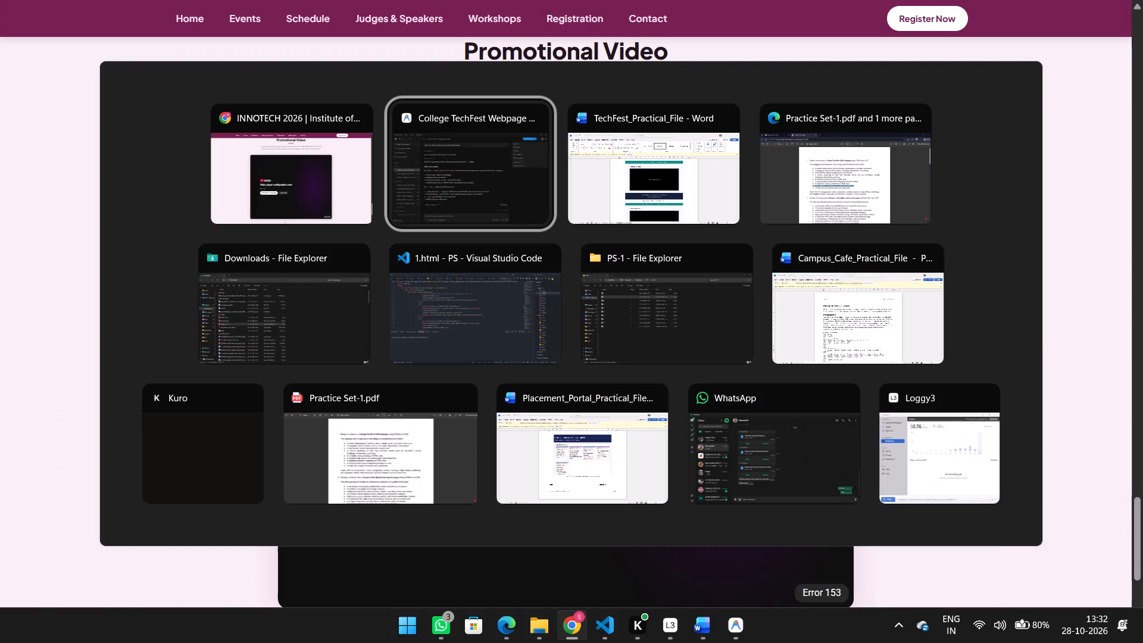
key(alt+Tab)
click(591, 336)
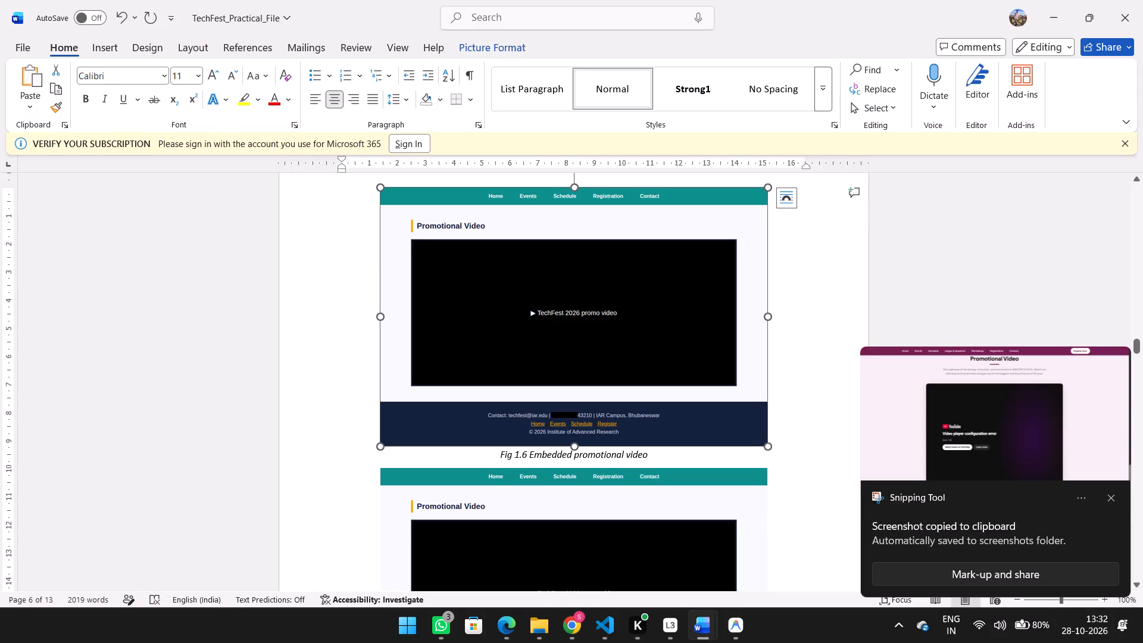
key(Delete)
key(ctrl+v)
Locate and select the Fig 1.7 image in Word, and capture a whole-screen screenshot of the INNOTECH 2026 page's footer in Chrome.
scroll(591, 336, down, 3)
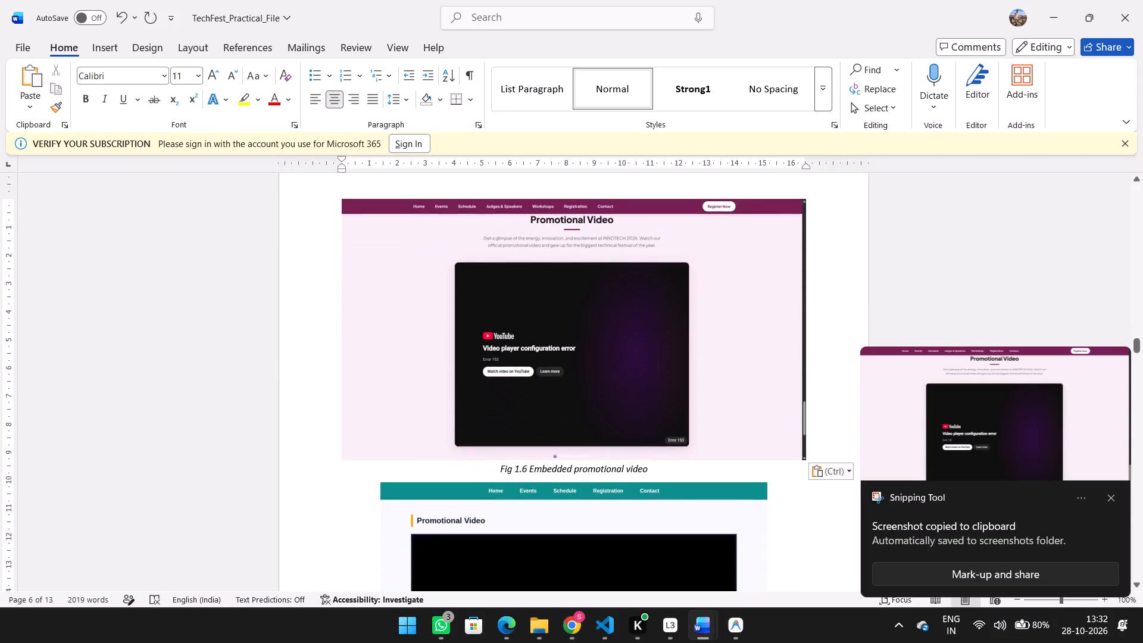
scroll(623, 406, down, 1)
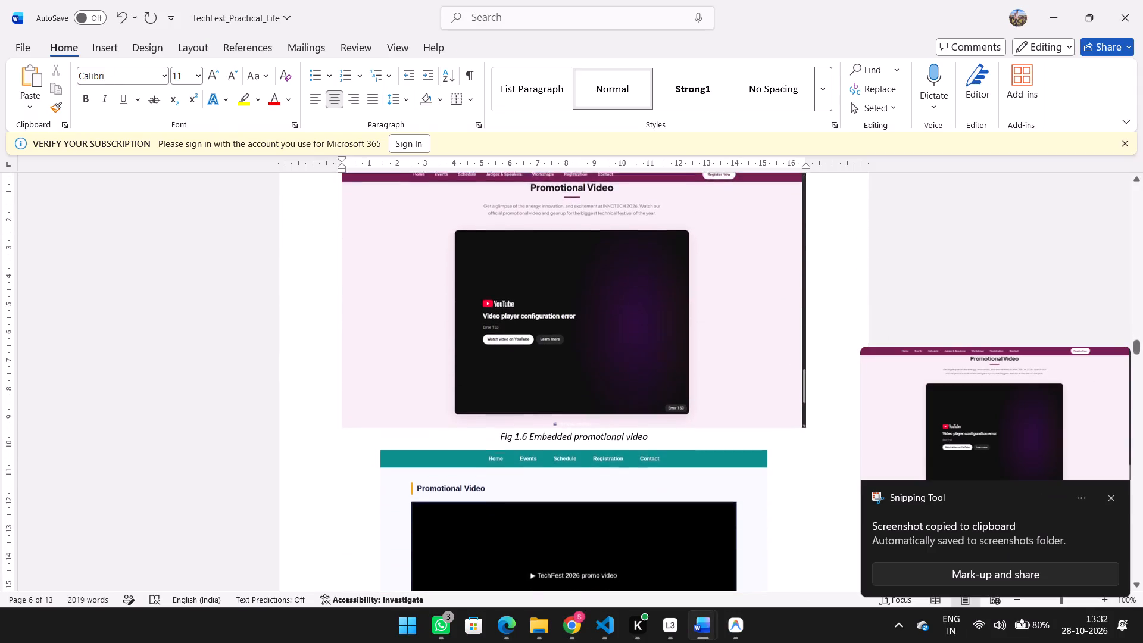
scroll(623, 406, down, 7)
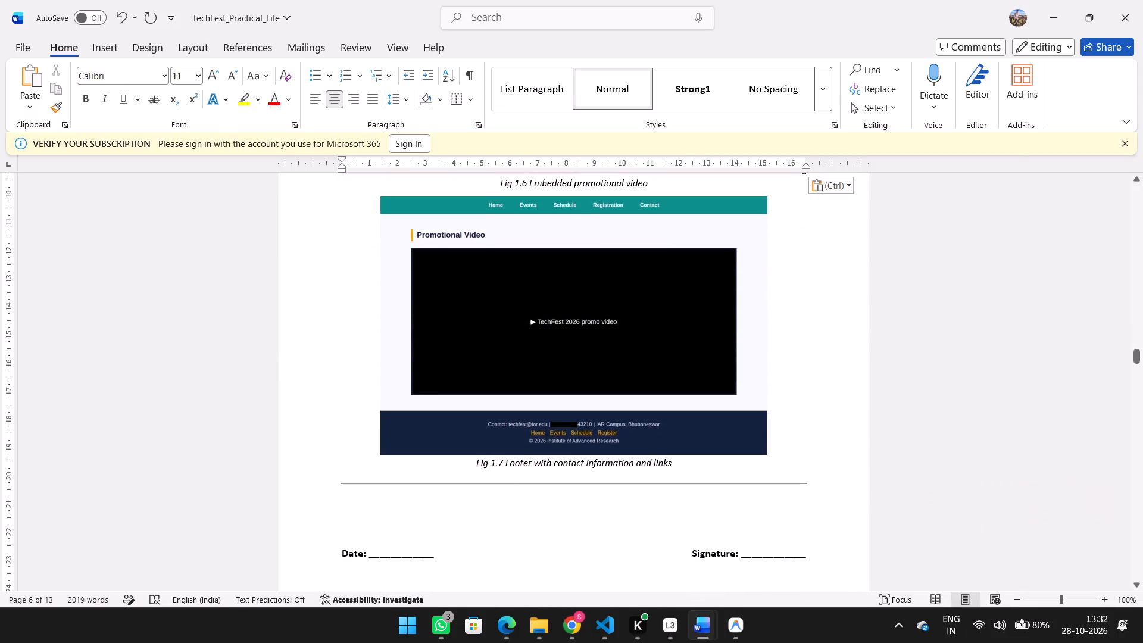
click(617, 343)
key(alt+Tab)
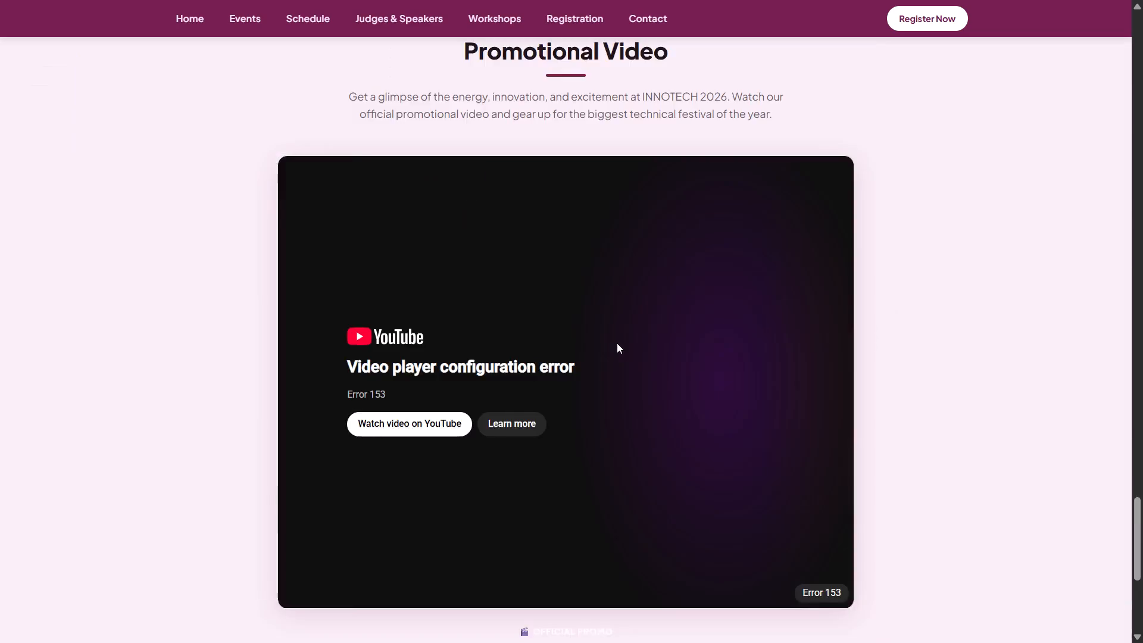
scroll(617, 343, down, 15)
key(shift+super+s)
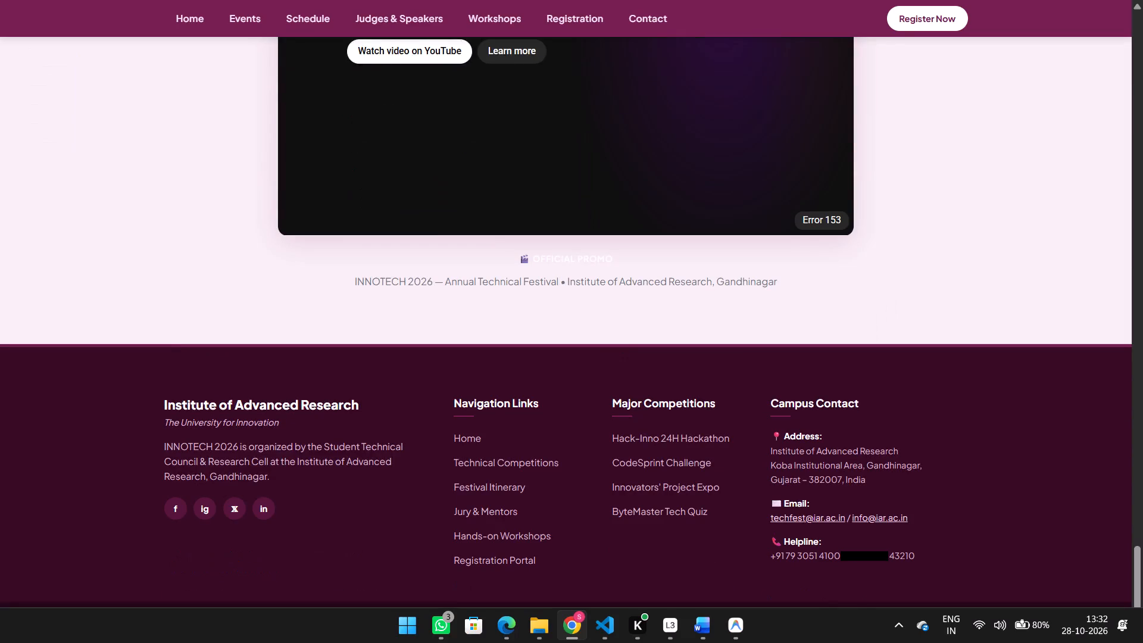
drag(0, 0, 1142, 642)
Switch to Word and replace the Fig 1.7 Footer with contact information and links image with the captured footer screenshot.
key(alt+Tab)
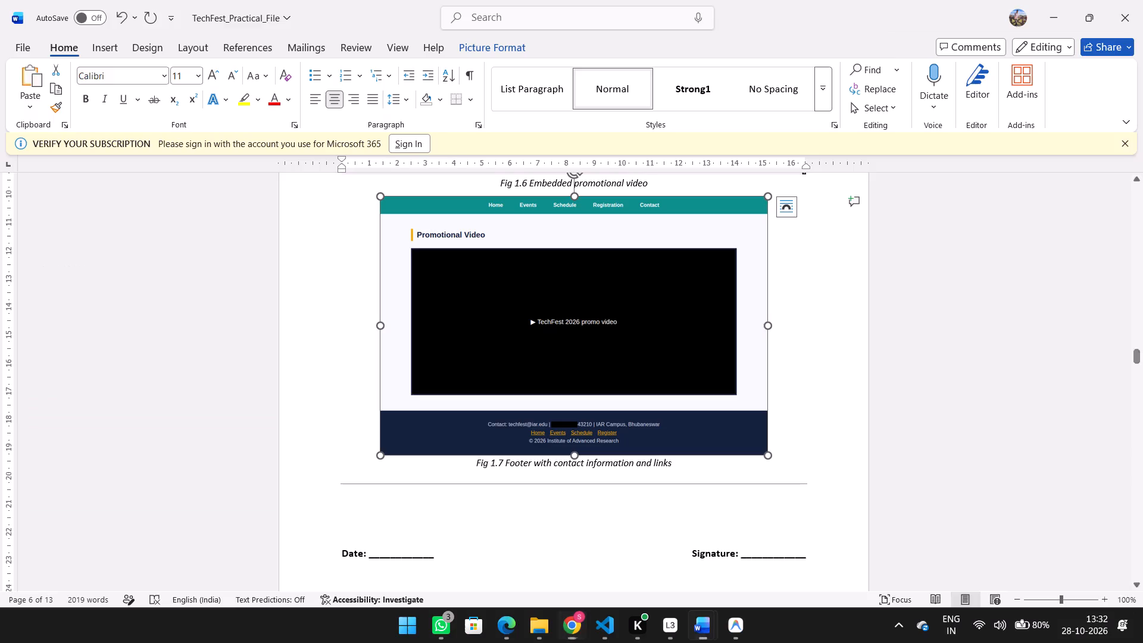
click(636, 400)
key(Delete)
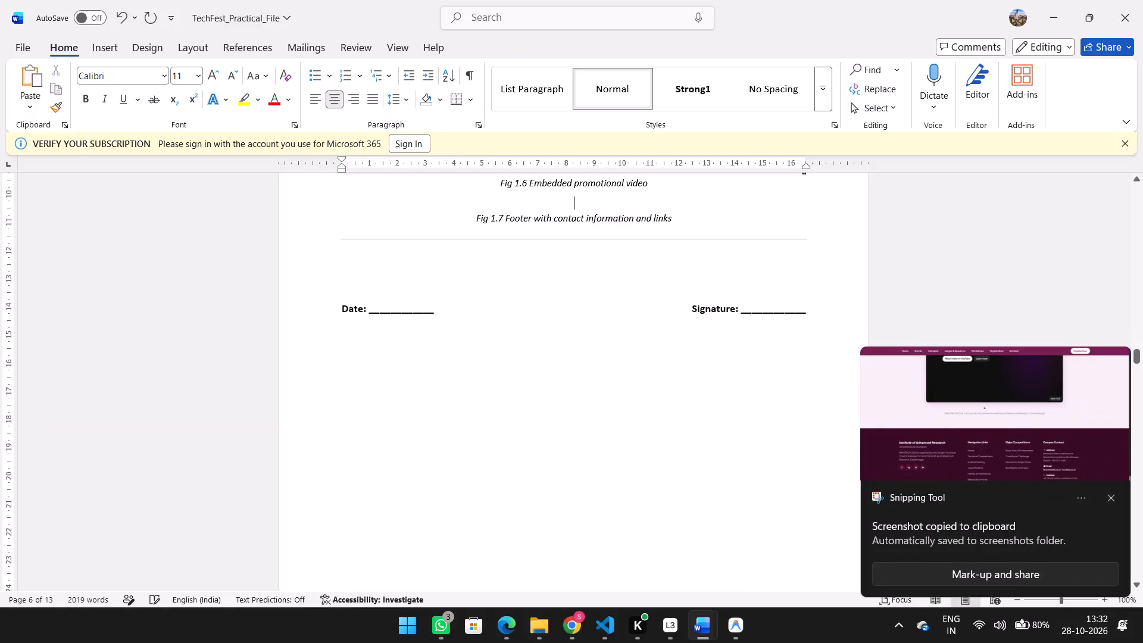
key(ctrl+v)
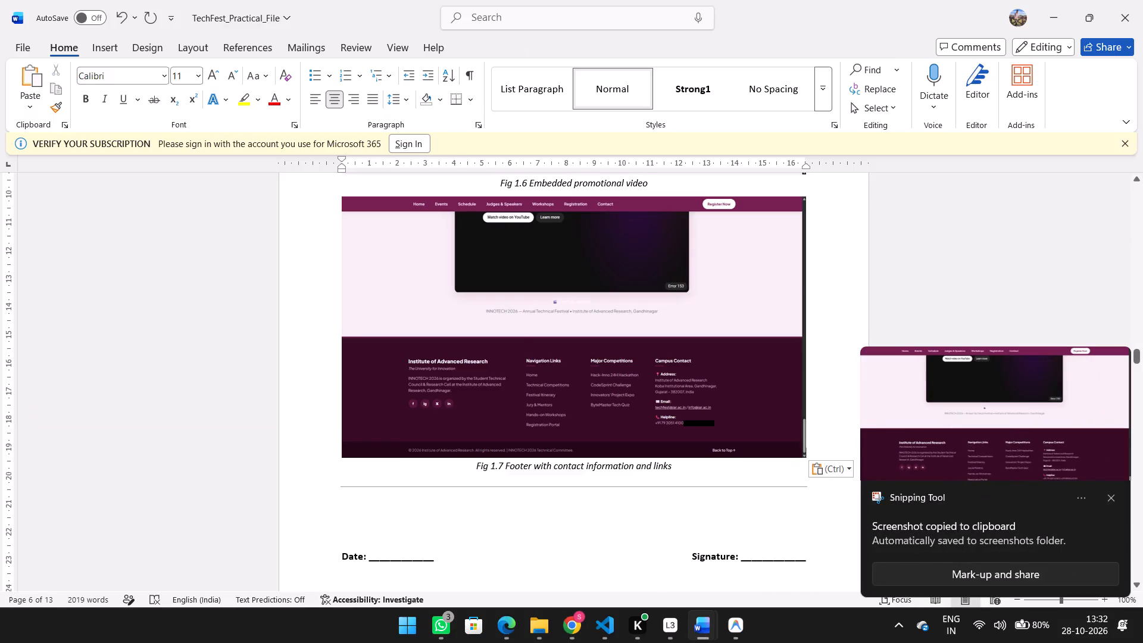
Look back through the document's replaced output figures and the practice1_techfest.html and style.css code listings.
scroll(639, 399, up, 14)
scroll(639, 399, up, 10)
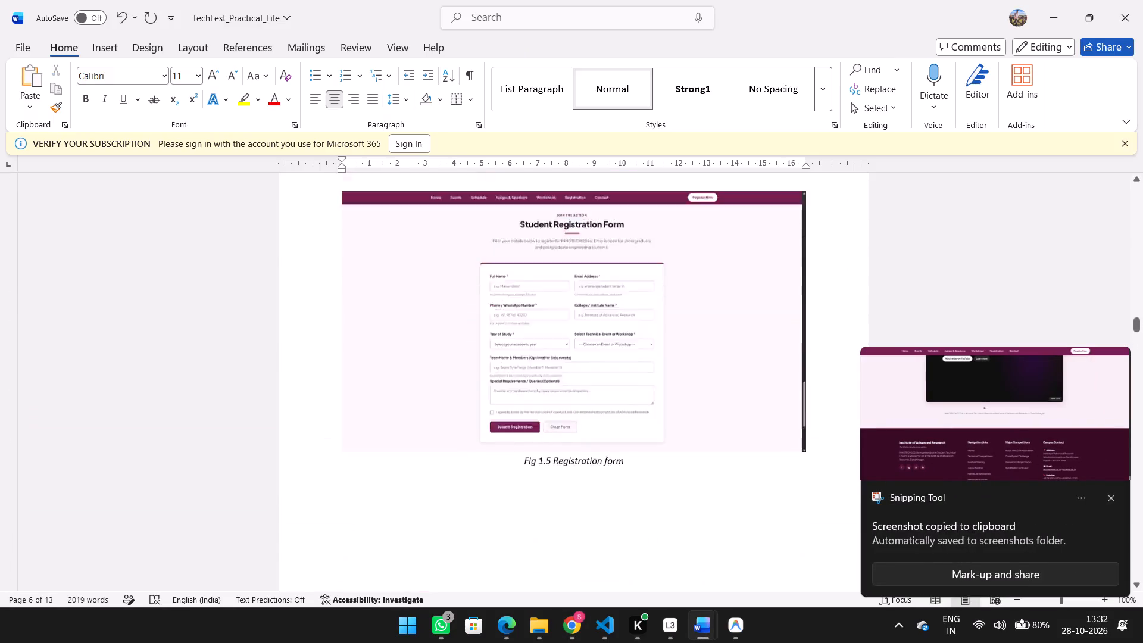
scroll(639, 399, up, 20)
scroll(639, 399, up, 18)
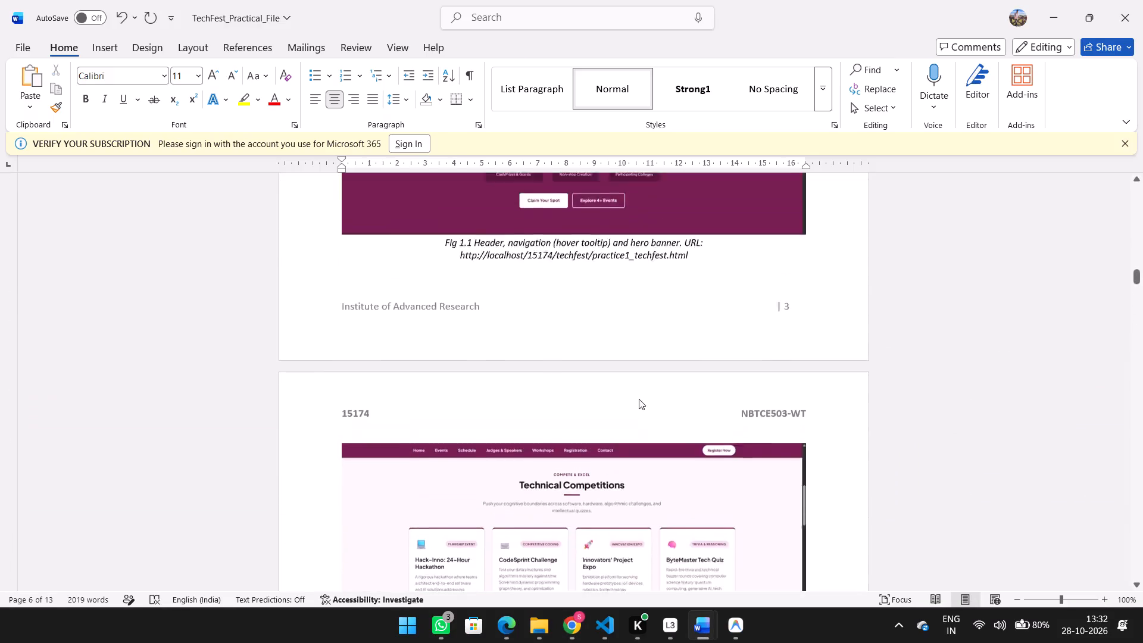
scroll(639, 399, up, 14)
scroll(639, 399, up, 20)
scroll(639, 399, up, 1)
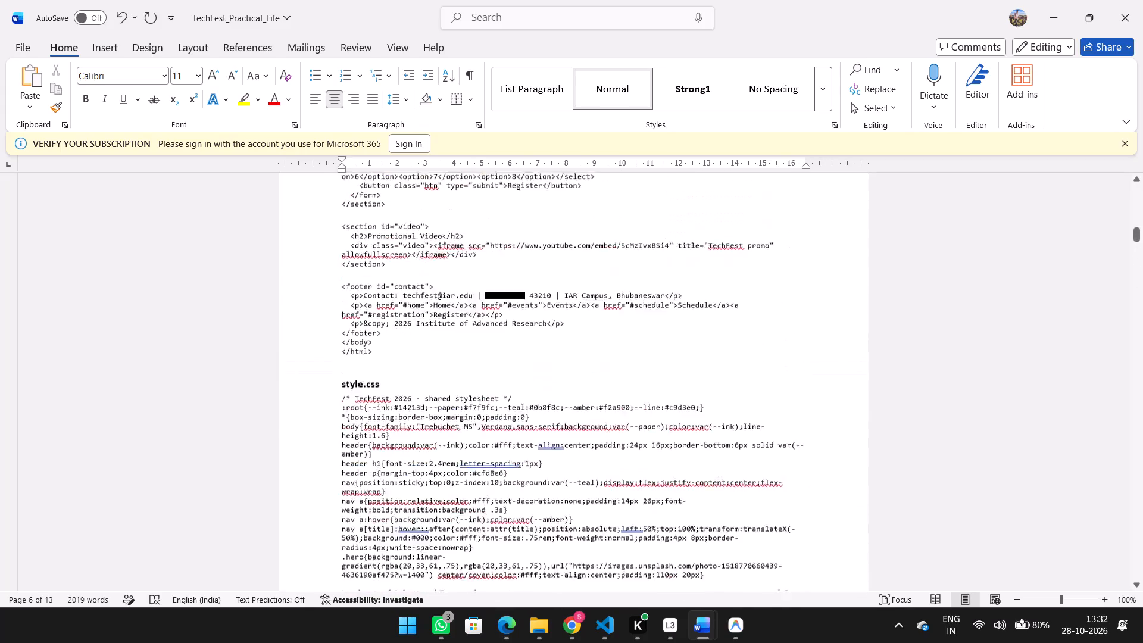
scroll(639, 399, up, 1)
scroll(639, 399, down, 20)
scroll(639, 399, down, 6)
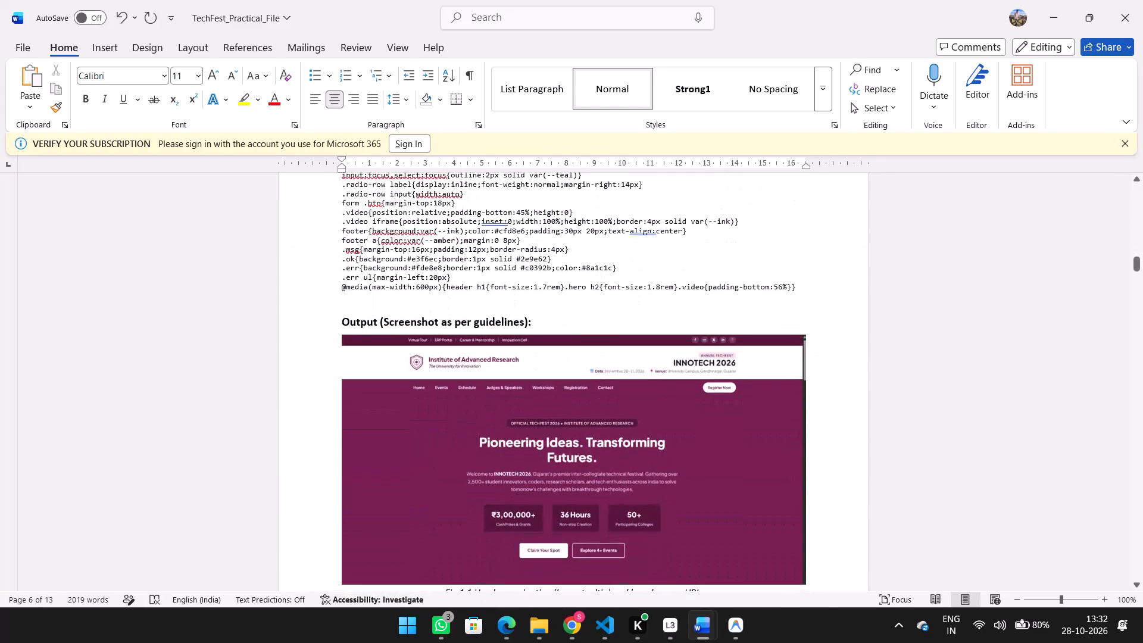
scroll(636, 405, down, 20)
scroll(636, 405, up, 7)
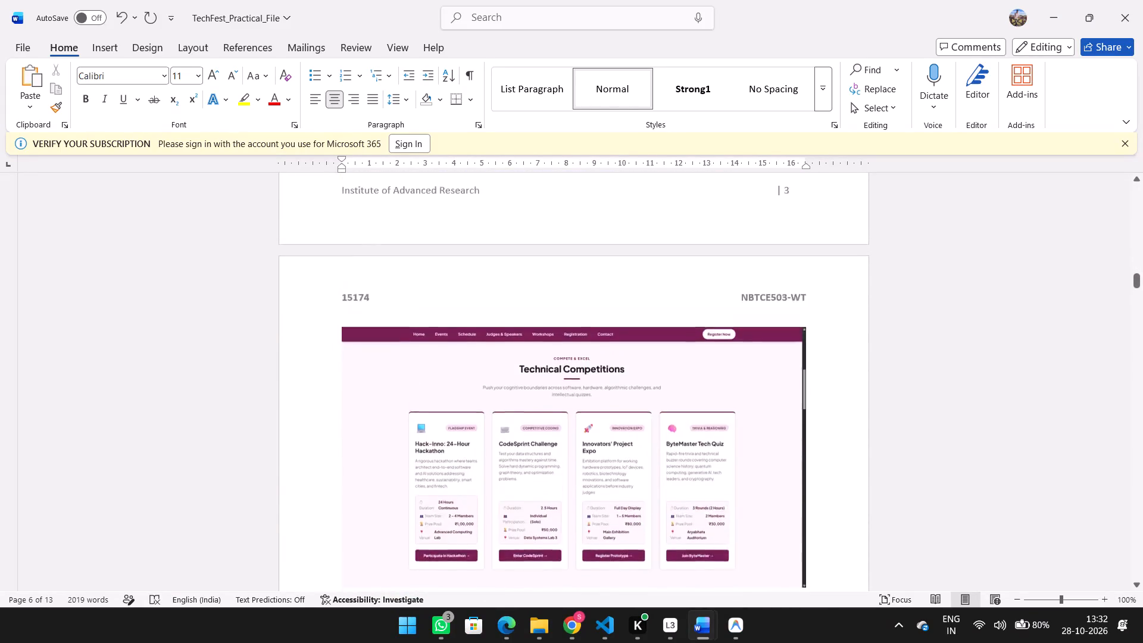
scroll(636, 405, up, 20)
scroll(636, 405, up, 20)
scroll(636, 405, up, 6)
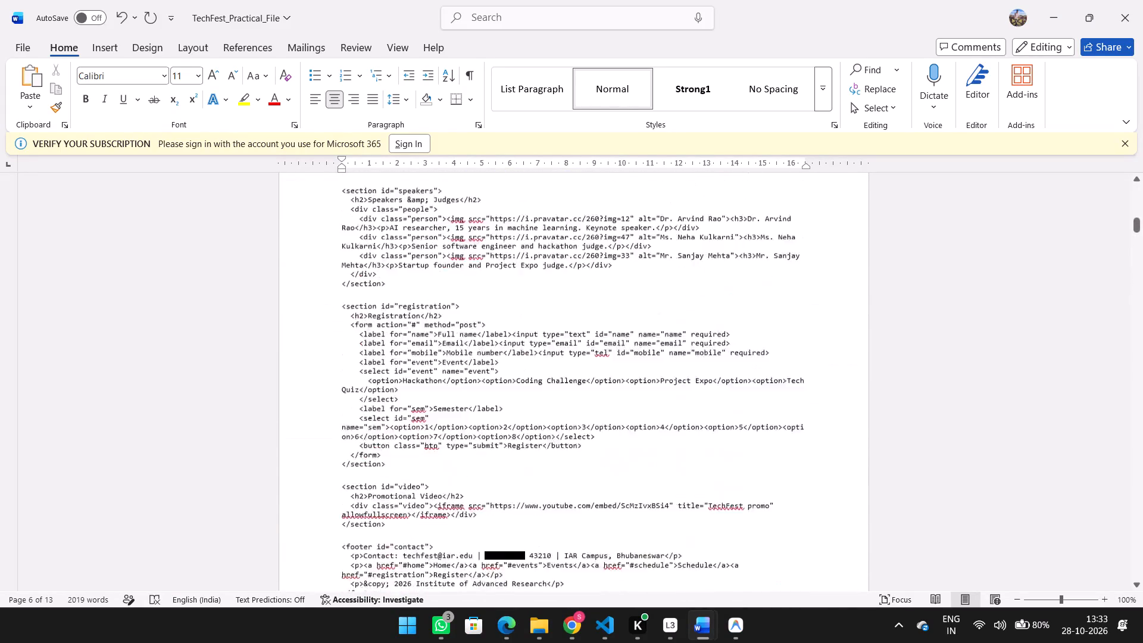
scroll(636, 405, up, 20)
scroll(636, 405, up, 11)
scroll(636, 405, down, 4)
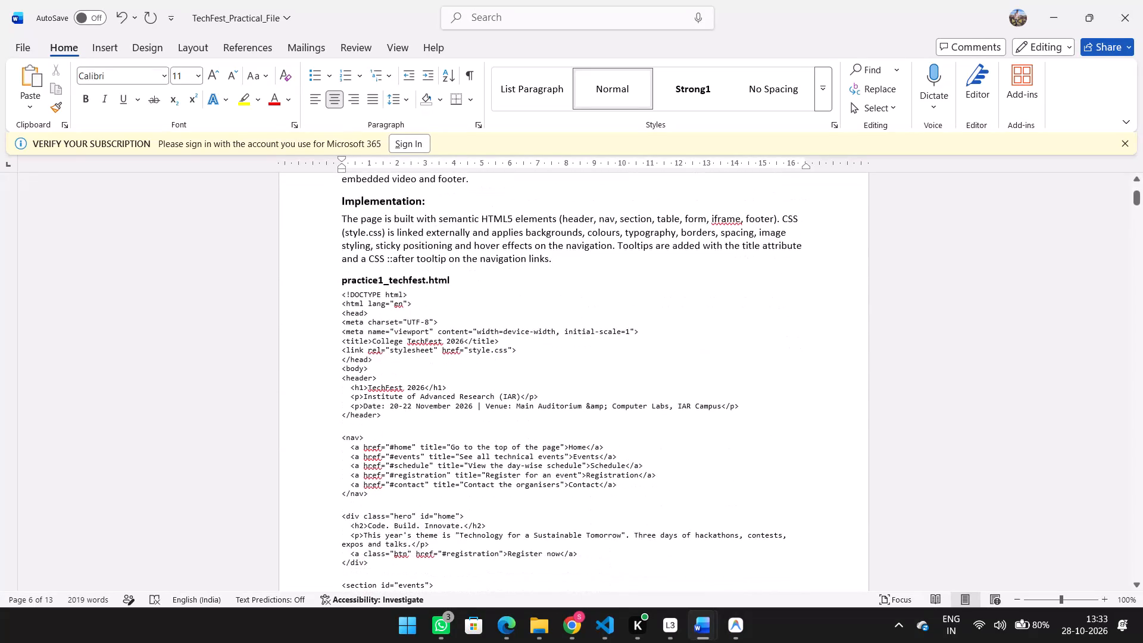
scroll(635, 405, down, 2)
Switch to Visual Studio Code and copy the entire code of 1.html in the PS-1 folder.
key(alt+Tab)
key(alt+Tab)
key(alt+Tab)
key(alt+Tab)
key(alt+Tab)
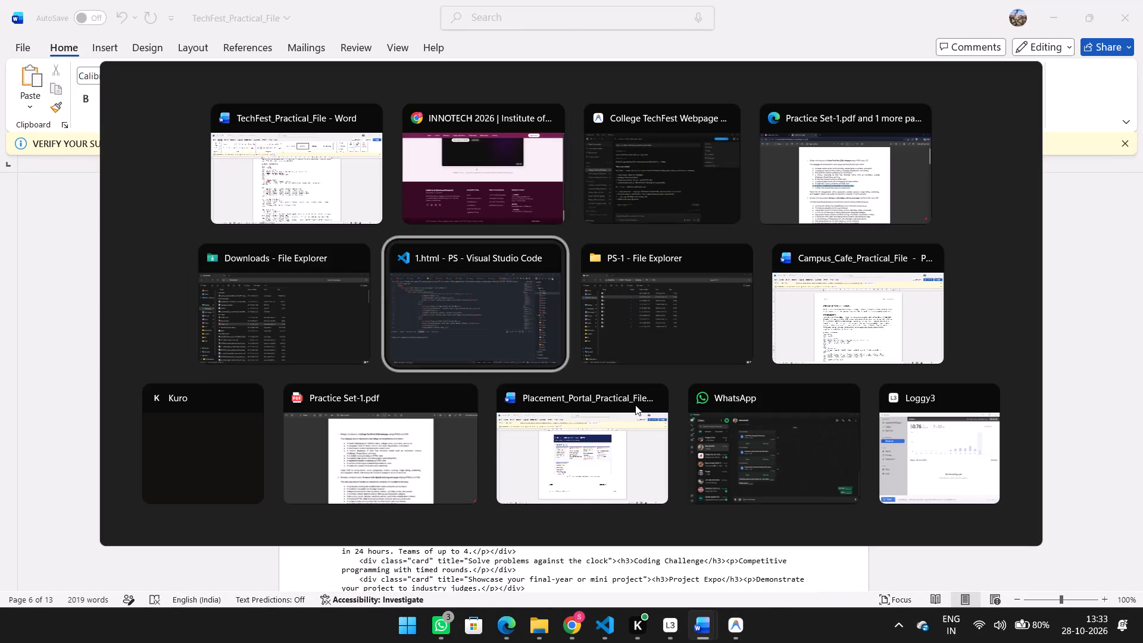
click(1040, 138)
click(773, 216)
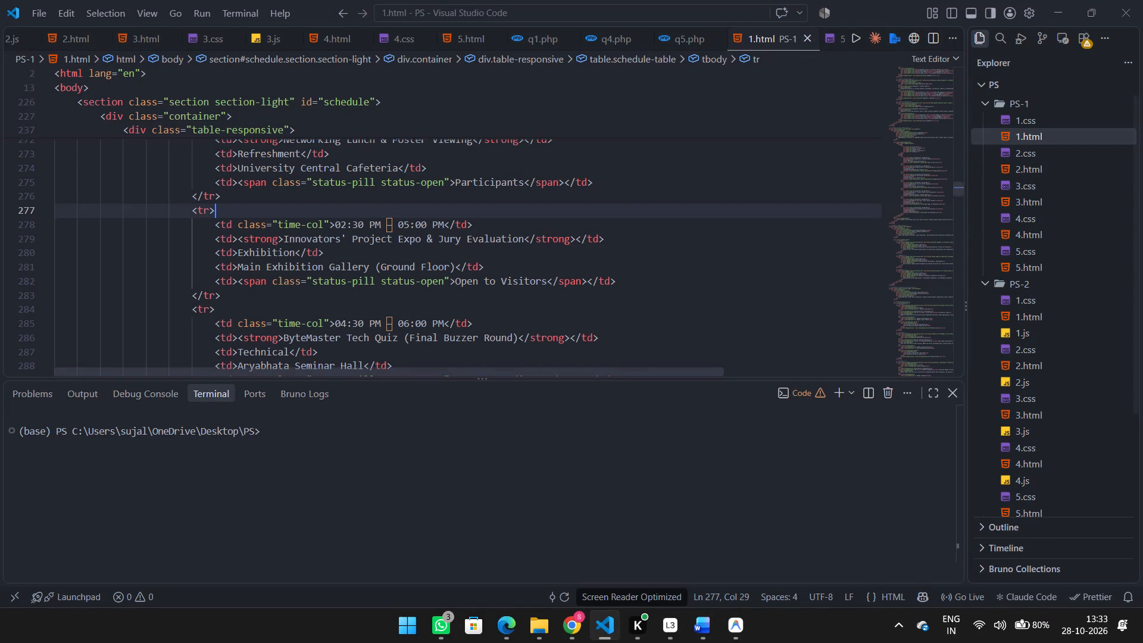
key(ctrl+a)
key(ctrl+c)
key(ctrl+c)
key(ctrl+c)
key(ctrl+c)
key(ctrl+c)
key(ctrl+c)
key(ctrl+c)
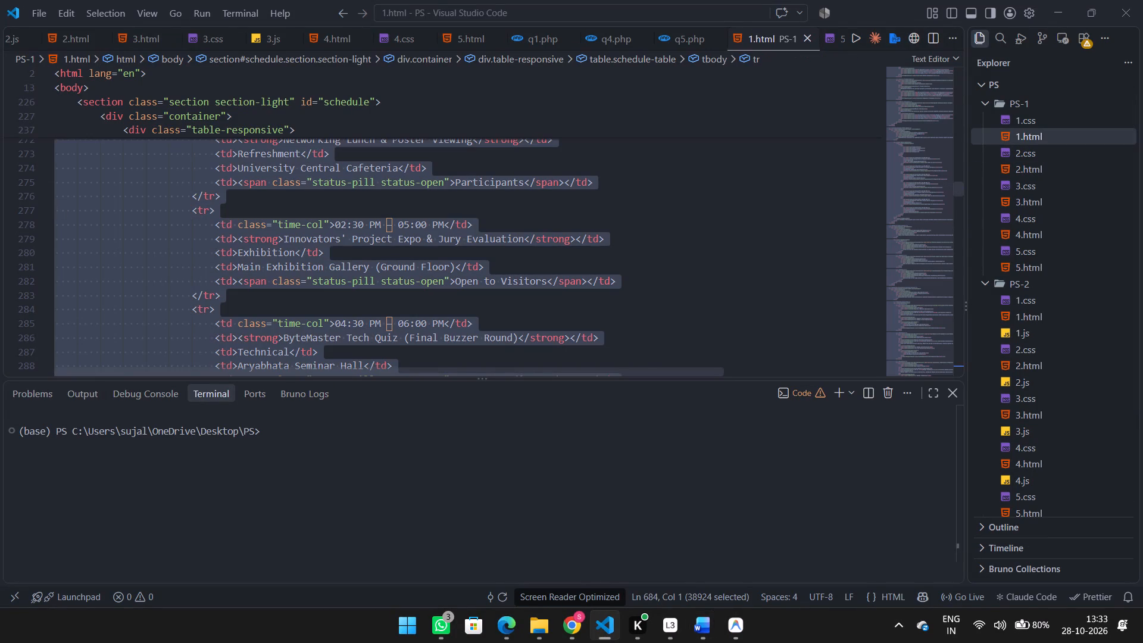
key(ctrl+c)
key(ctrl+c)
key(ctrl+c)
key(ctrl+c)
In the Word document, replace the whole code listing under practice1_techfest.html with the copied 1.html code.
key(alt+Tab)
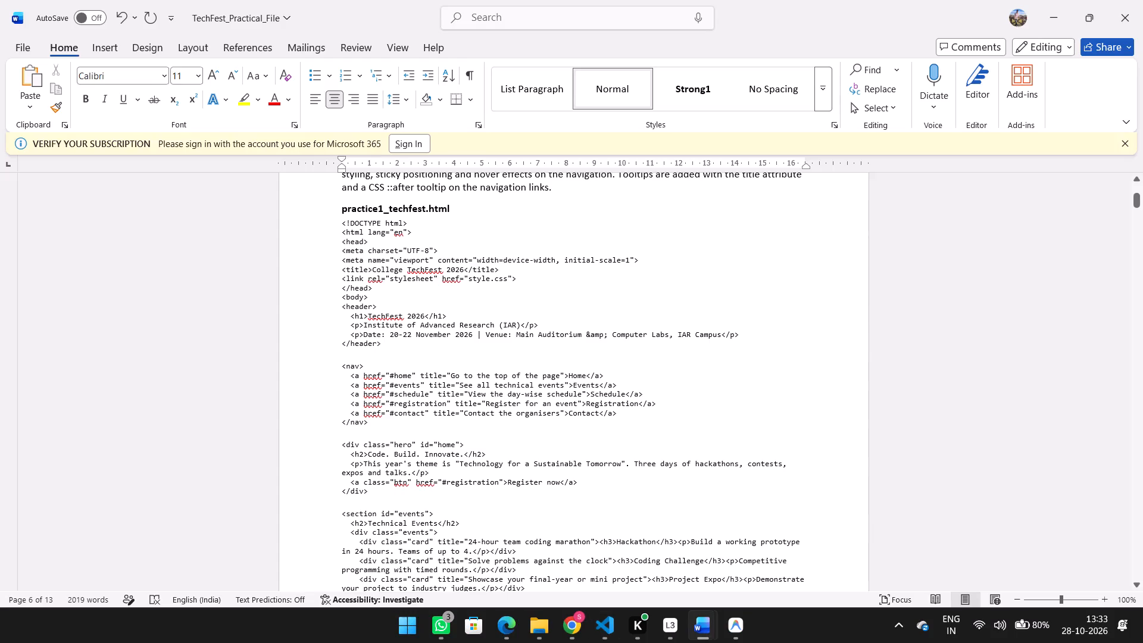
drag(341, 220, 359, 593)
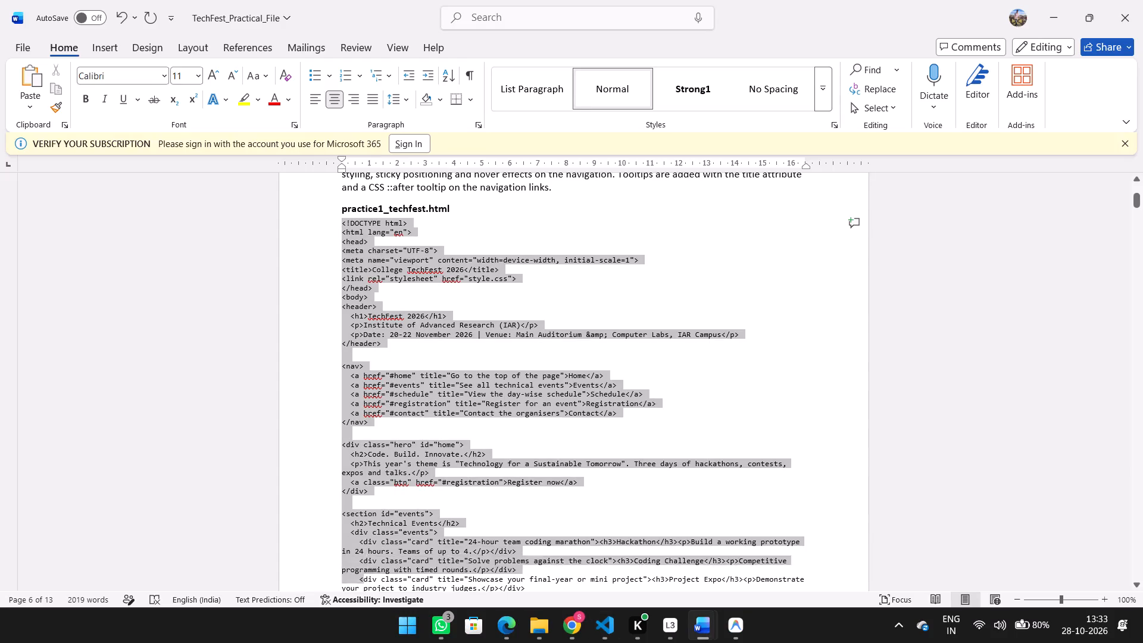
drag(359, 593, 405, 596)
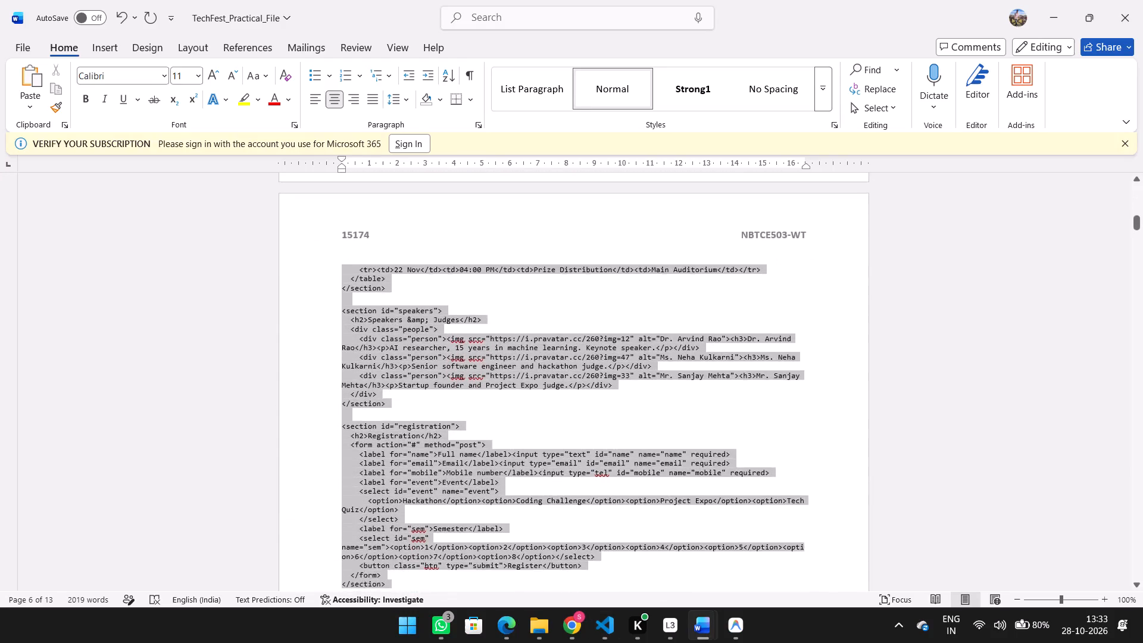
drag(405, 596, 434, 481)
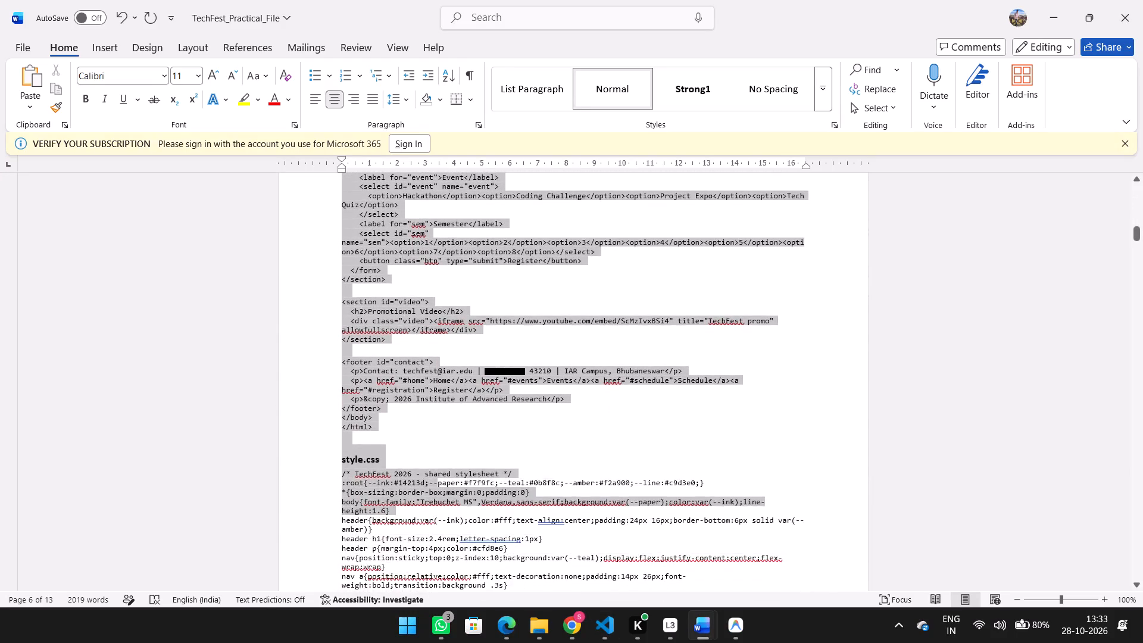
drag(434, 481, 397, 430)
key(ctrl+v)
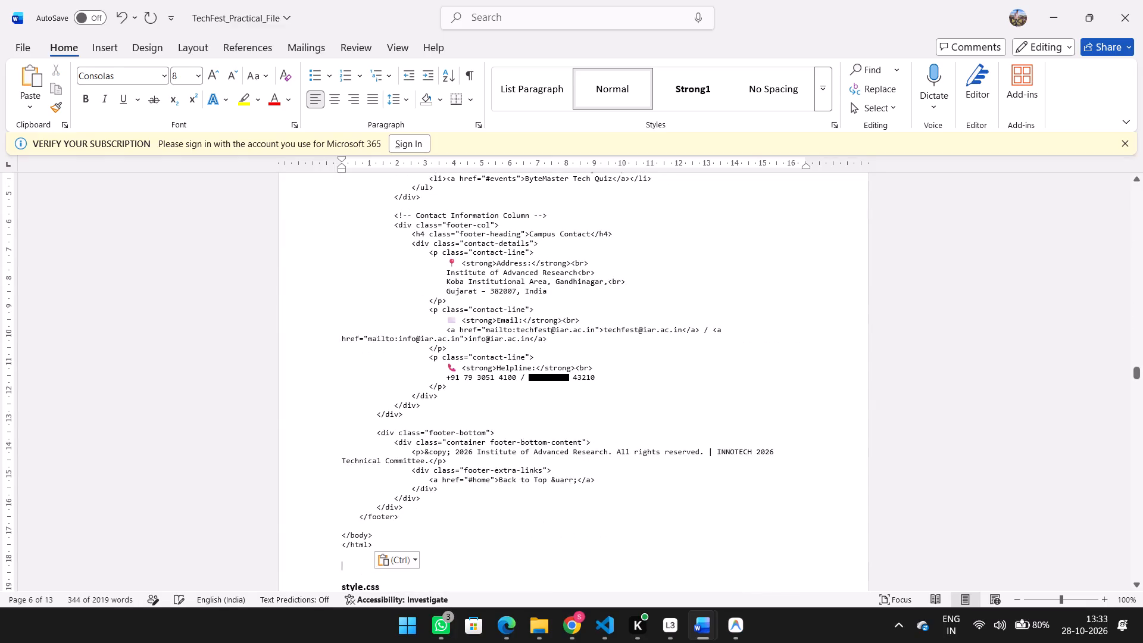
Review the pasted HTML listing from its beginning through to the style.css section that follows it.
scroll(486, 426, up, 5)
scroll(485, 428, down, 17)
scroll(479, 454, down, 8)
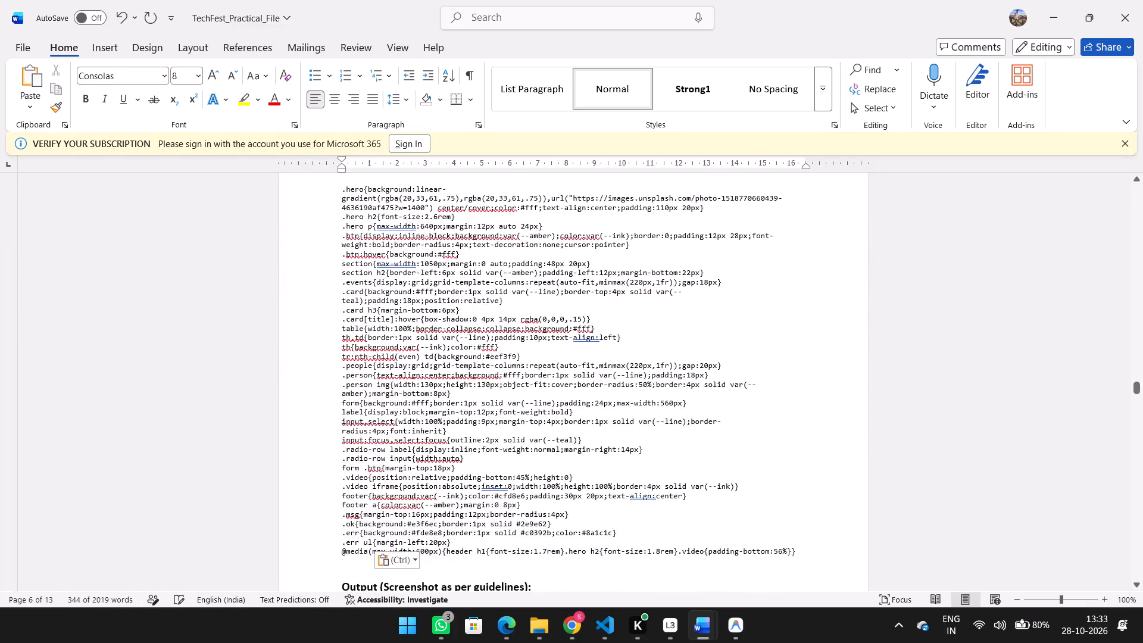
scroll(479, 454, up, 18)
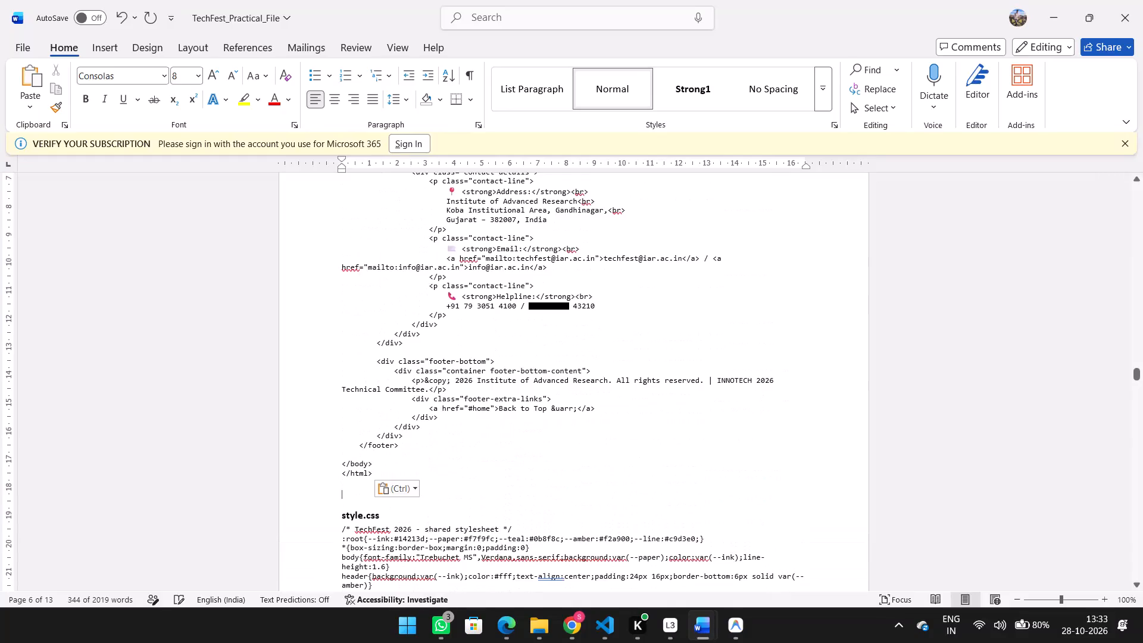
scroll(479, 455, up, 20)
scroll(479, 455, up, 20)
scroll(479, 455, up, 17)
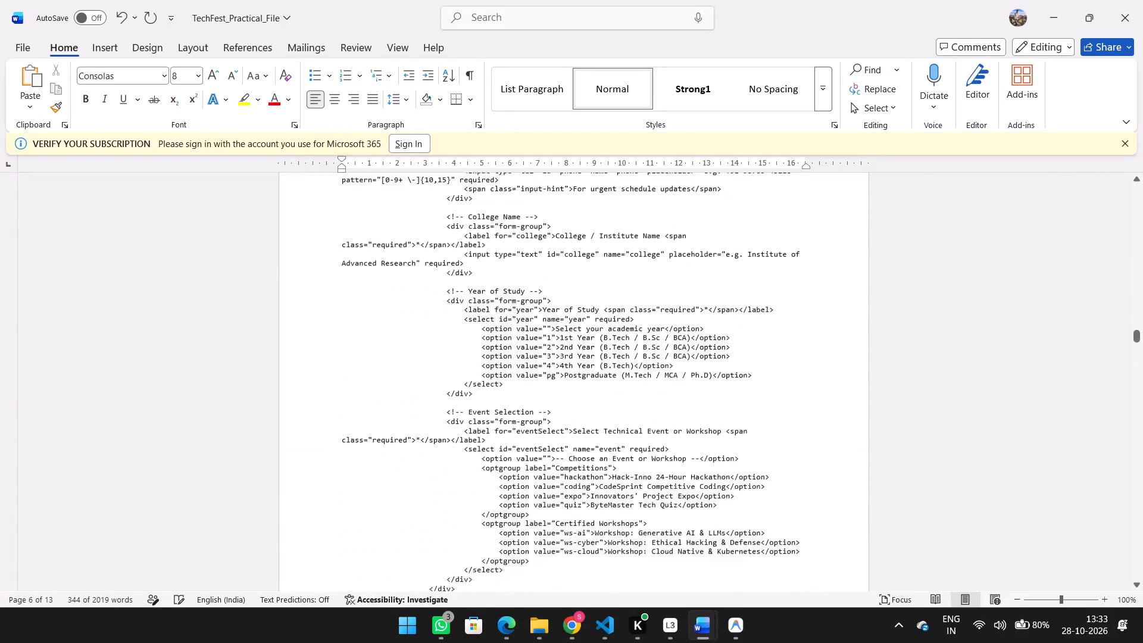
scroll(478, 455, up, 20)
scroll(478, 455, up, 20)
scroll(478, 455, up, 19)
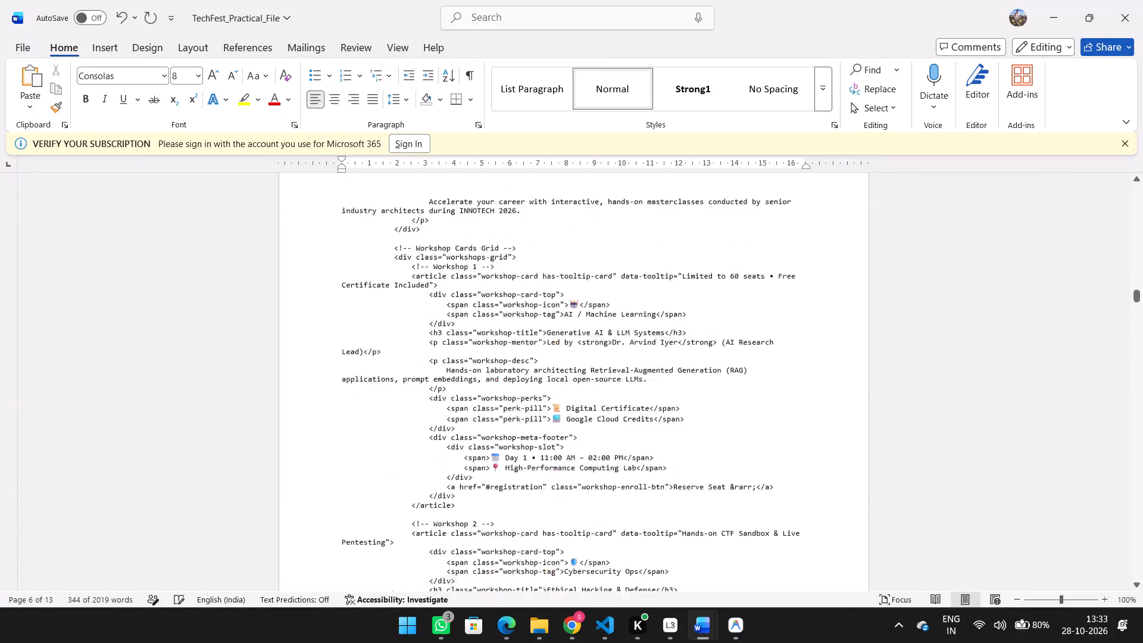
scroll(478, 455, up, 20)
scroll(478, 455, up, 20)
scroll(478, 455, up, 19)
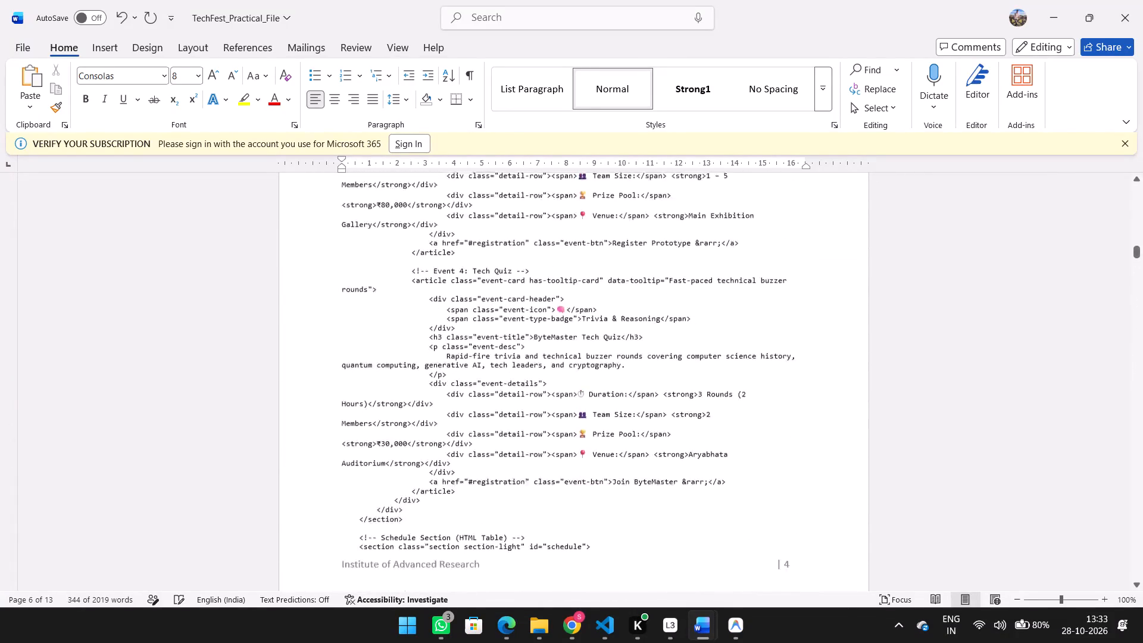
scroll(478, 455, up, 20)
scroll(478, 455, up, 20)
scroll(478, 455, up, 18)
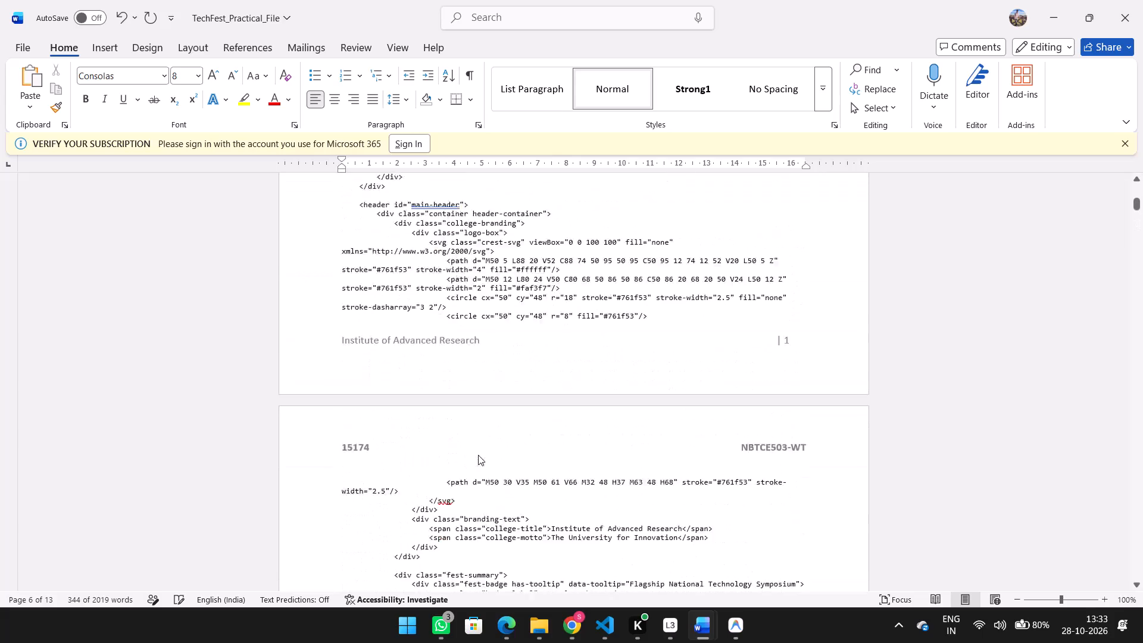
scroll(478, 455, up, 20)
scroll(478, 455, up, 7)
scroll(478, 455, down, 12)
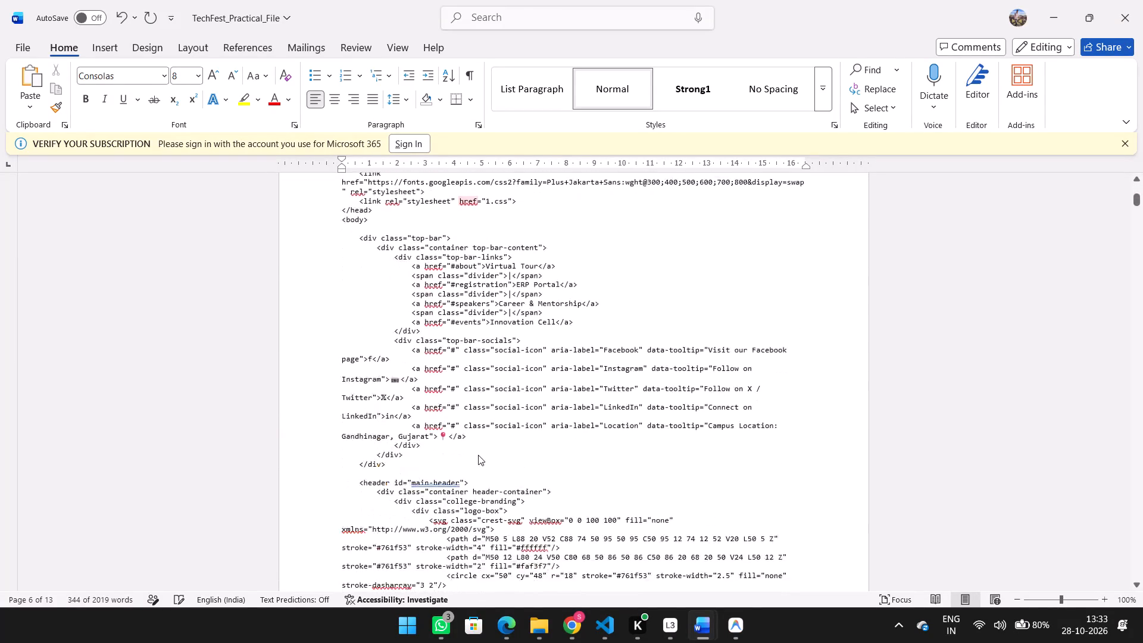
scroll(478, 455, down, 20)
scroll(478, 455, down, 6)
right_click(535, 385)
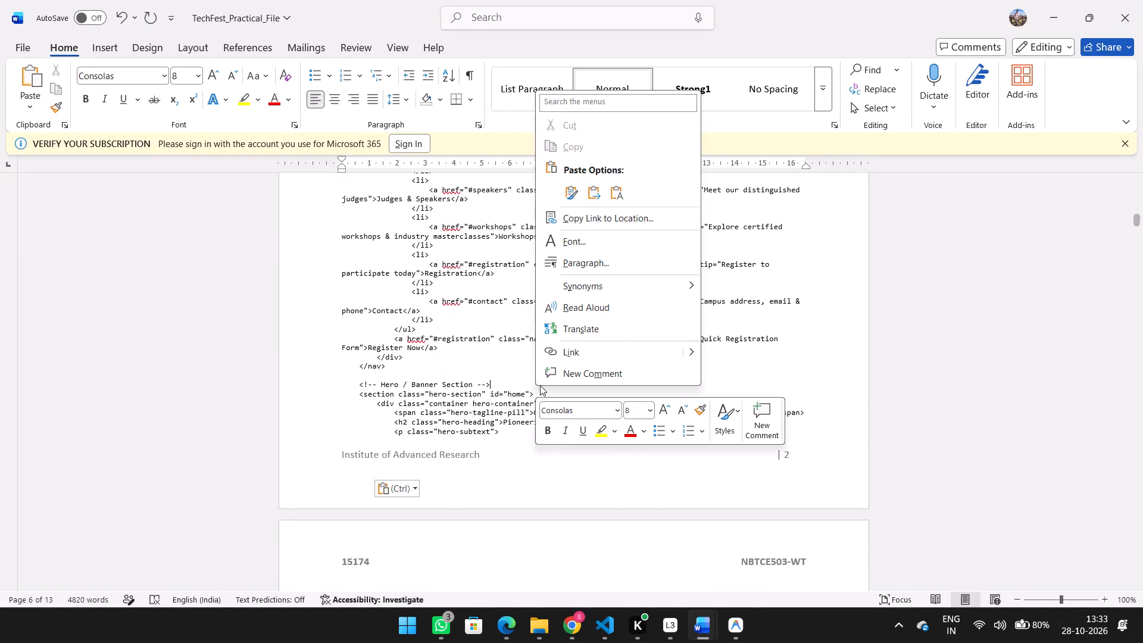
click(551, 469)
scroll(551, 469, down, 20)
scroll(551, 469, down, 16)
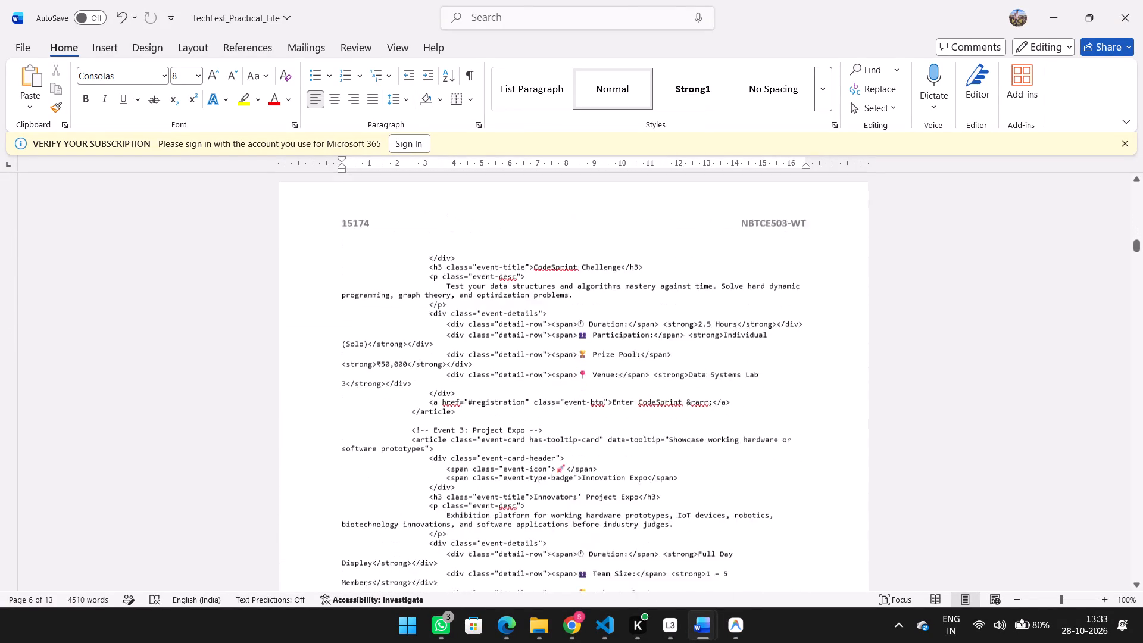
scroll(549, 469, down, 20)
scroll(549, 469, down, 7)
scroll(550, 469, up, 1)
scroll(550, 469, down, 20)
scroll(550, 469, down, 4)
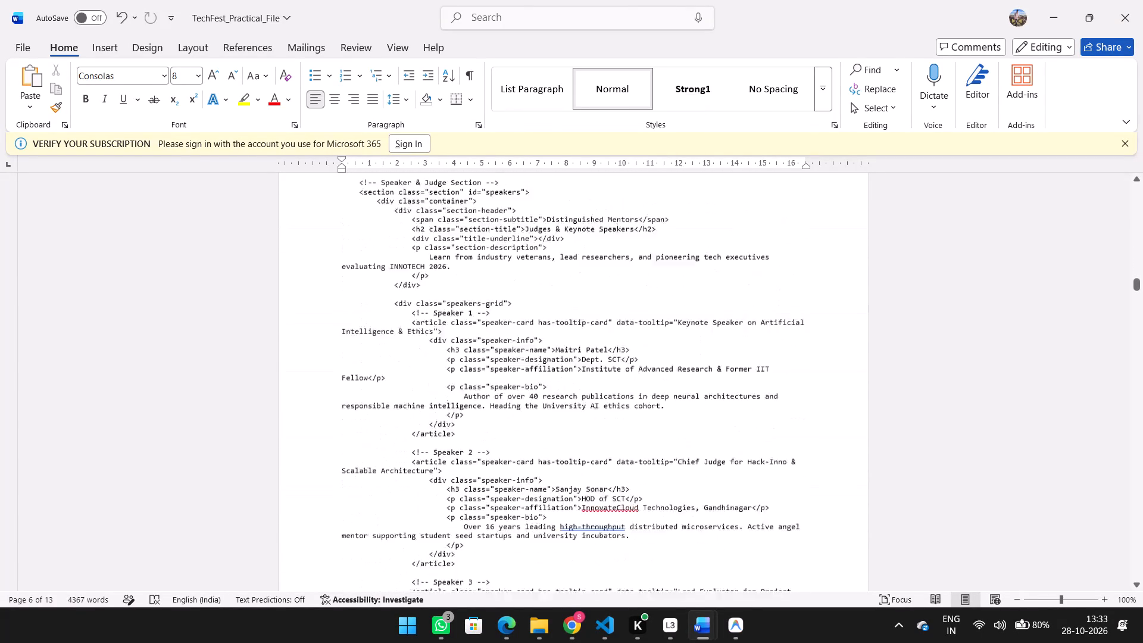
scroll(552, 465, down, 17)
scroll(552, 465, down, 15)
scroll(552, 465, down, 7)
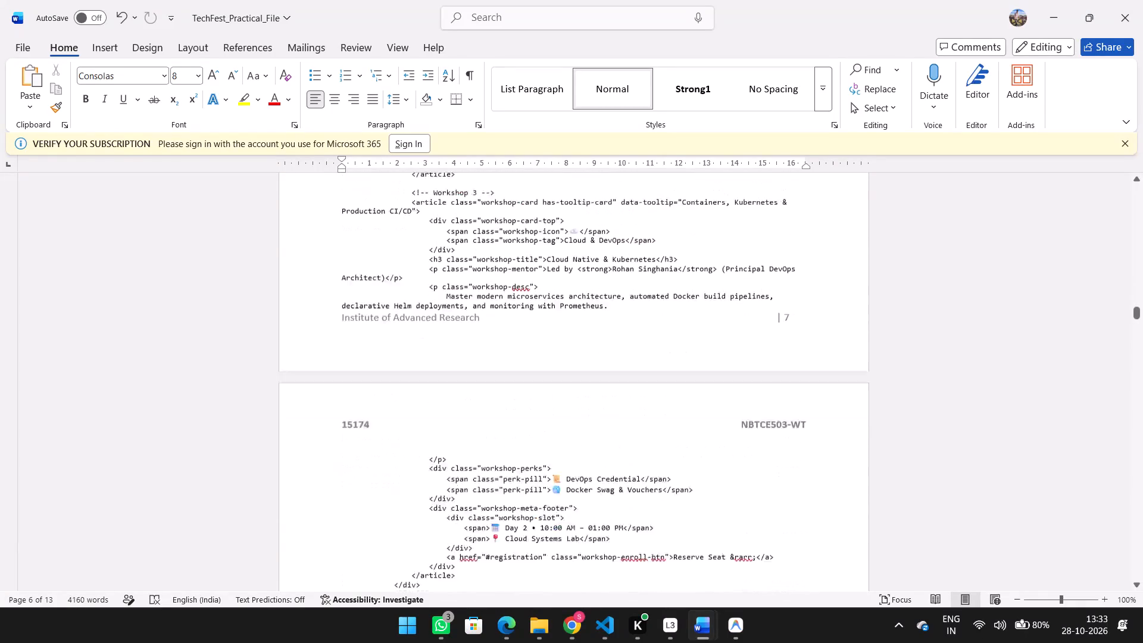
scroll(552, 465, down, 15)
scroll(552, 465, down, 14)
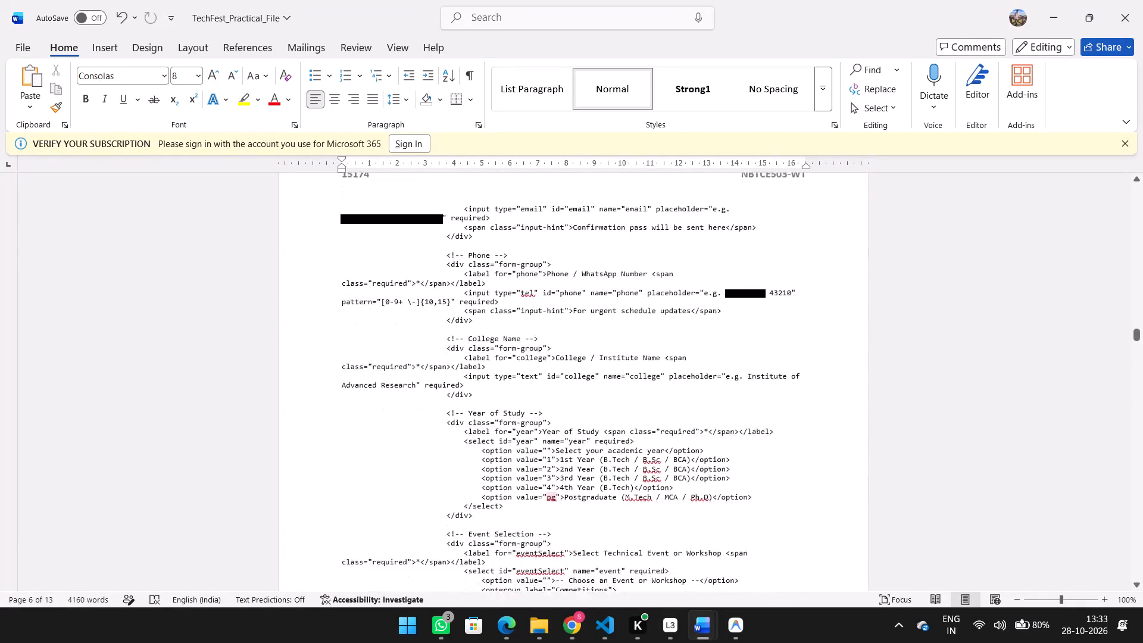
scroll(553, 464, down, 20)
scroll(553, 464, down, 20)
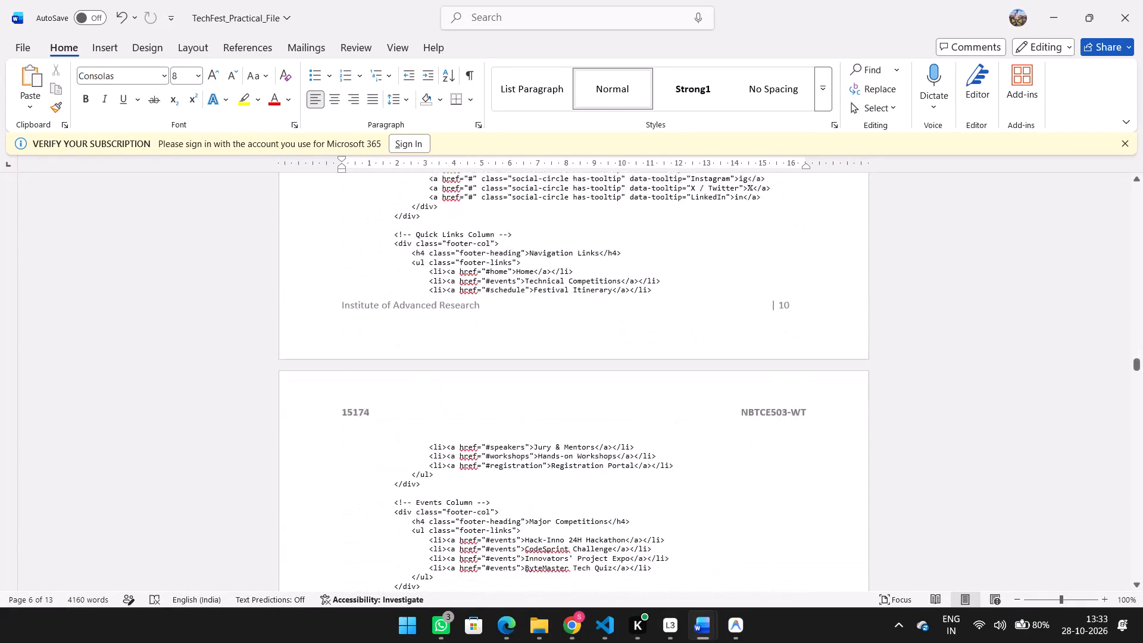
scroll(554, 464, down, 18)
Switch to Visual Studio Code, open 1.css in the PS-1 folder and copy its entire code.
key(alt+Tab)
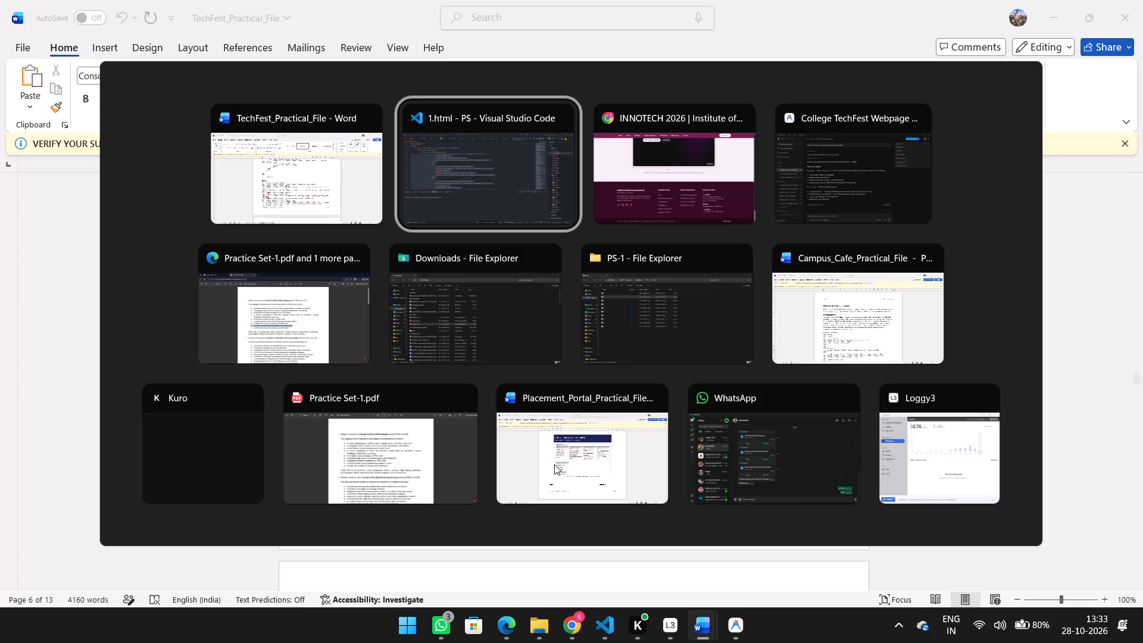
click(1057, 121)
click(604, 195)
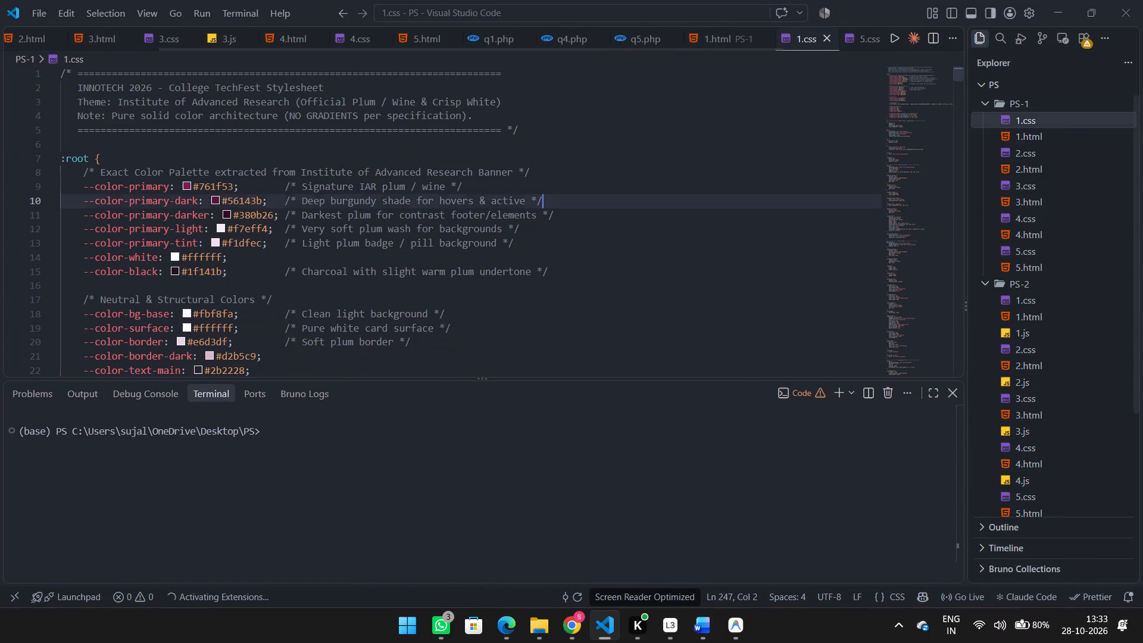
key(ctrl+a)
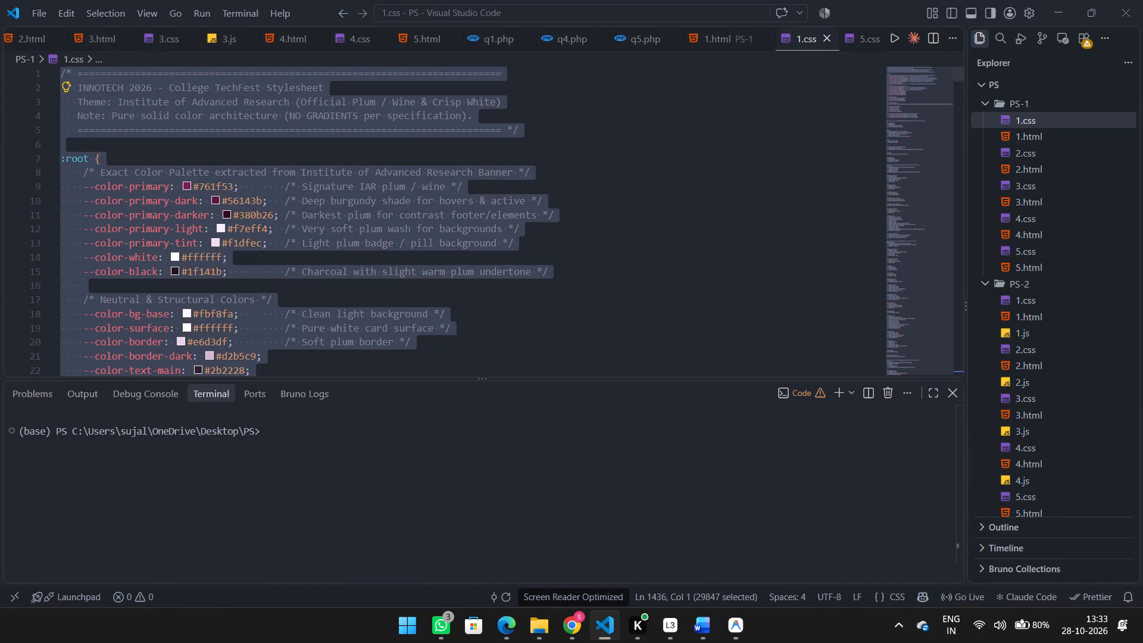
key(ctrl+c)
key(ctrl+c)
key(ctrl+c)
key(ctrl+c)
key(ctrl+c)
key(ctrl+c)
key(ctrl+c)
key(ctrl+c)
key(ctrl+c)
Copy the selected 1.css code and replace the whole listing under style.css in the Word document with it.
key(ctrl+c)
key(ctrl+c)
key(ctrl+c)
key(alt+Tab)
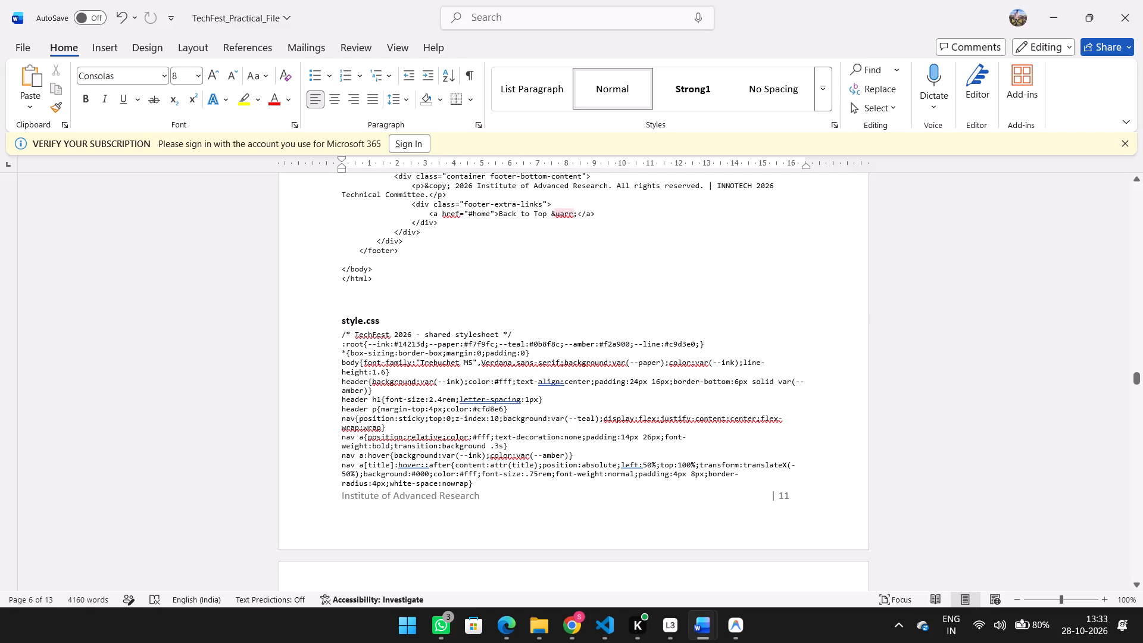
drag(336, 335, 429, 608)
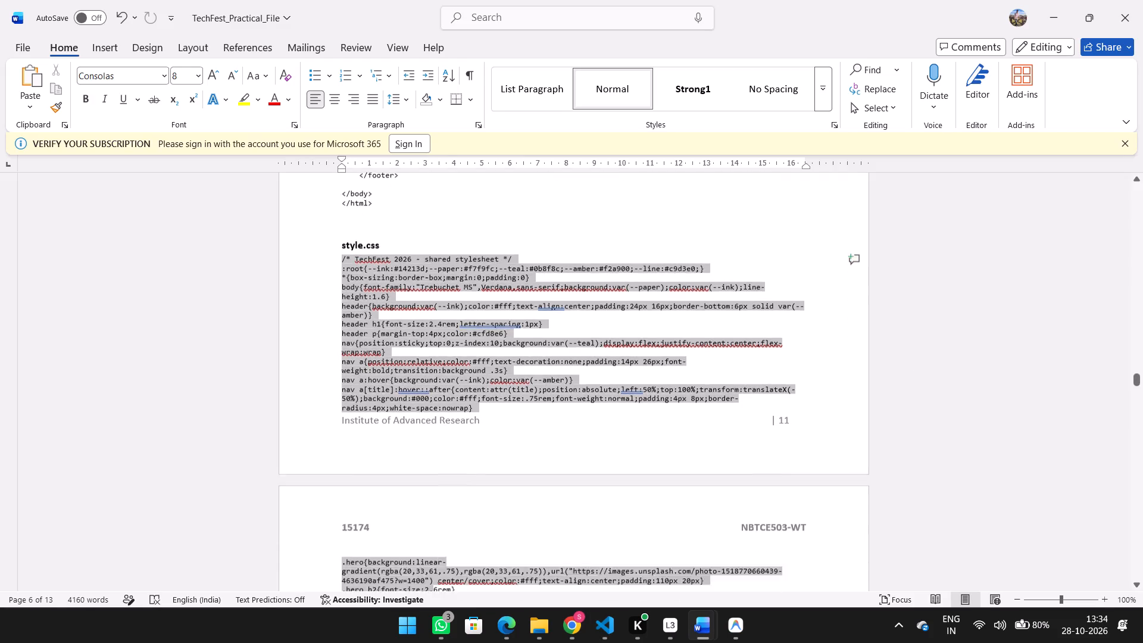
drag(429, 608, 513, 167)
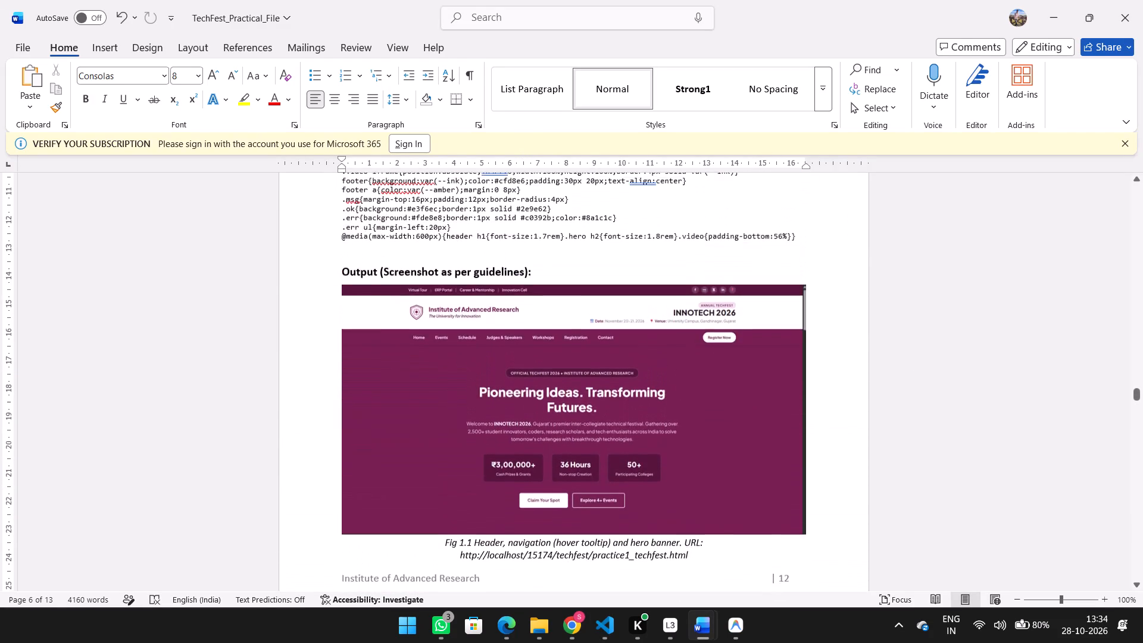
drag(513, 167, 800, 256)
key(ctrl+v)
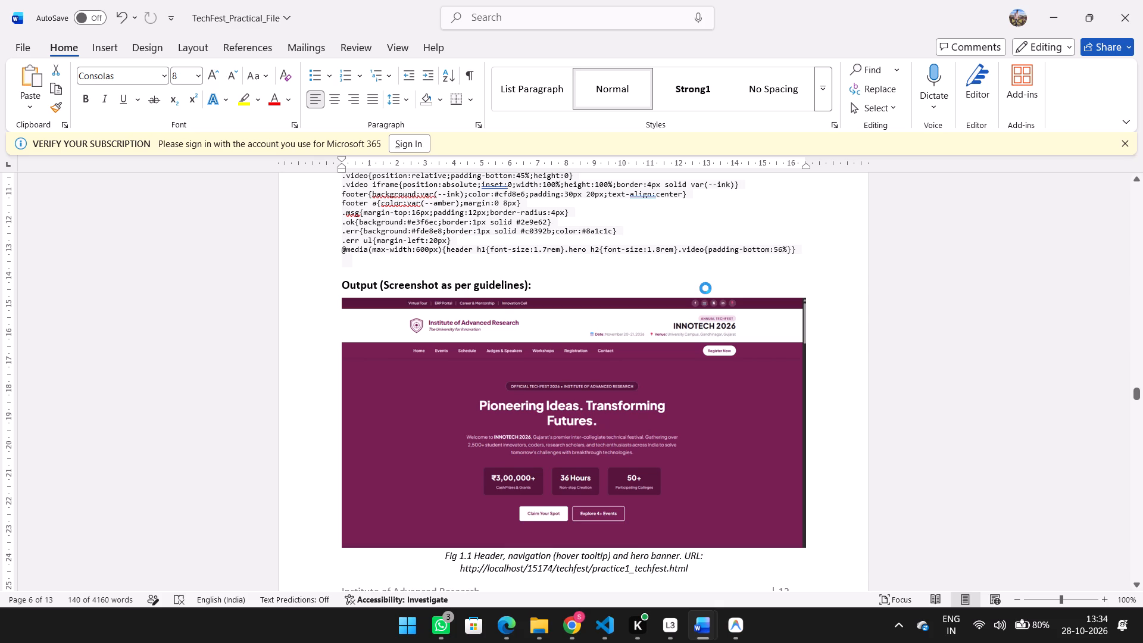
Remove the empty space between the end of the pasted CSS listing and the Output (Screenshot as per guidelines) heading.
scroll(592, 318, down, 1)
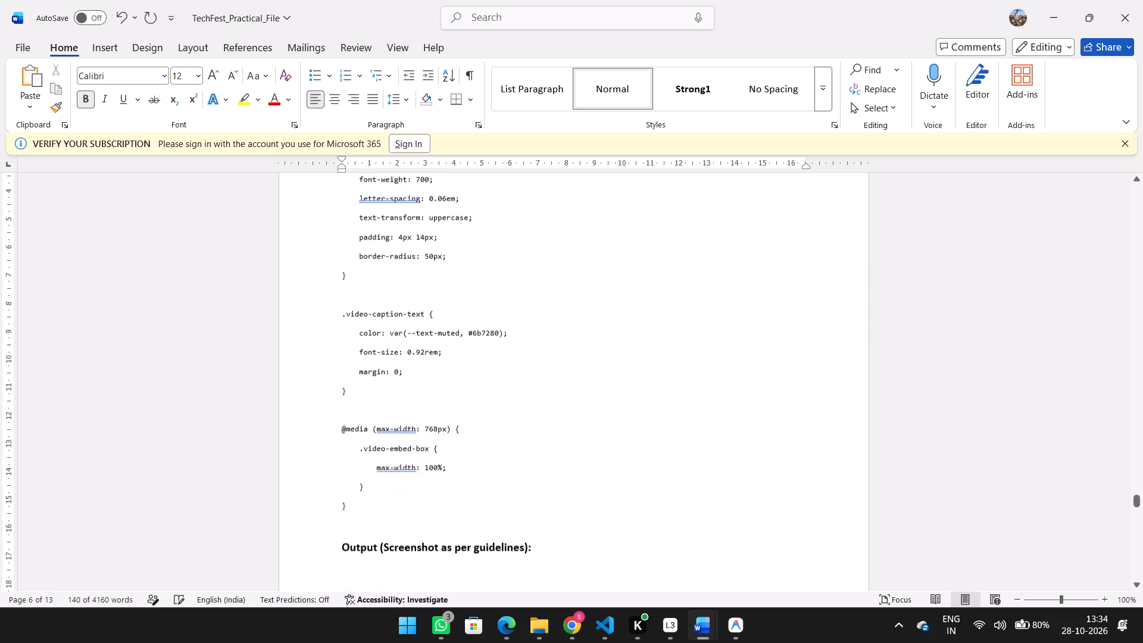
scroll(592, 321, down, 1)
scroll(427, 373, down, 12)
scroll(427, 373, up, 5)
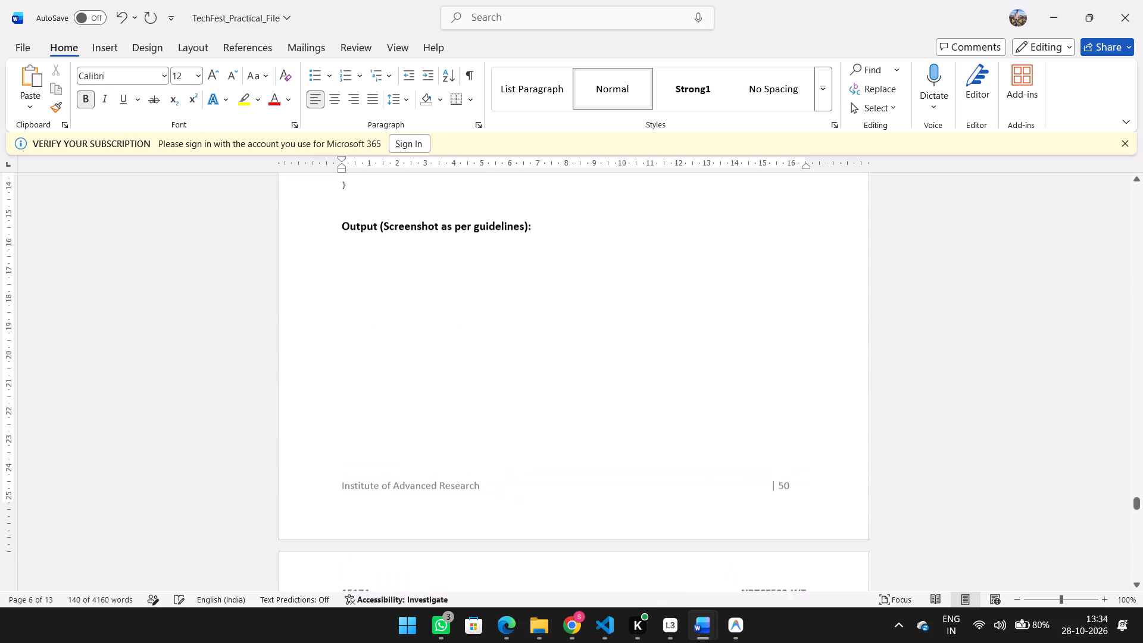
scroll(420, 357, up, 4)
click(380, 366)
click(335, 372)
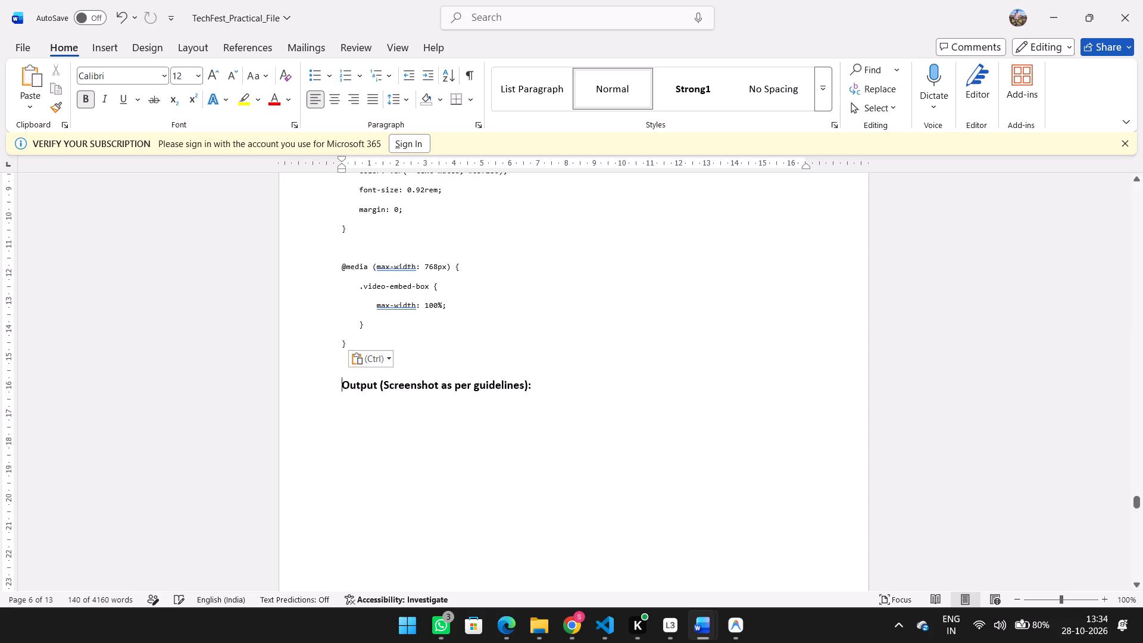
click(343, 371)
key(backslash)
key(backslash)
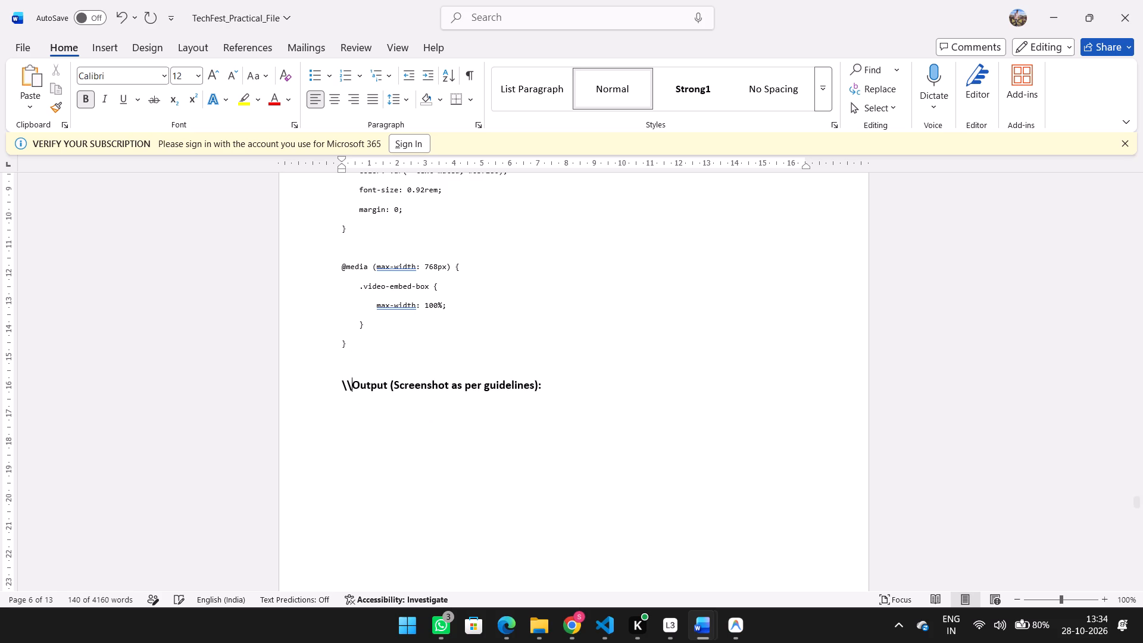
key(BackSpace)
key(BackSpace)
key(BackSpace)
key(BackSpace)
scroll(344, 371, up, 1)
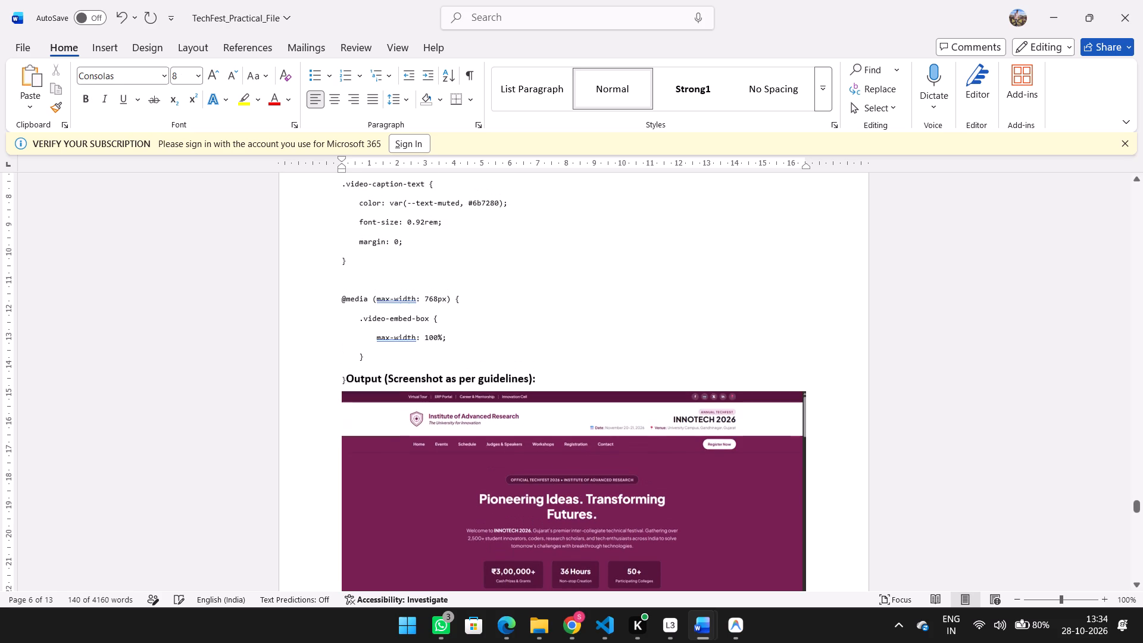
click(358, 288)
key(BackSpace)
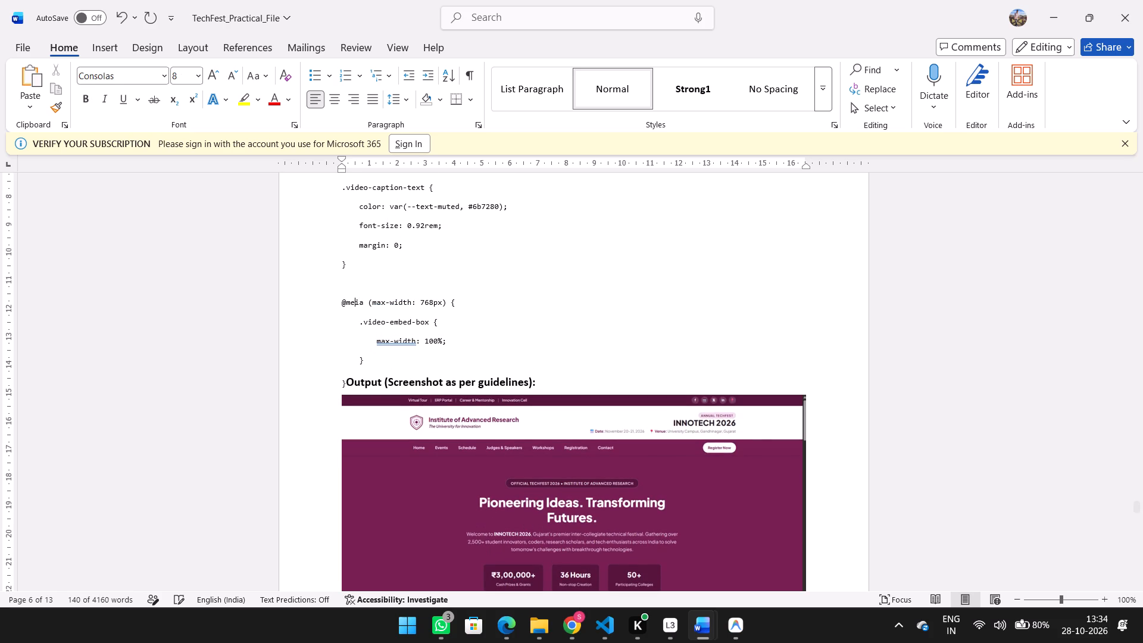
key(ctrl+z)
key(Left)
key(Left)
key(Left)
key(Left)
key(BackSpace)
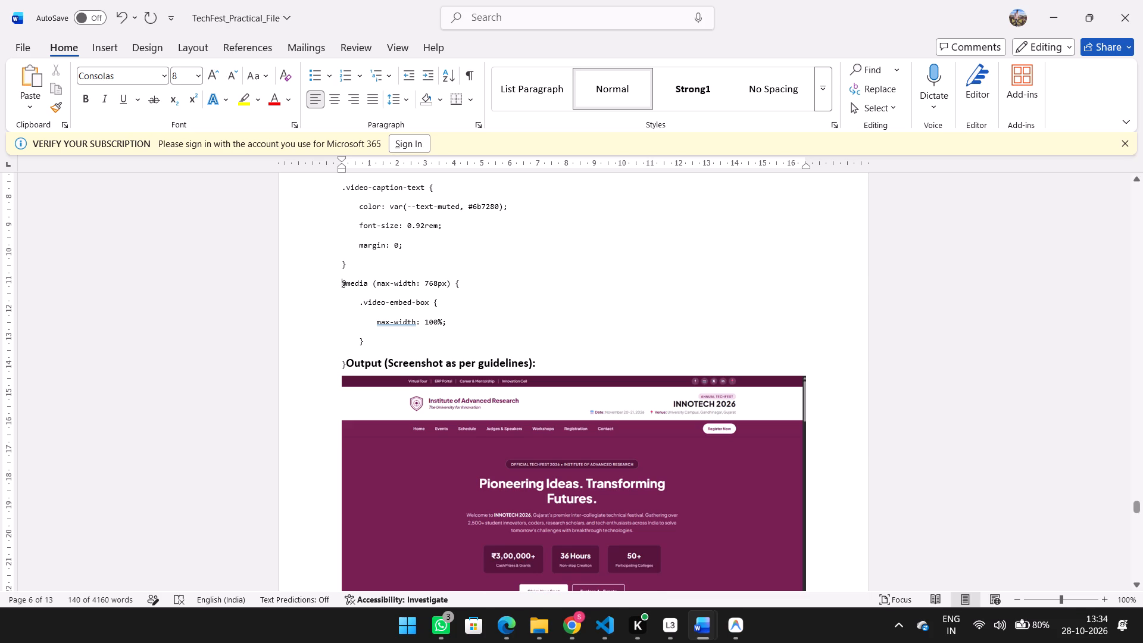
Move the Output heading onto its own line below the closing brace of the CSS listing.
click(348, 360)
key(Return)
Delete the blank line above the .video-caption-text rule in the CSS listing.
scroll(349, 360, up, 5)
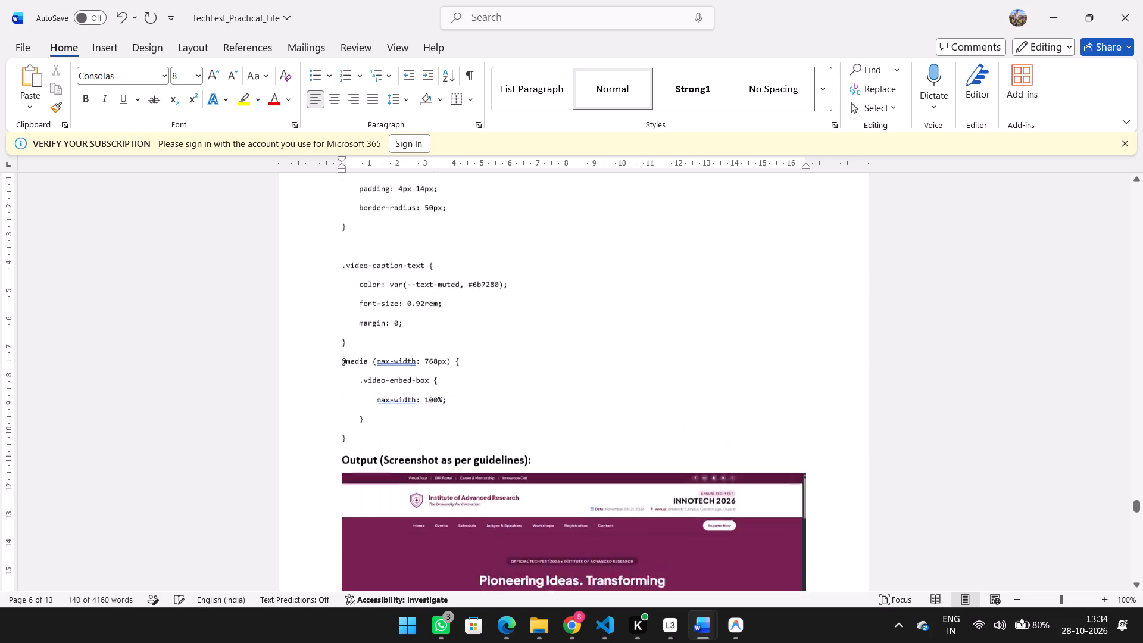
click(353, 355)
click(351, 342)
key(BackSpace)
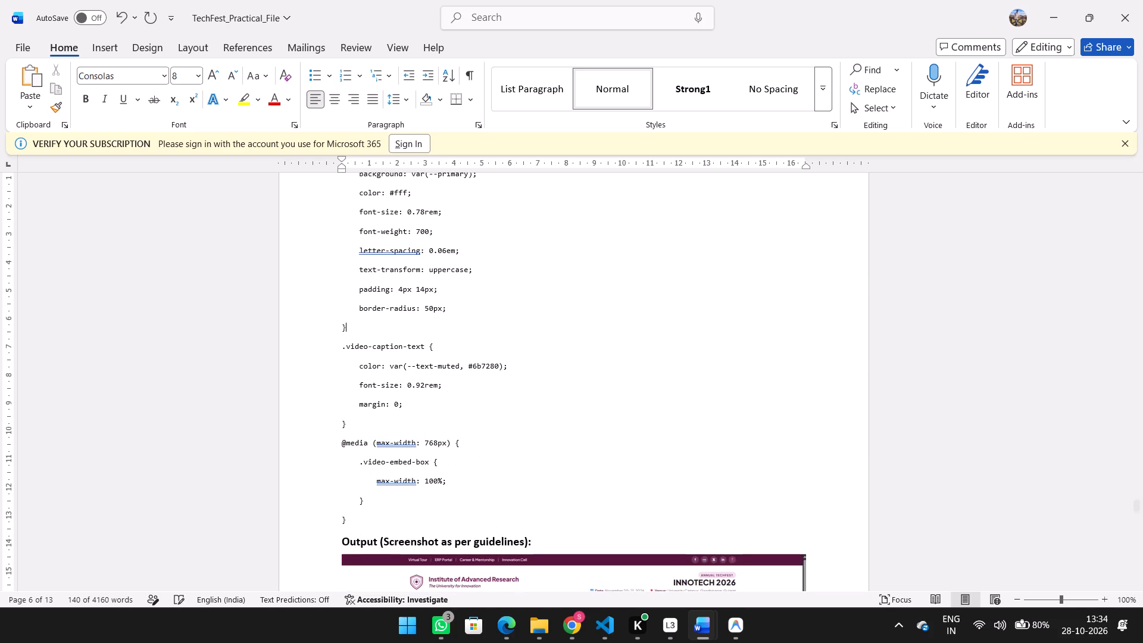
Delete the blank line above the .video-tag rule in the CSS listing.
key(Down)
key(Up)
key(Up)
key(Up)
key(Up)
key(Up)
key(Up)
key(Up)
key(Up)
key(Up)
key(Up)
key(Up)
key(Up)
key(Up)
key(Up)
key(Up)
key(Up)
key(Up)
key(Up)
key(Down)
key(Down)
key(Down)
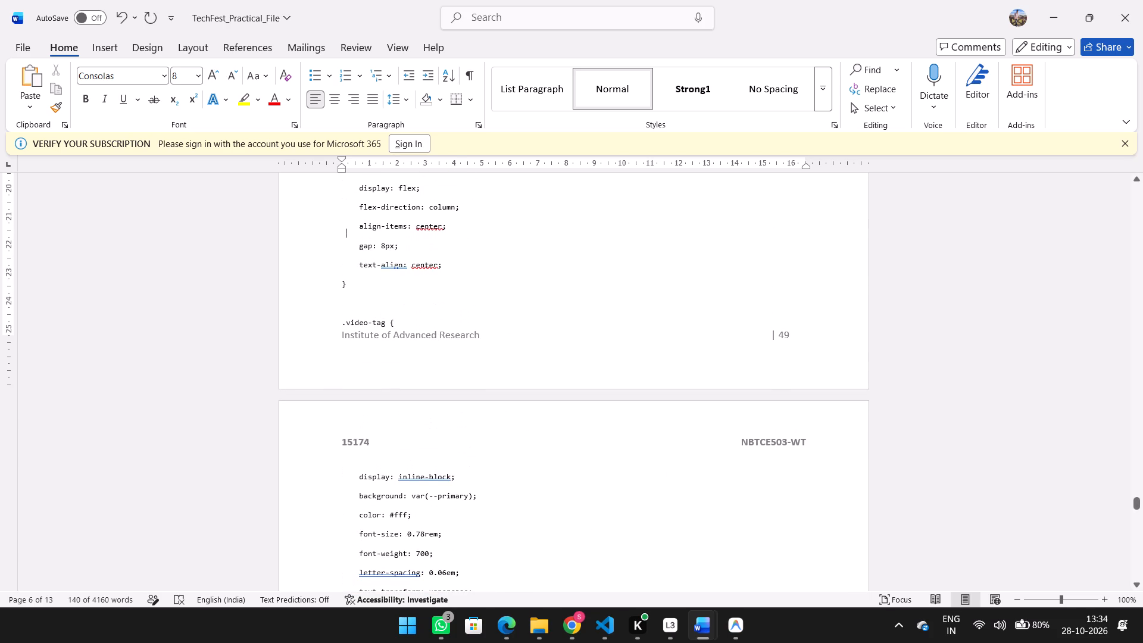
key(Down)
key(Down)
key(Down)
key(BackSpace)
Delete the blank line above the .video-caption rule in the CSS listing.
key(Up)
key(Up)
key(Up)
key(Up)
key(Up)
key(Up)
key(Up)
key(Up)
key(Up)
key(Up)
key(Up)
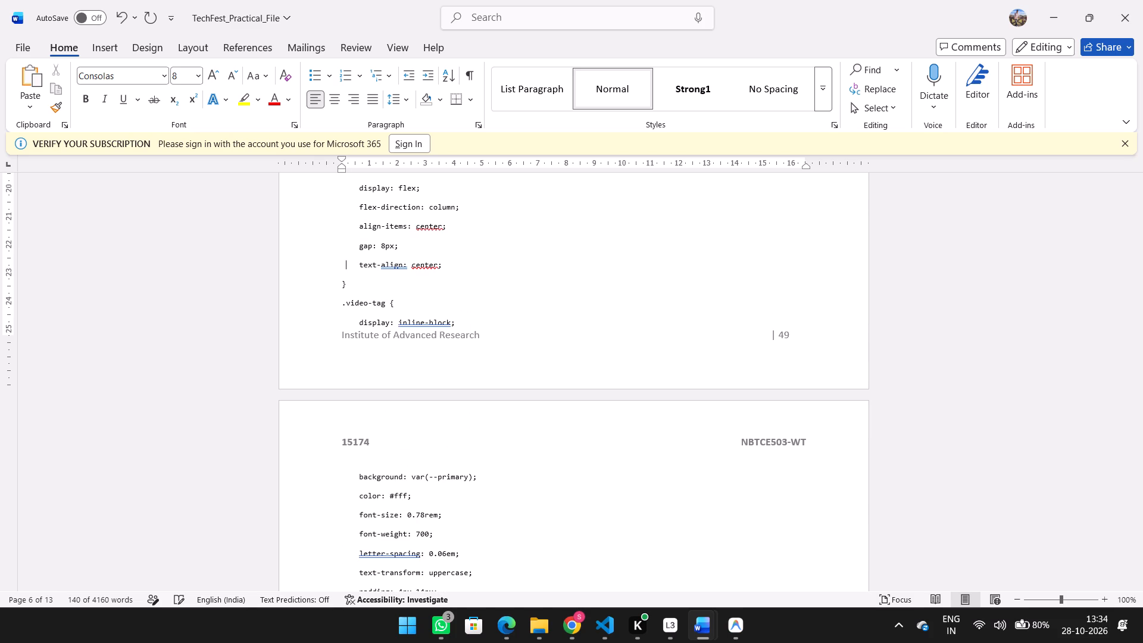
key(Down)
key(Down)
key(Down)
key(Down)
key(BackSpace)
Delete the blank line above the .video-embed-box iframe rule in the CSS listing.
key(Down)
key(Up)
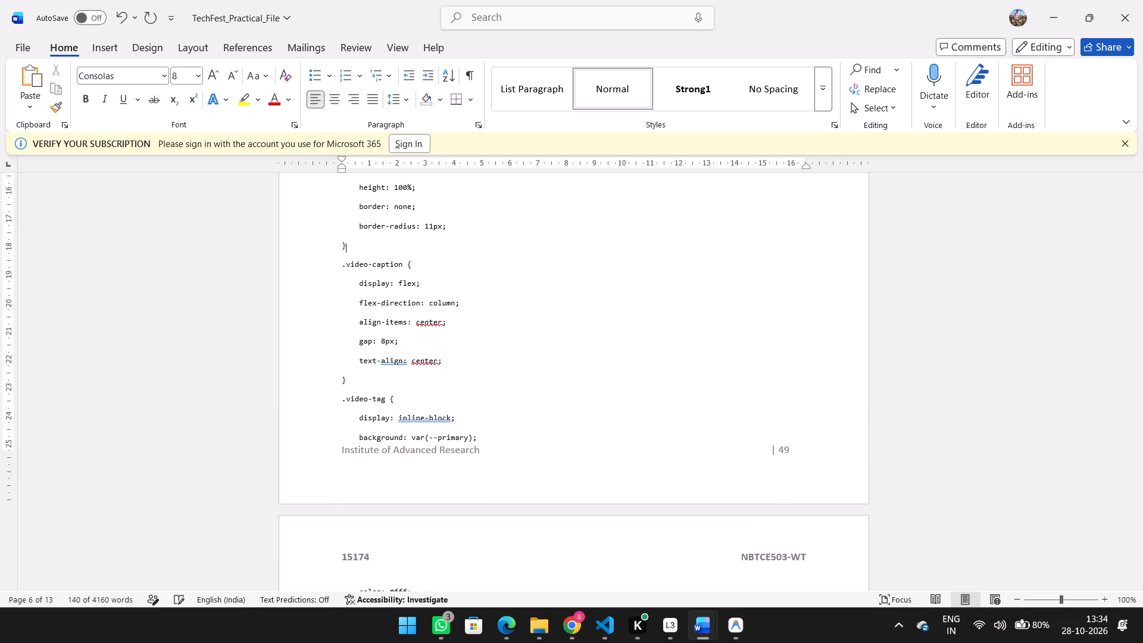
key(Up)
key(Up)
key(Up)
key(Up)
key(Up)
key(Up)
key(Up)
key(Up)
key(Up)
key(Down)
key(Up)
key(BackSpace)
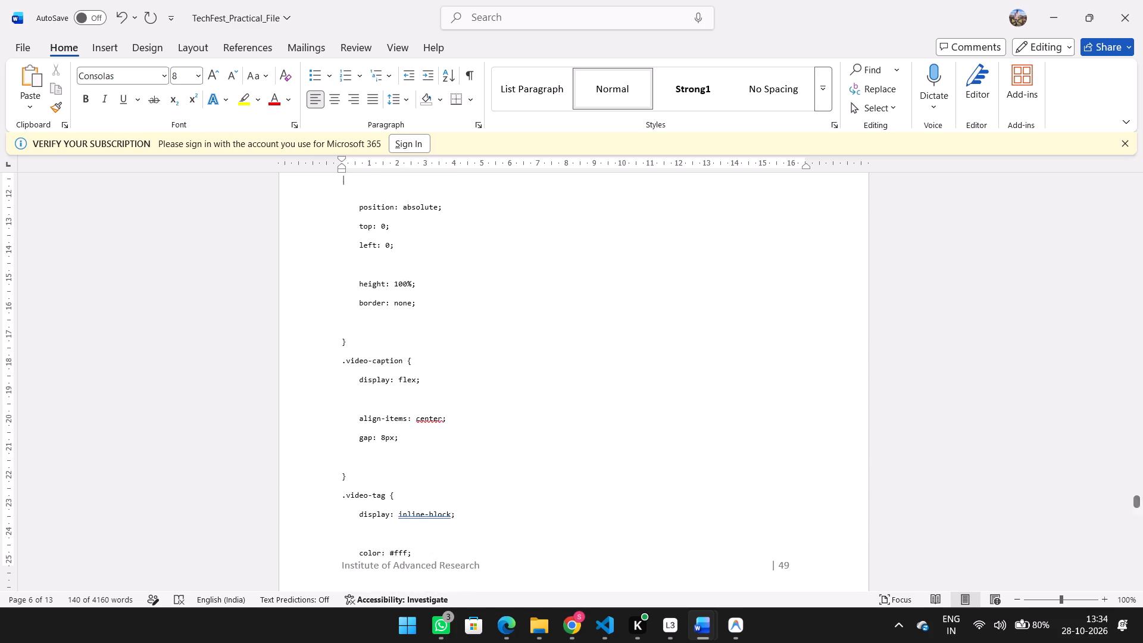
Delete the blank line between the .video-wrapper rule and the .video-embed-box rule.
key(Up)
key(Up)
key(Up)
key(Up)
key(Up)
key(Up)
key(Up)
key(Up)
key(Up)
key(Up)
key(Up)
key(Up)
key(Down)
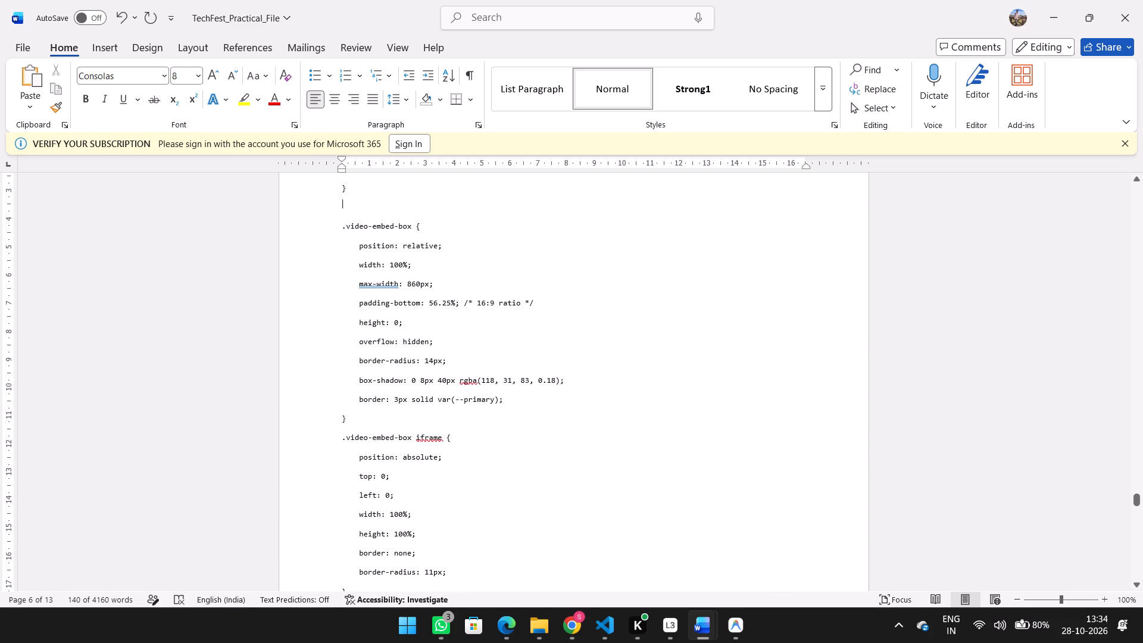
key(BackSpace)
Delete the blank line above the PROMOTIONAL VIDEO SECTION comment in the CSS listing.
key(Up)
key(Up)
key(Up)
key(Up)
key(Up)
key(Up)
key(Up)
key(Up)
key(Up)
key(Up)
key(Up)
key(Up)
key(Up)
key(Down)
key(Down)
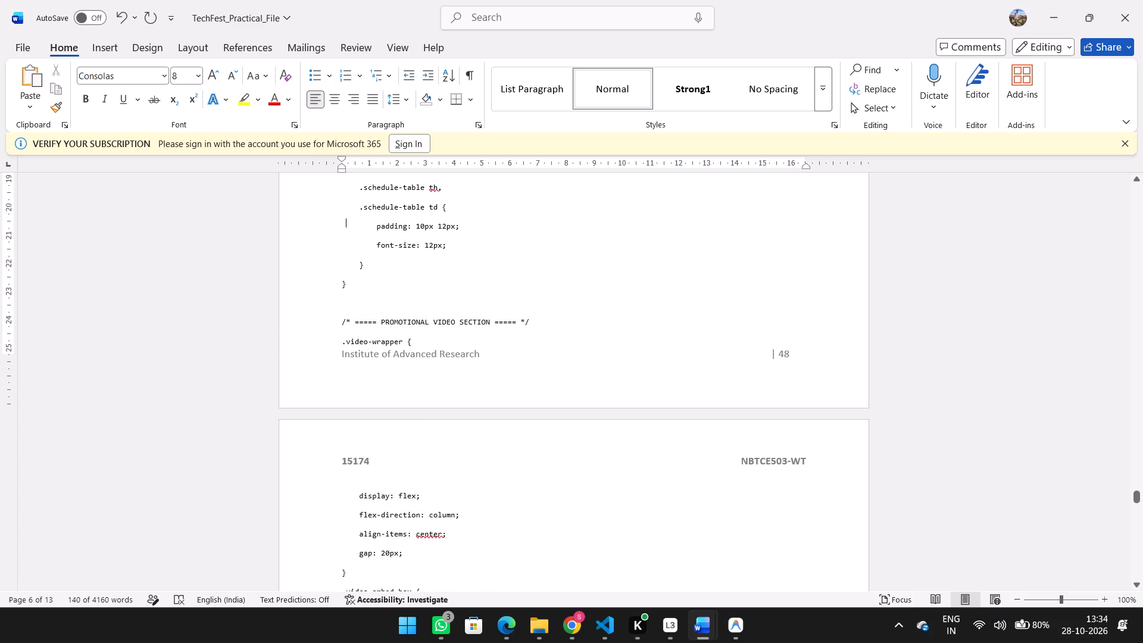
key(Down)
key(Down)
key(Down)
key(Down)
key(BackSpace)
Delete the blank line above the .schedule-table th rule in the 768px media query of the CSS listing.
key(Up)
key(Up)
key(Up)
key(Up)
key(Up)
key(Up)
key(Up)
key(Up)
key(Up)
key(Up)
key(Up)
key(Up)
key(Up)
key(Up)
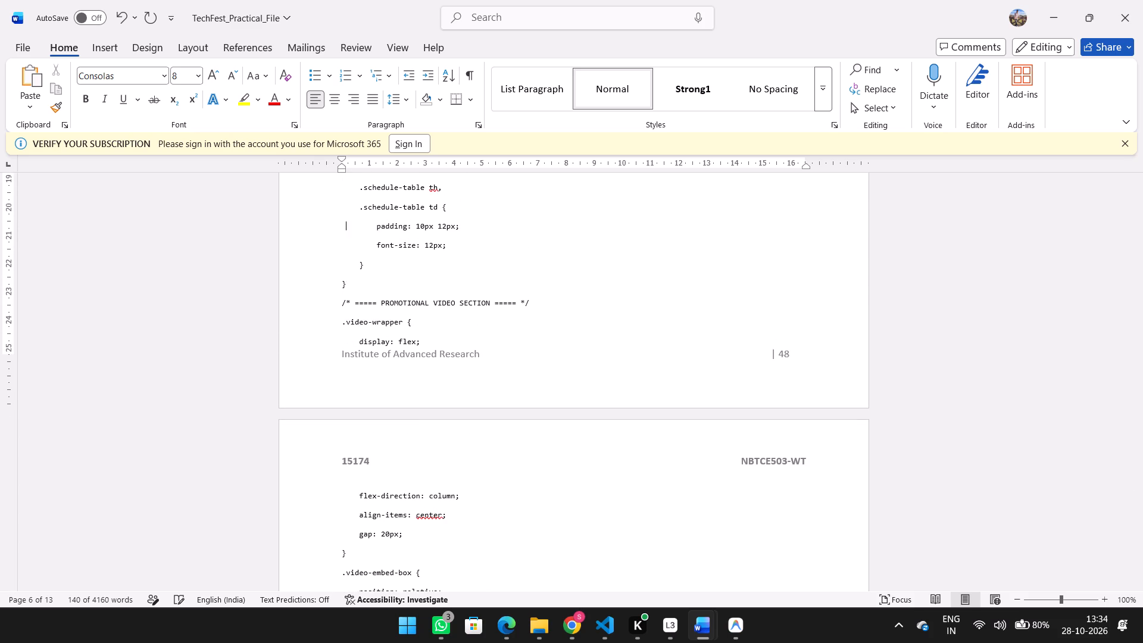
key(Down)
key(Up)
key(Up)
key(Up)
key(Up)
key(Up)
key(Up)
key(Down)
key(Down)
key(Down)
key(Down)
key(Down)
key(Down)
key(Down)
key(Down)
key(Down)
key(Down)
key(Down)
key(Down)
key(Down)
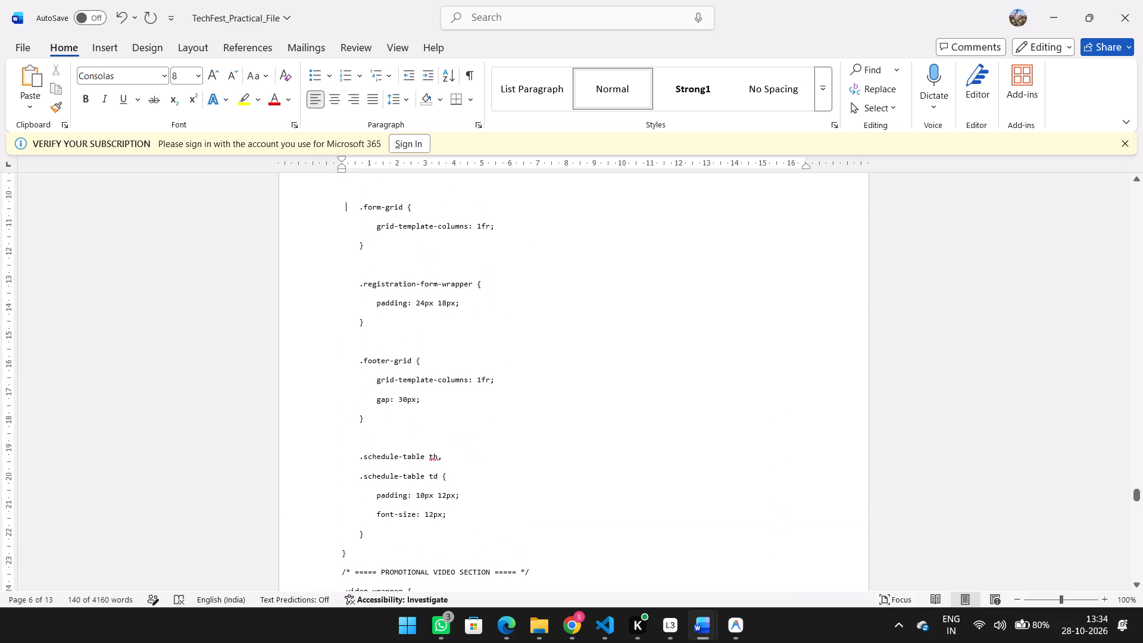
key(Down)
key(Right)
key(Right)
key(Right)
key(Up)
key(BackSpace)
Delete the blank lines above the .footer-grid and .registration-form-wrapper rules in the 768px media query.
key(Up)
key(Up)
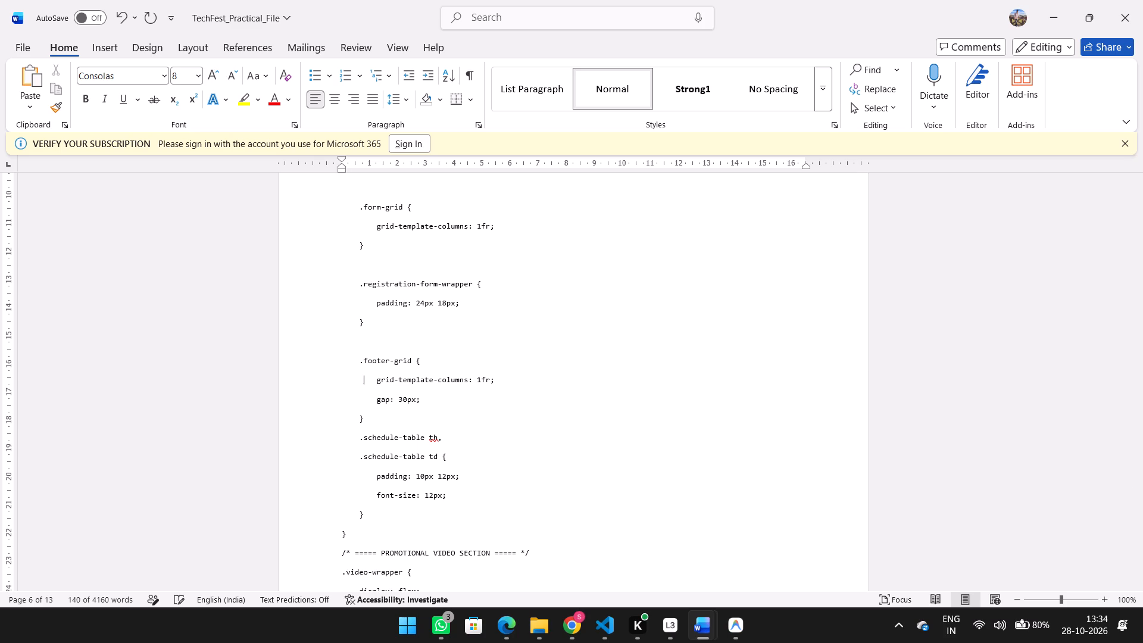
key(Up)
key(Up)
key(BackSpace)
key(Up)
key(Up)
key(Up)
key(BackSpace)
Delete the blank lines above the .form-grid and .hero-heading rules in the 768px media query.
key(Up)
key(Up)
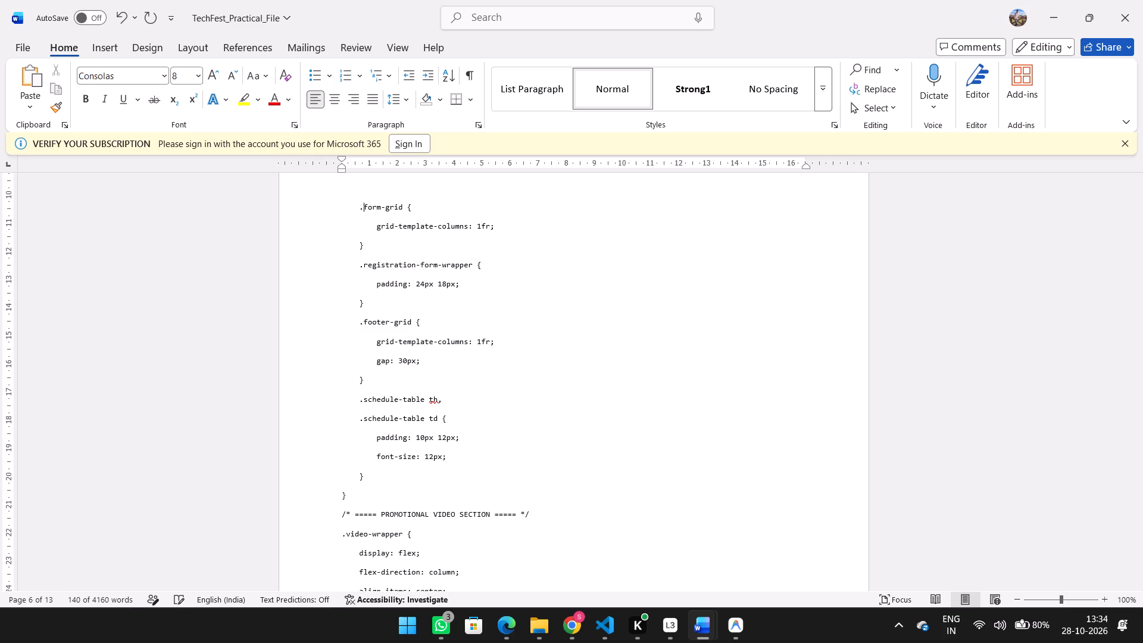
key(Up)
key(BackSpace)
key(Up)
key(Up)
key(Up)
key(BackSpace)
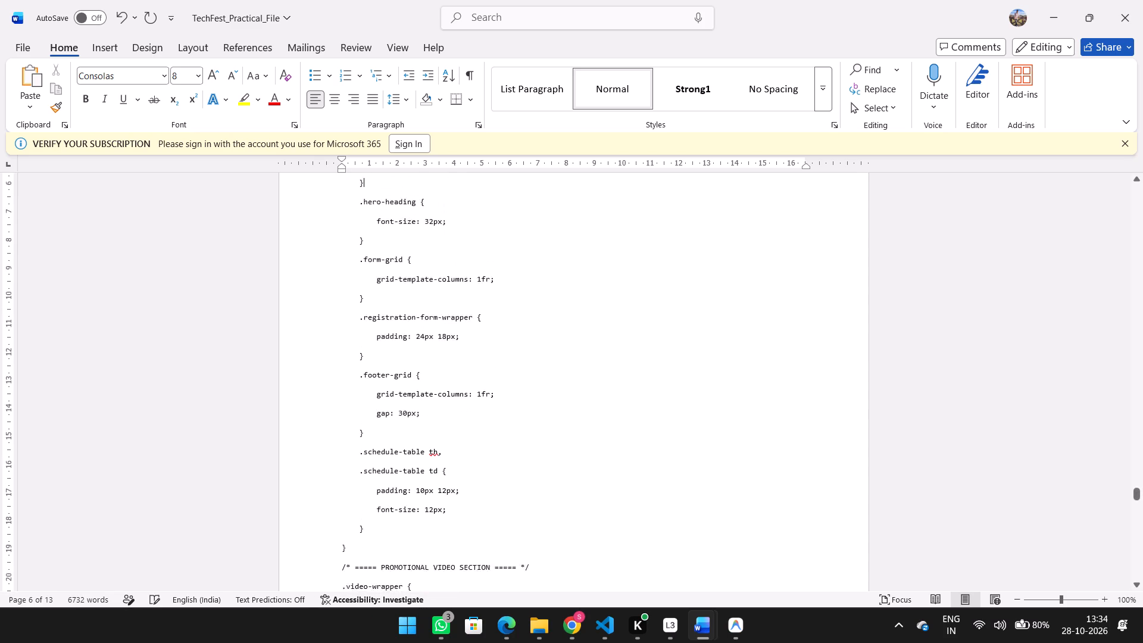
Delete the blank lines above the .nav-cta-btn and .nav-link rules in the 768px media query.
key(Up)
key(Up)
key(Up)
key(Up)
key(BackSpace)
key(Up)
key(Up)
key(Up)
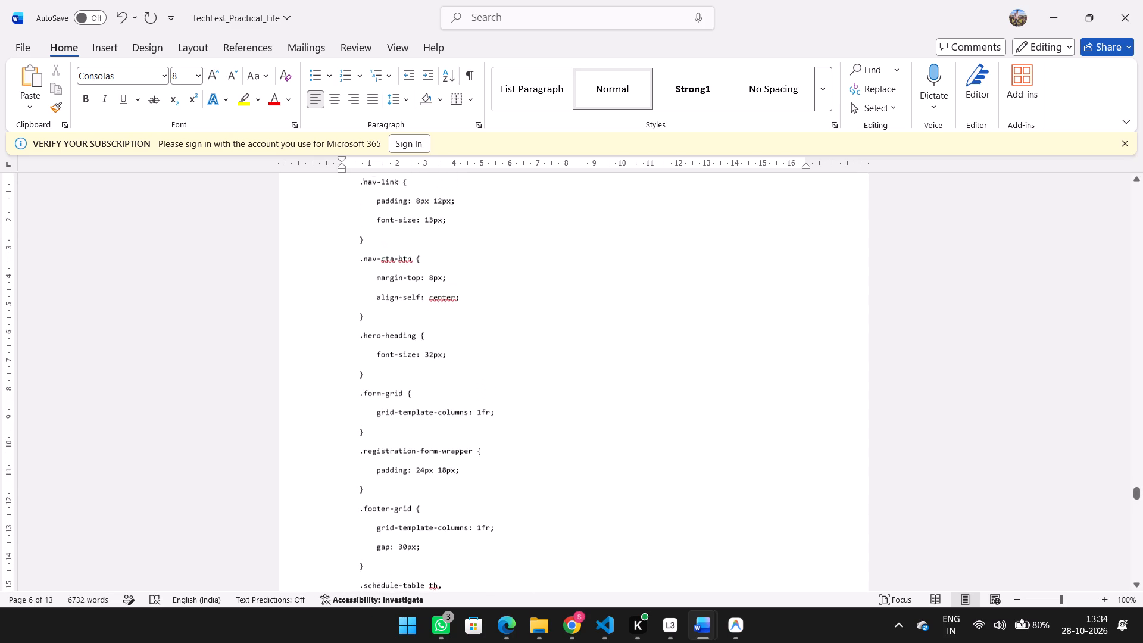
key(Up)
key(BackSpace)
Delete the blank lines above the .nav-links and .nav-container rules in the 768px media query.
key(Up)
key(Up)
key(Up)
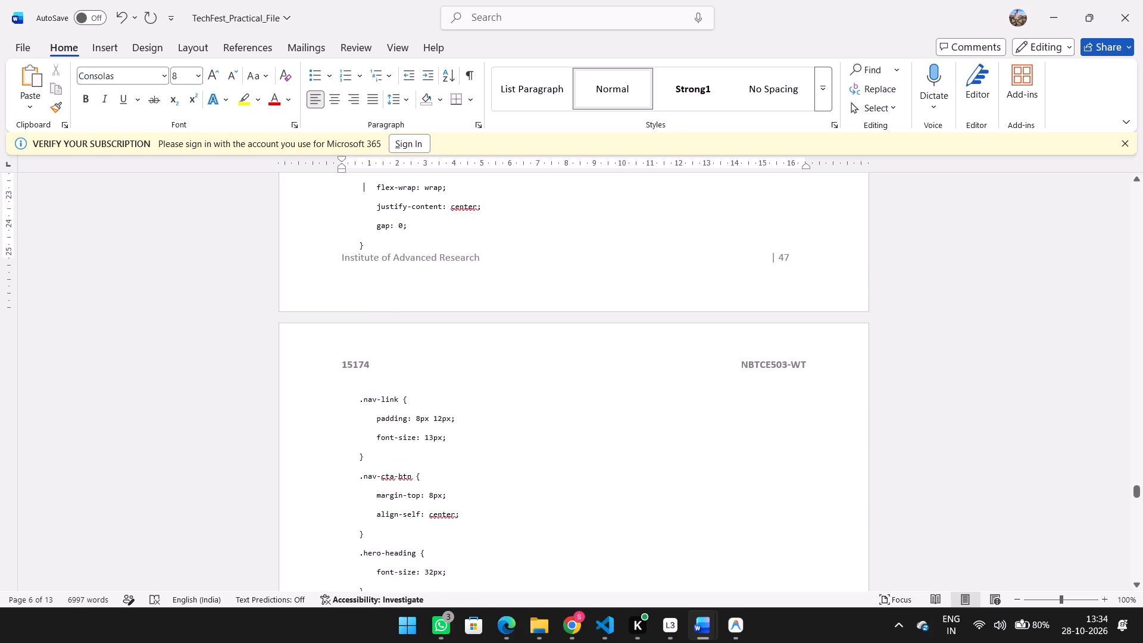
key(Up)
key(Up)
key(Up)
key(Down)
key(BackSpace)
key(Up)
key(Up)
key(Up)
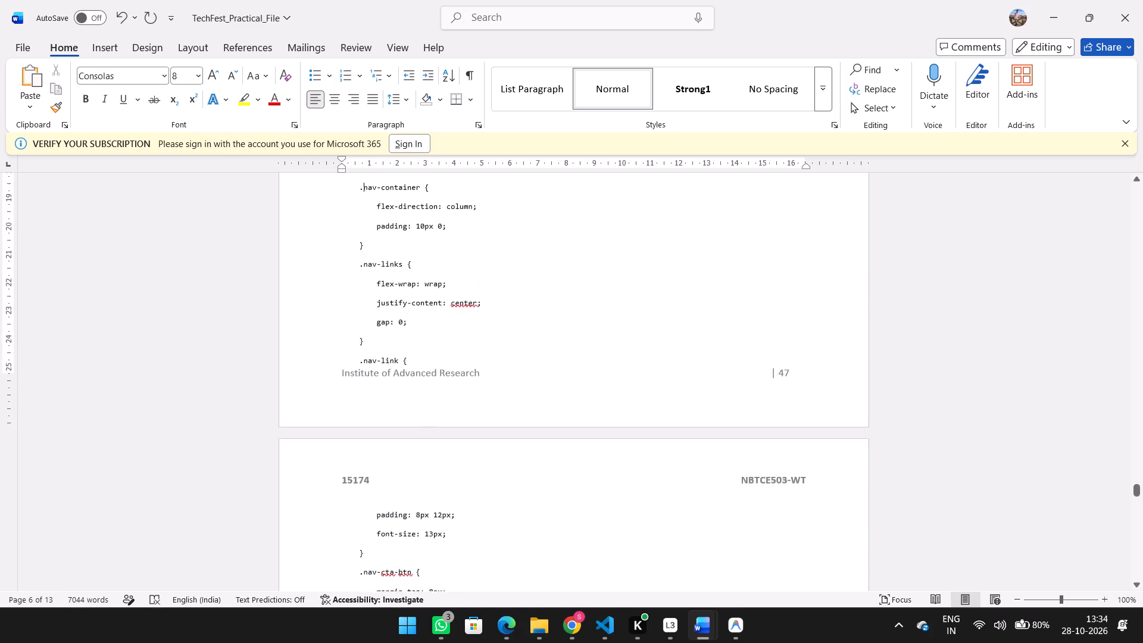
key(Up)
key(BackSpace)
key(Up)
key(Up)
key(Up)
key(Up)
key(BackSpace)
key(Up)
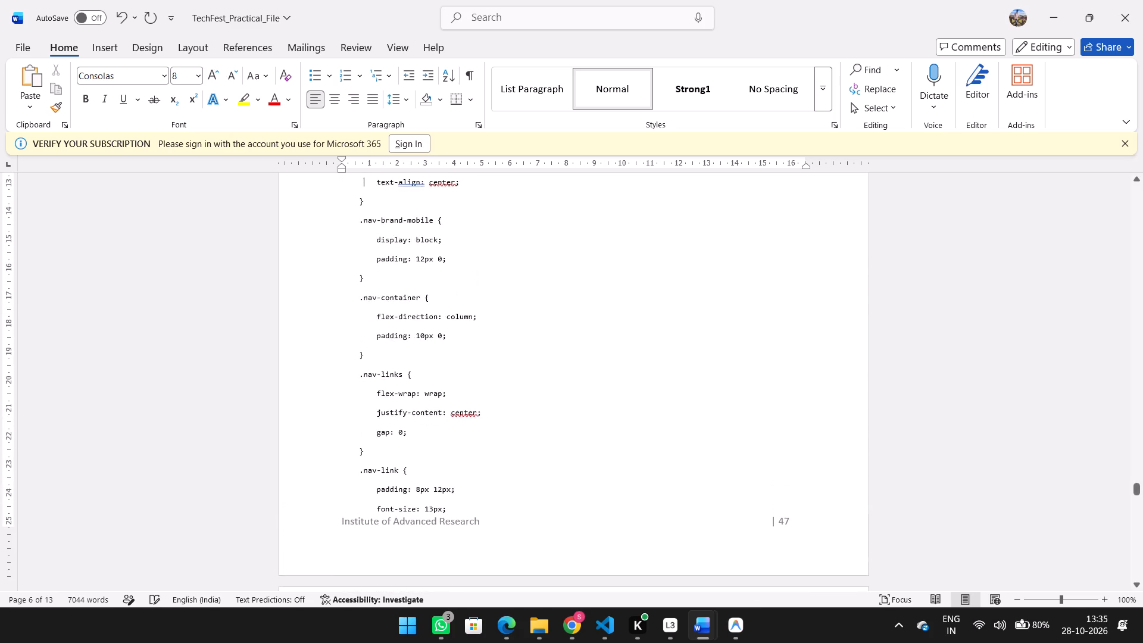
key(Up)
key(Up)
key(Up)
key(Up)
key(BackSpace)
Delete the blank line above the .footer-grid rule in the 992px media query of the CSS listing.
key(Up)
key(Up)
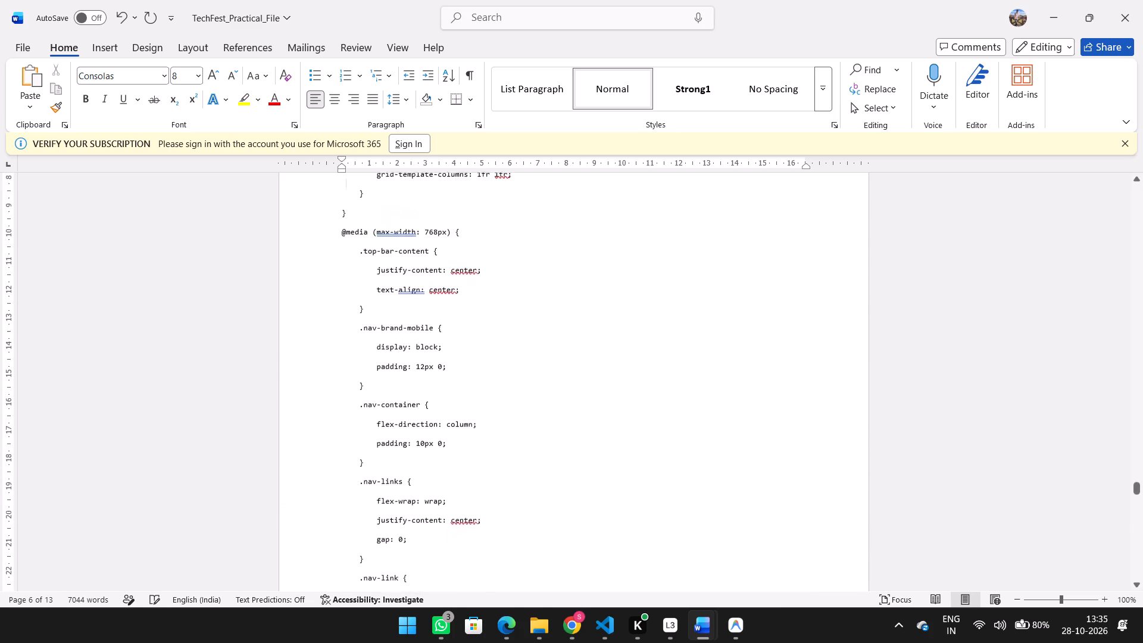
key(Up)
key(Up)
key(Up)
key(Down)
key(BackSpace)
Delete the blank line and its leading spaces above the .fest-badge rule in the 992px media query.
key(Up)
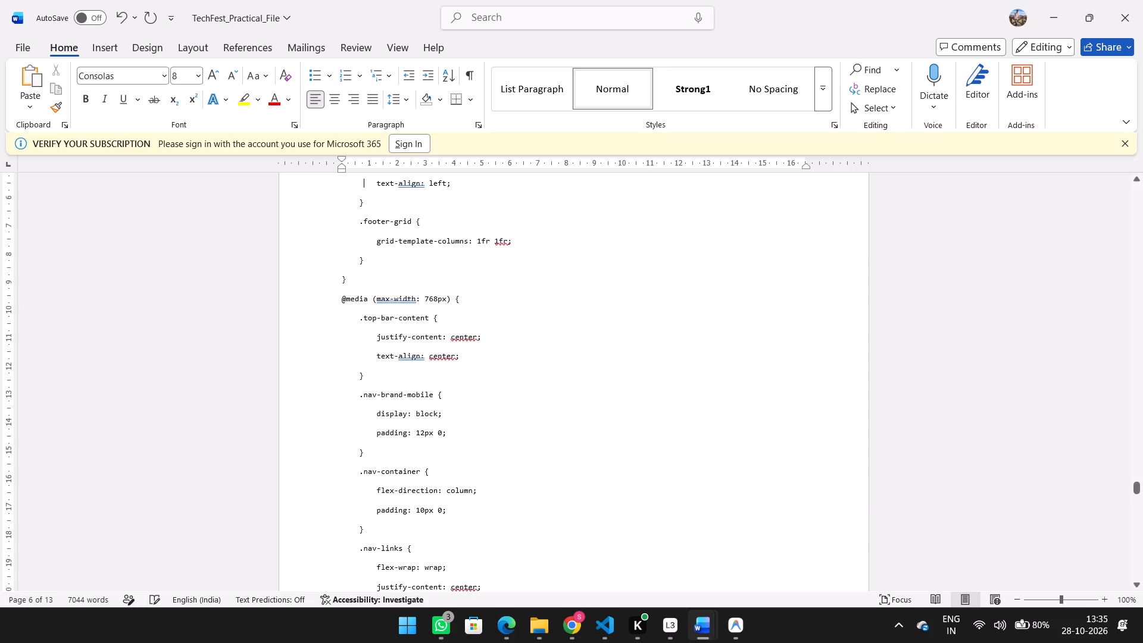
key(Up)
key(Up)
key(Up)
key(Down)
key(BackSpace)
key(BackSpace)
key(BackSpace)
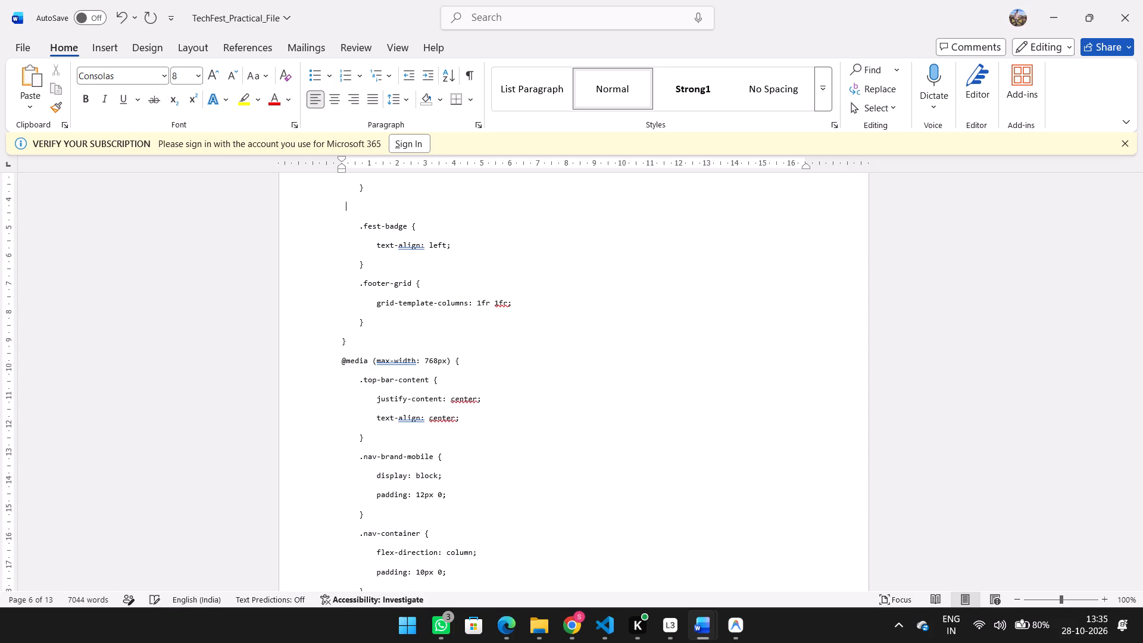
key(BackSpace)
key(BackSpace)
Delete the blank line and its leading spaces above the .fest-summary rule in the 992px media query.
key(Up)
key(Up)
key(Up)
key(Up)
key(BackSpace)
key(Up)
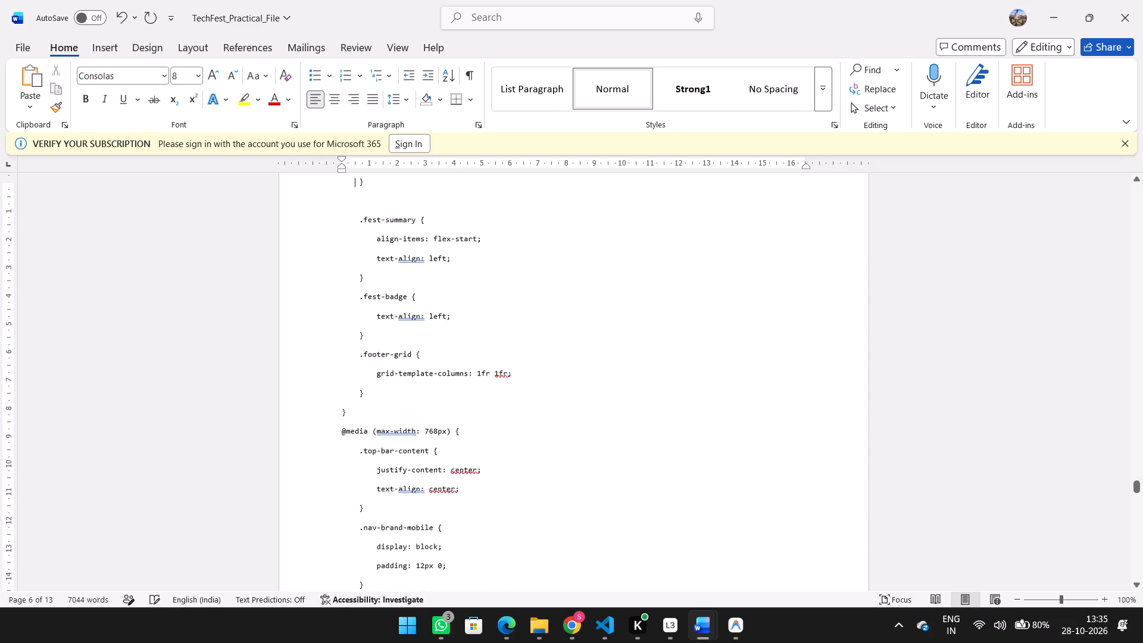
key(Up)
key(Down)
key(Down)
key(BackSpace)
key(BackSpace)
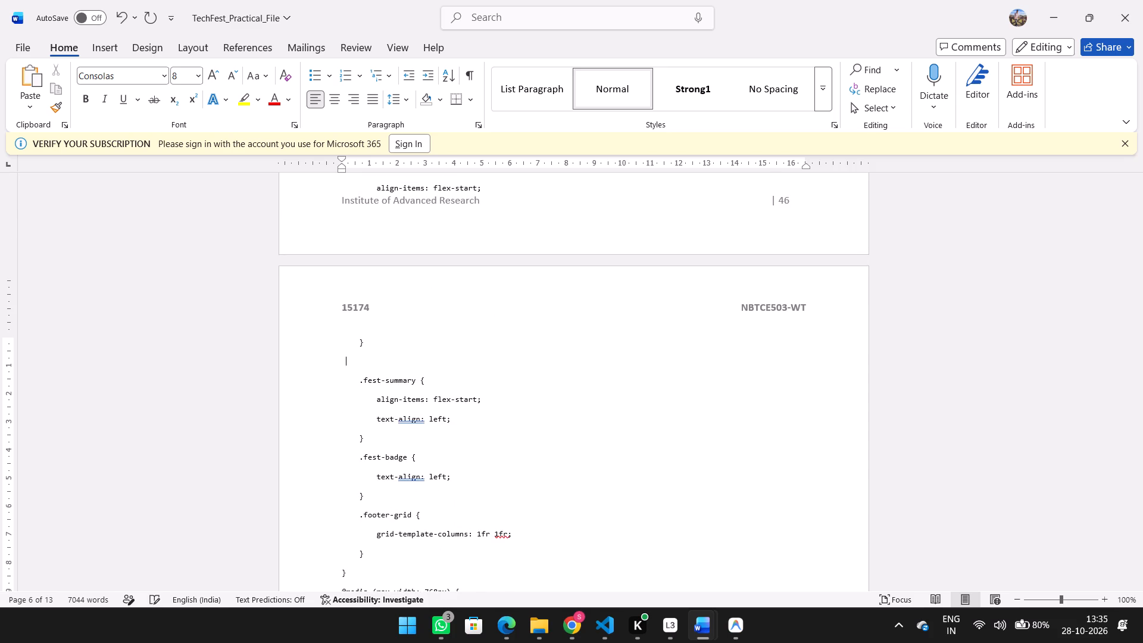
key(BackSpace)
key(BackSpace)
Delete the blank line above the Responsive Styles comment in the CSS listing.
key(Up)
key(Up)
key(Up)
key(Up)
key(Up)
key(Up)
key(Up)
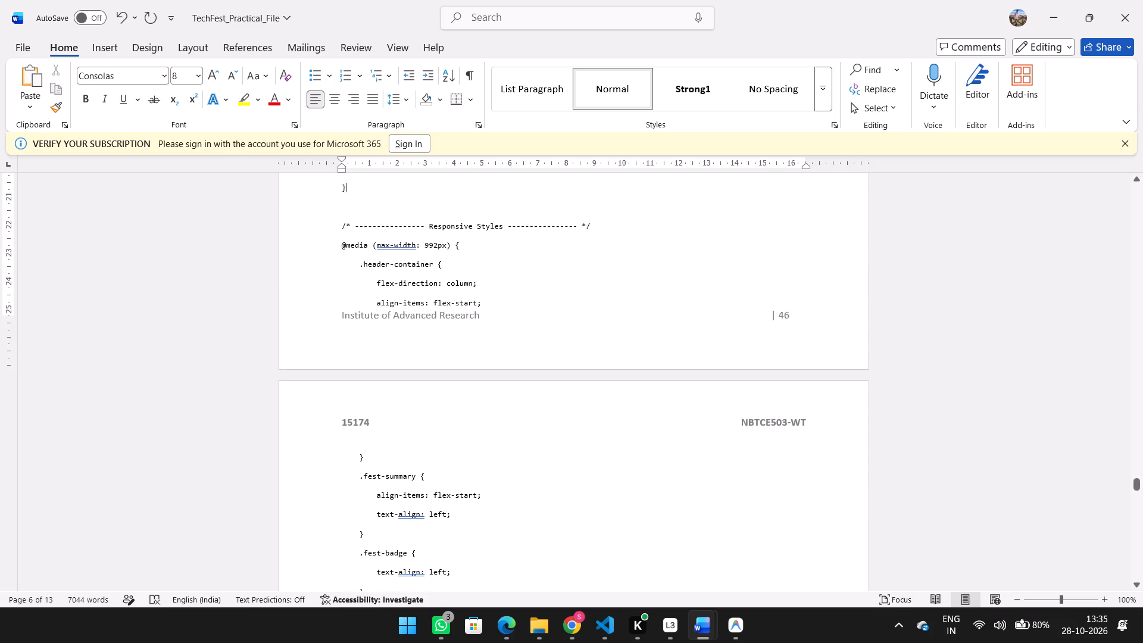
key(Down)
key(BackSpace)
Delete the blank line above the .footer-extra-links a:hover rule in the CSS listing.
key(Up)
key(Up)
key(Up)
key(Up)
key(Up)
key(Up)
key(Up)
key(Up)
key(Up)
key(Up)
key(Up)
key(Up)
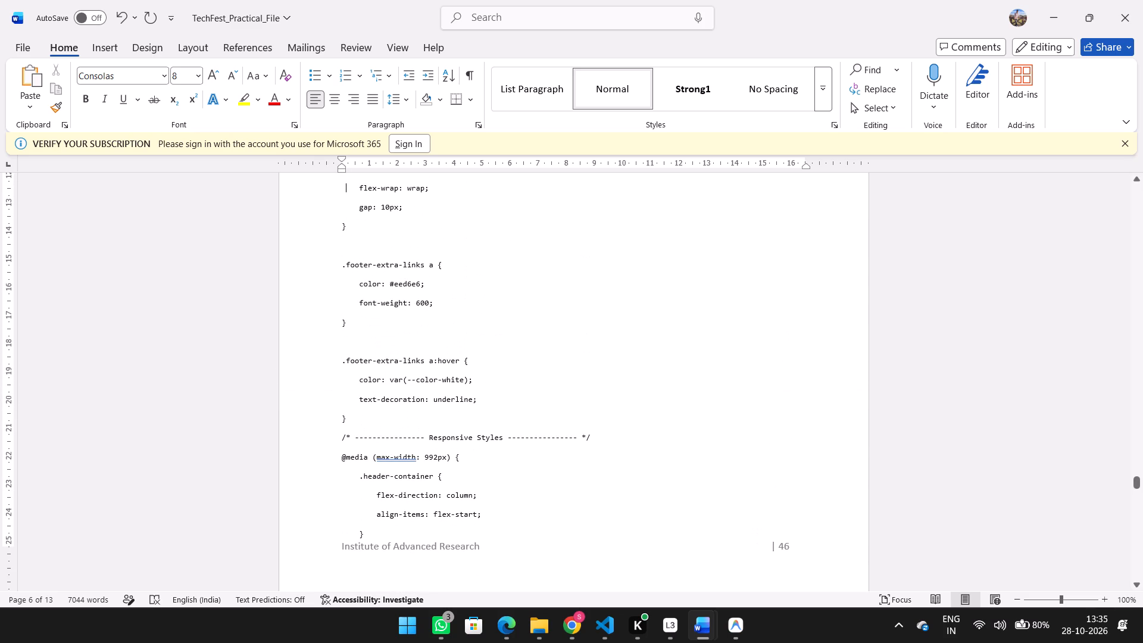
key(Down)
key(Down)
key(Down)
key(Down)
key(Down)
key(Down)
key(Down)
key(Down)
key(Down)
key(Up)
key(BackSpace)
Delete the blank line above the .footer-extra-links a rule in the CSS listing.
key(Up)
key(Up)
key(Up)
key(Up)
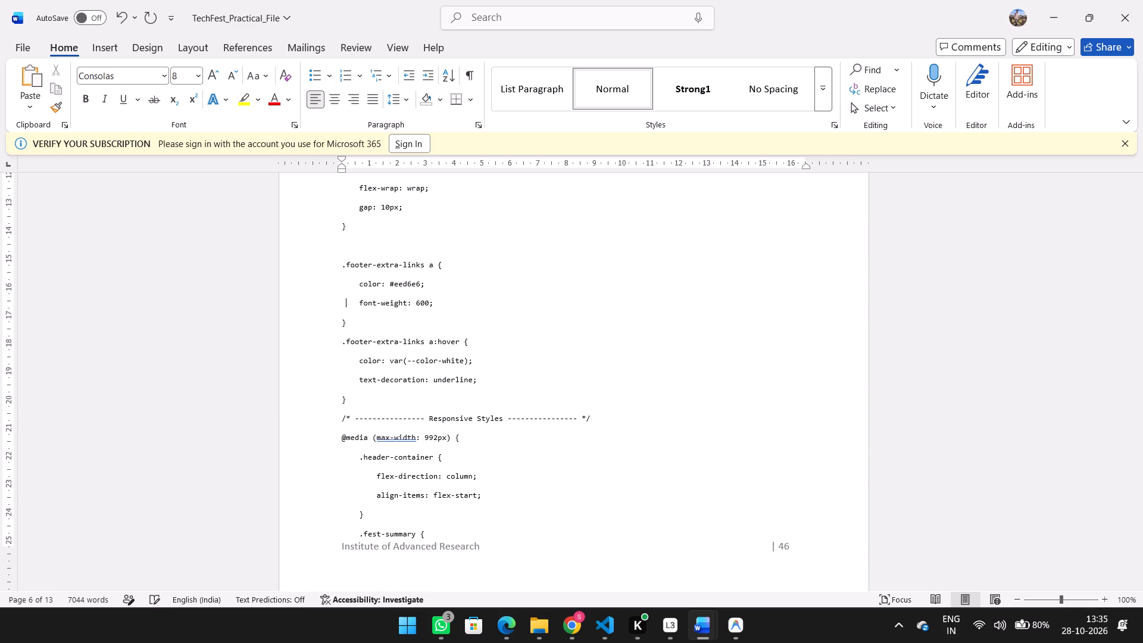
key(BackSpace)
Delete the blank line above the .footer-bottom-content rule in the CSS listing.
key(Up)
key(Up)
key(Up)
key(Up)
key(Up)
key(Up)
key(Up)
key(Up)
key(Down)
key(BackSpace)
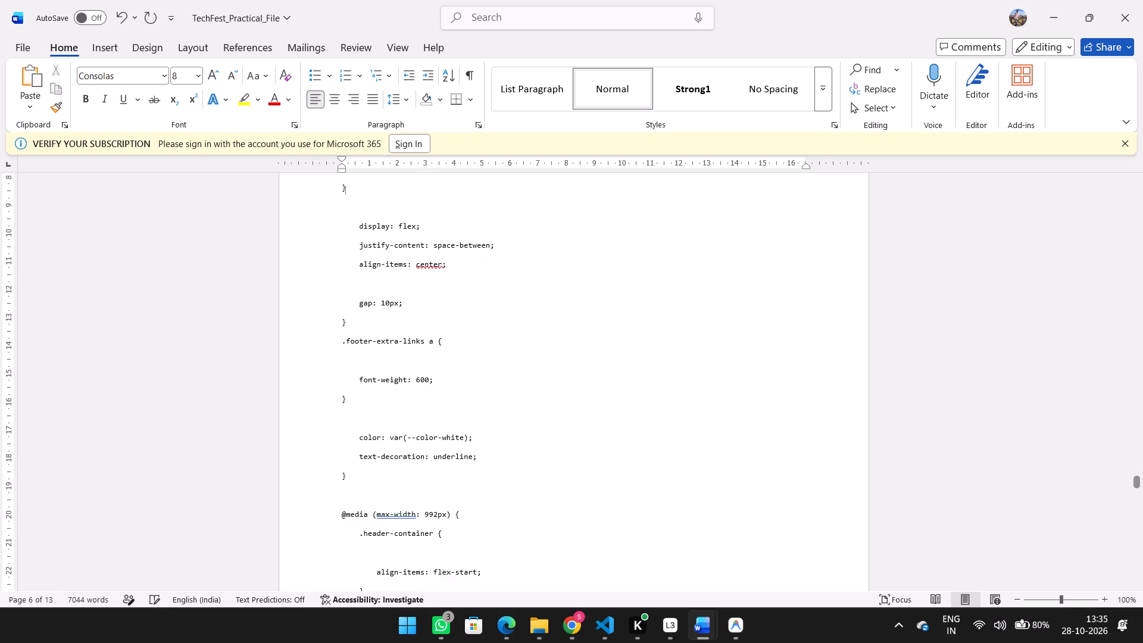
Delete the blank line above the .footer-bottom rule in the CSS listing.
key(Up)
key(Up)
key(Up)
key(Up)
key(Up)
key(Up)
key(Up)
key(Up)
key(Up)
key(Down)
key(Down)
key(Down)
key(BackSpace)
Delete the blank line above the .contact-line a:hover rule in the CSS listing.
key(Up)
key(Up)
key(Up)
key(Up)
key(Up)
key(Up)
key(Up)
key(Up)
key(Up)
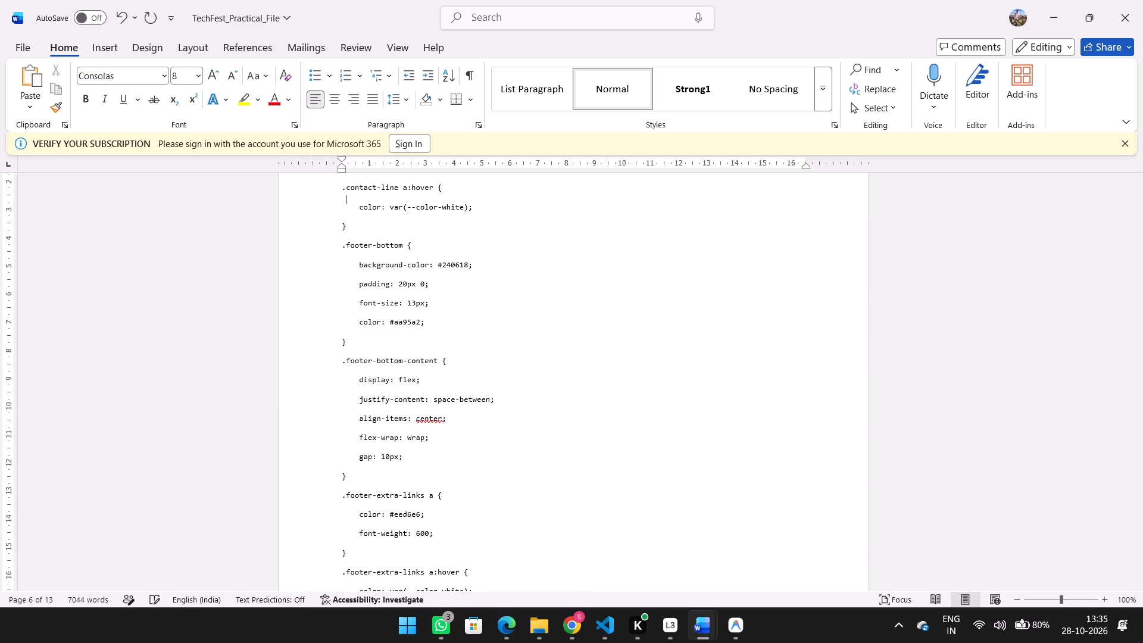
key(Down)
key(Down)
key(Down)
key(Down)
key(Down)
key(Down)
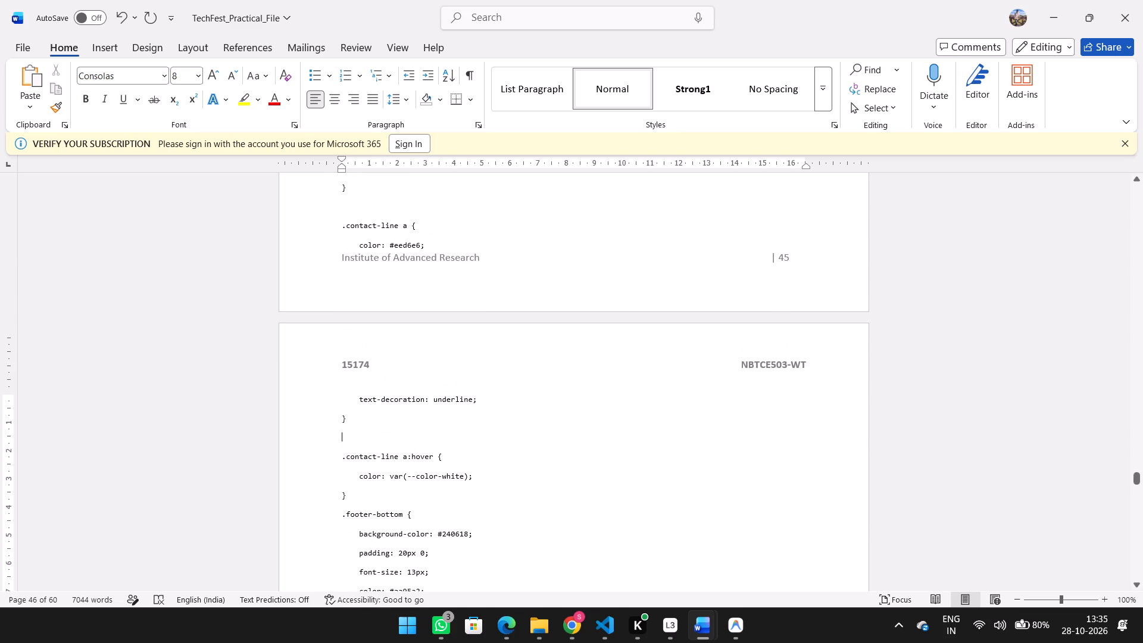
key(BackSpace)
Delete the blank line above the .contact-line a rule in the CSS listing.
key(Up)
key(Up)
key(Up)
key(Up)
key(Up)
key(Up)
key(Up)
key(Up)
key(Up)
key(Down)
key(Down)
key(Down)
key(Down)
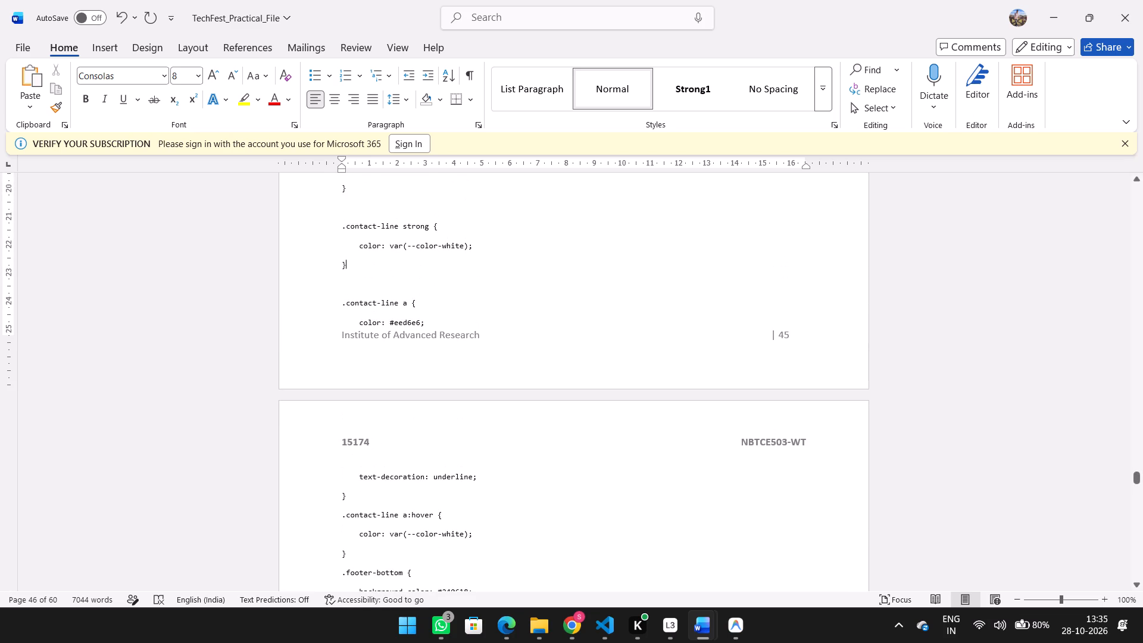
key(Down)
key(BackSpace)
Look back through the earlier rules of the CSS listing for remaining blank lines between them.
scroll(305, 375, up, 20)
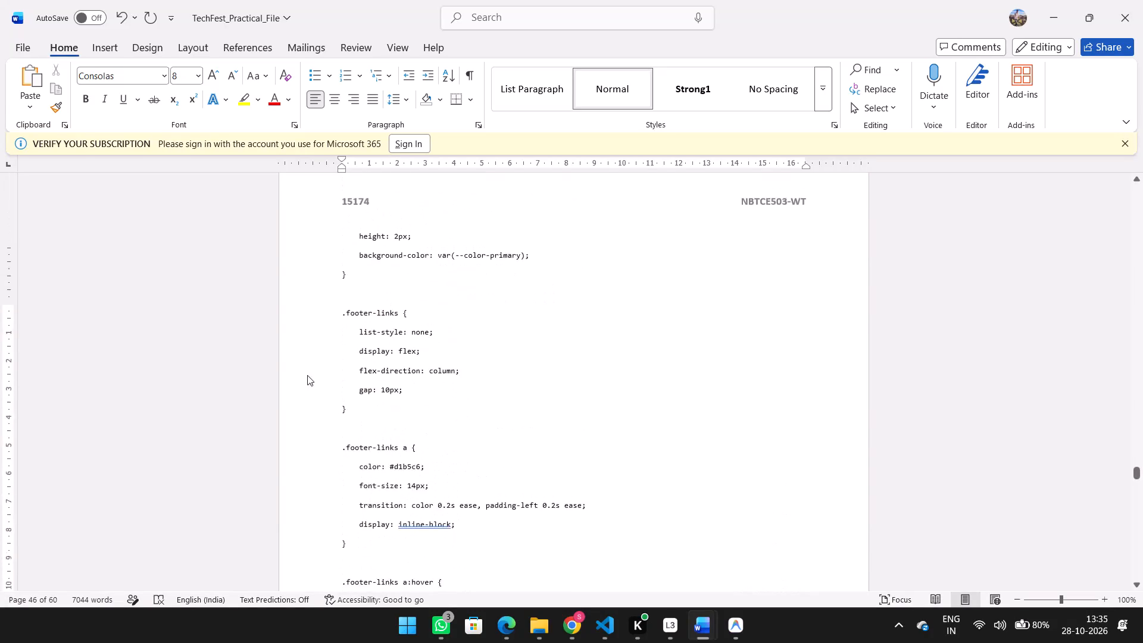
scroll(307, 375, up, 20)
scroll(307, 375, up, 20)
scroll(454, 398, down, 1)
scroll(454, 398, up, 8)
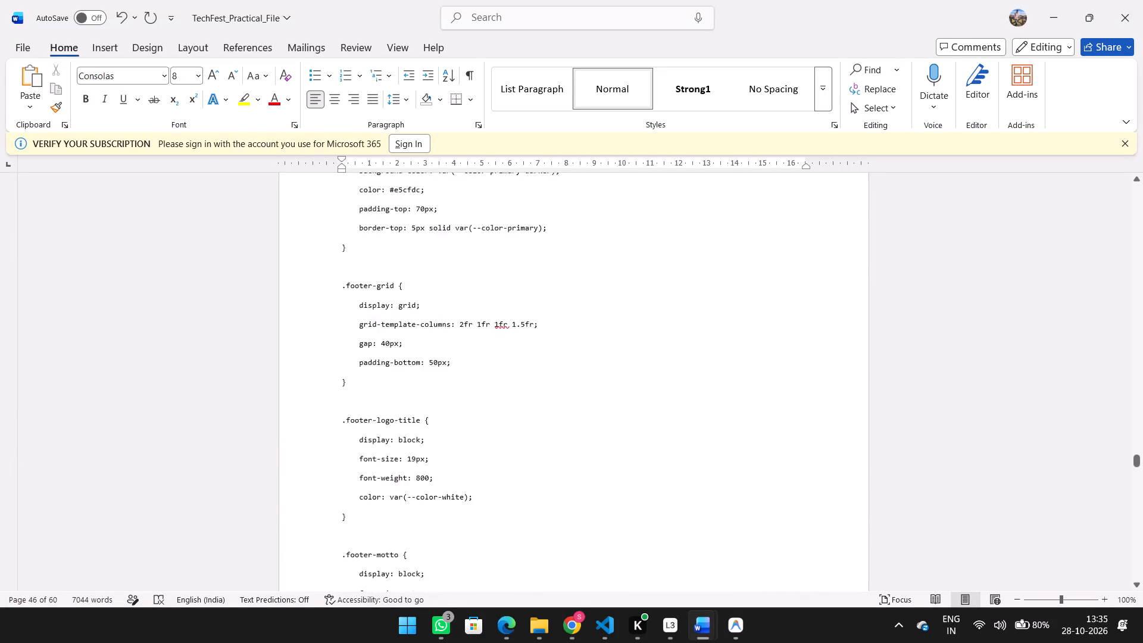
scroll(454, 398, up, 20)
scroll(454, 398, up, 20)
scroll(454, 398, up, 13)
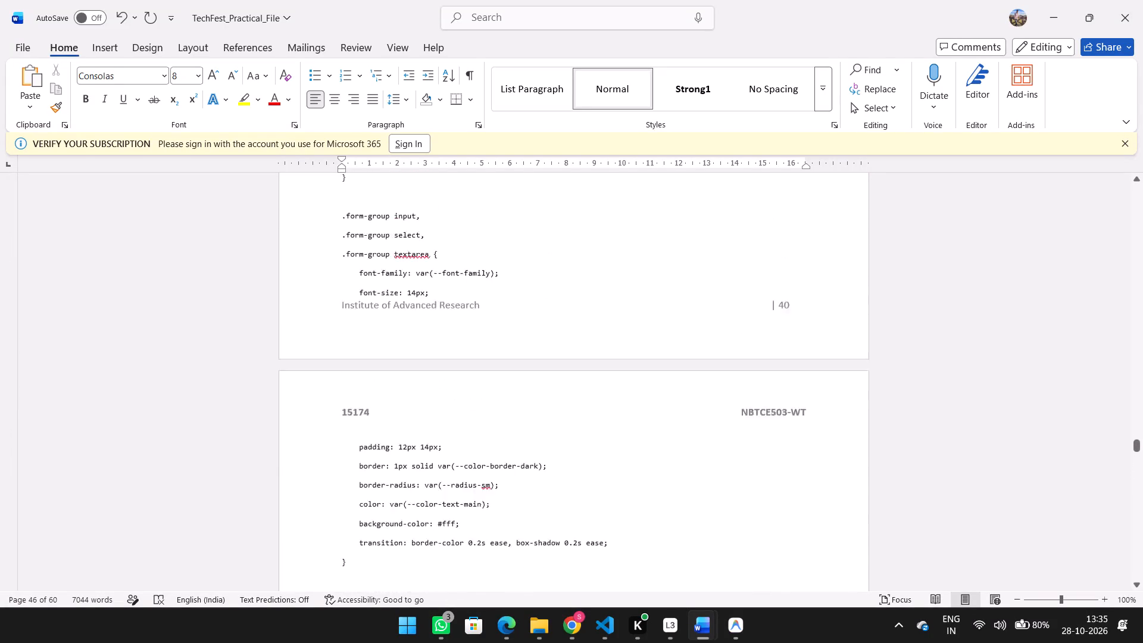
scroll(454, 398, up, 20)
scroll(454, 398, up, 20)
scroll(454, 398, up, 13)
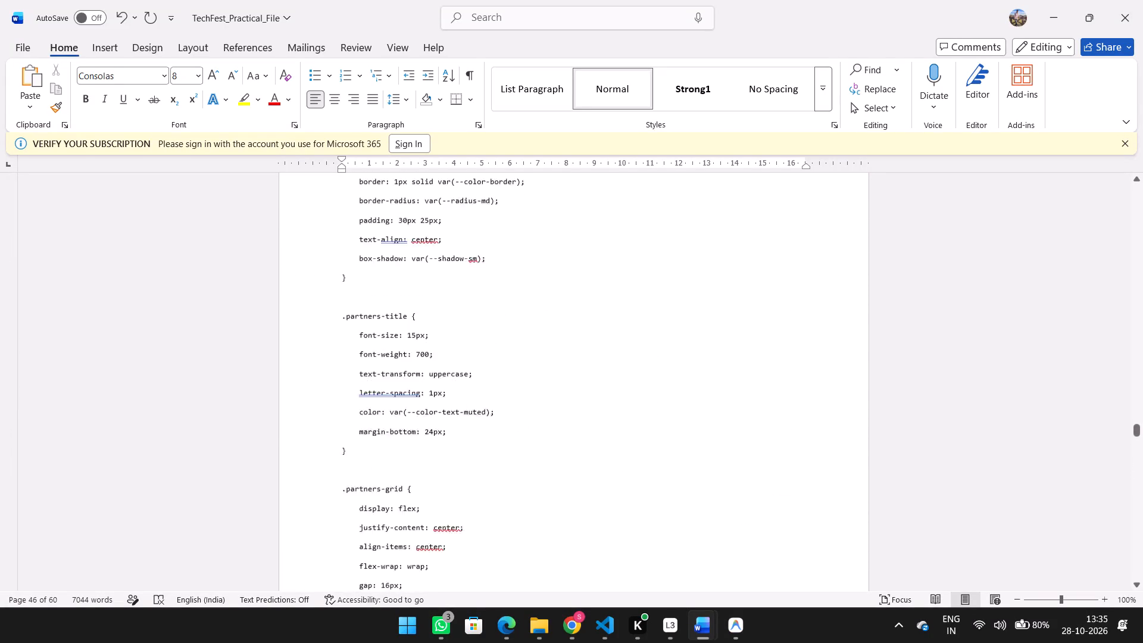
scroll(454, 398, up, 20)
scroll(454, 398, up, 20)
scroll(454, 398, up, 13)
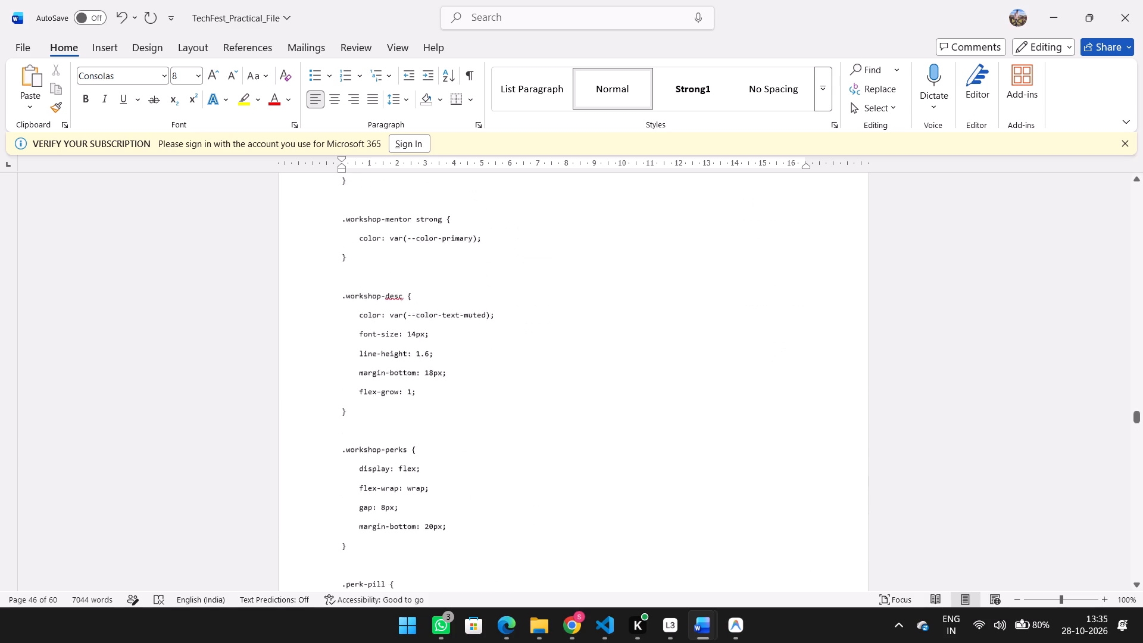
scroll(455, 398, up, 20)
scroll(455, 398, up, 20)
scroll(455, 398, up, 13)
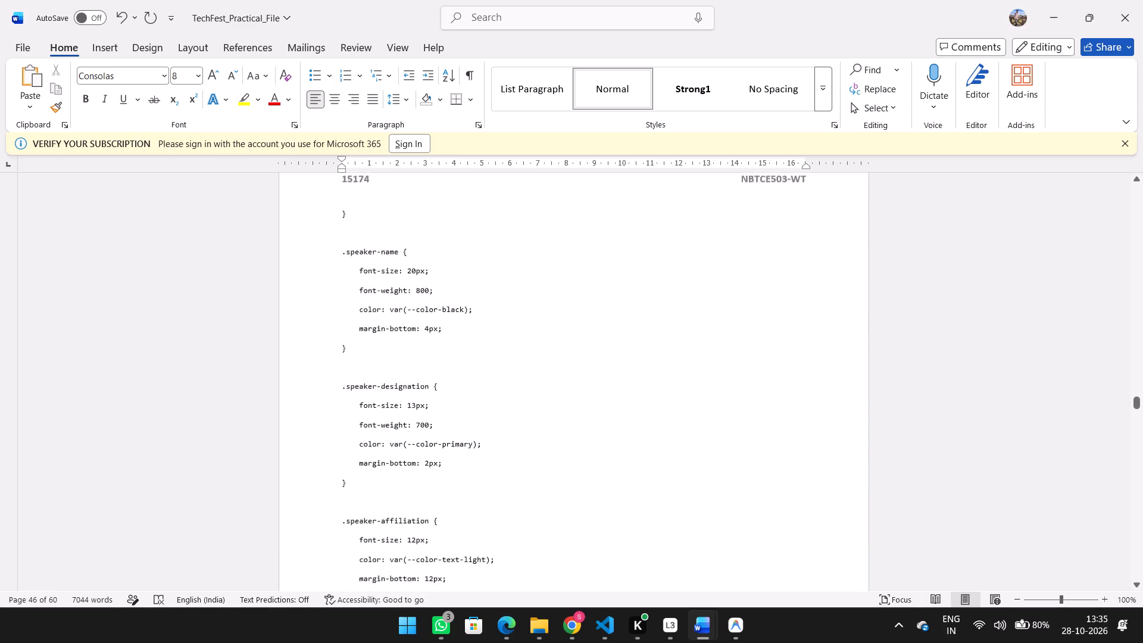
scroll(455, 398, up, 6)
scroll(455, 398, up, 20)
scroll(455, 398, up, 19)
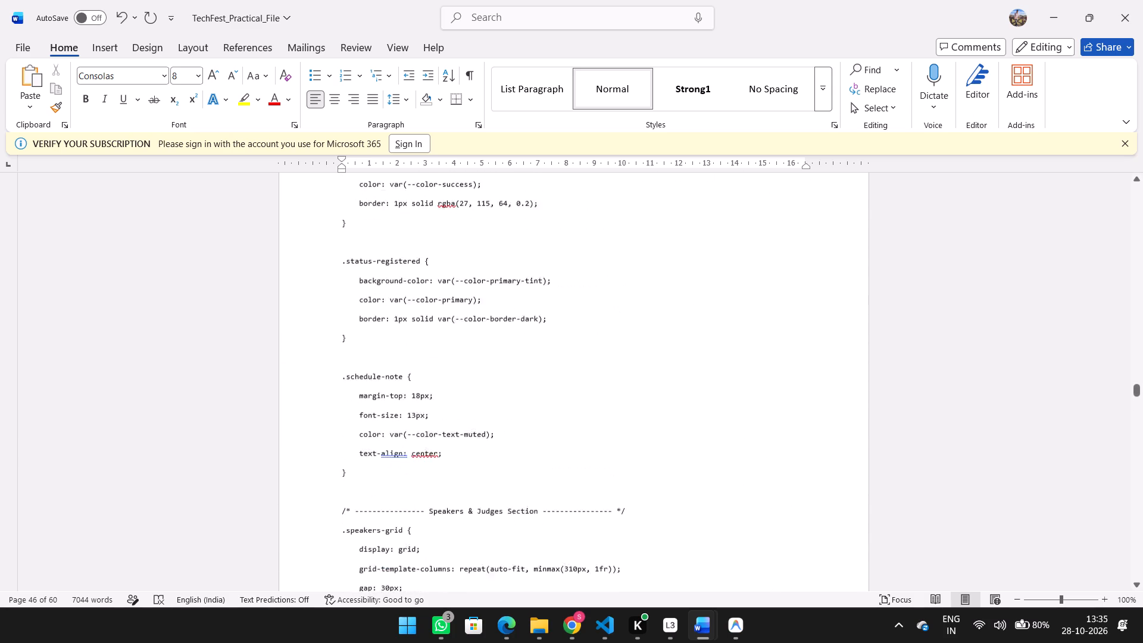
scroll(455, 398, up, 20)
scroll(455, 398, up, 20)
scroll(455, 398, up, 11)
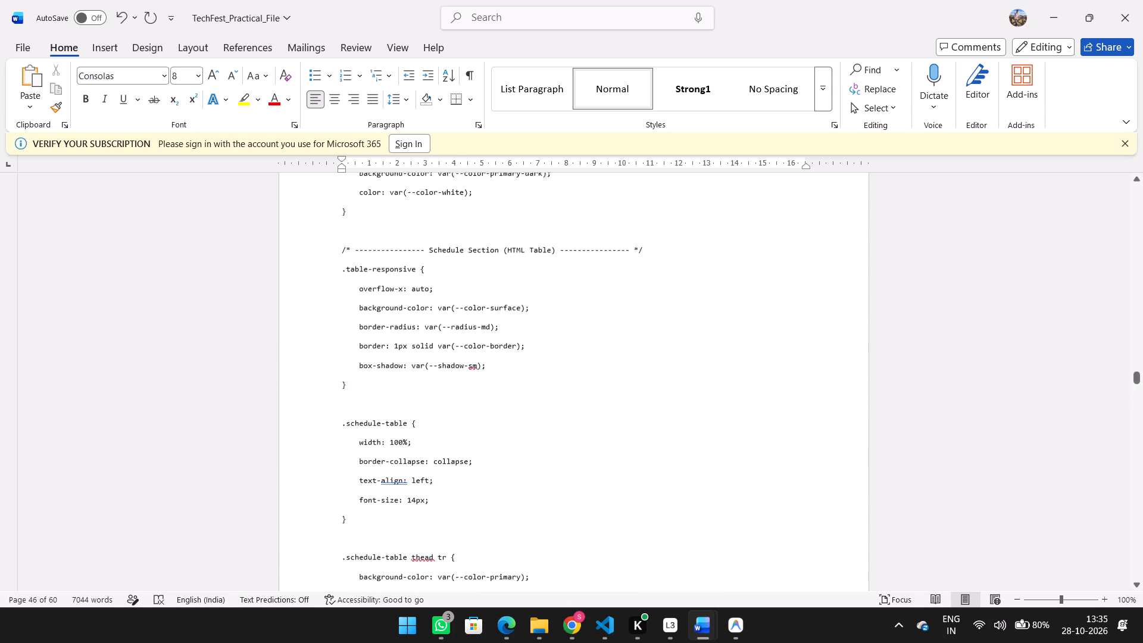
scroll(455, 399, up, 20)
scroll(455, 399, up, 20)
scroll(455, 399, up, 11)
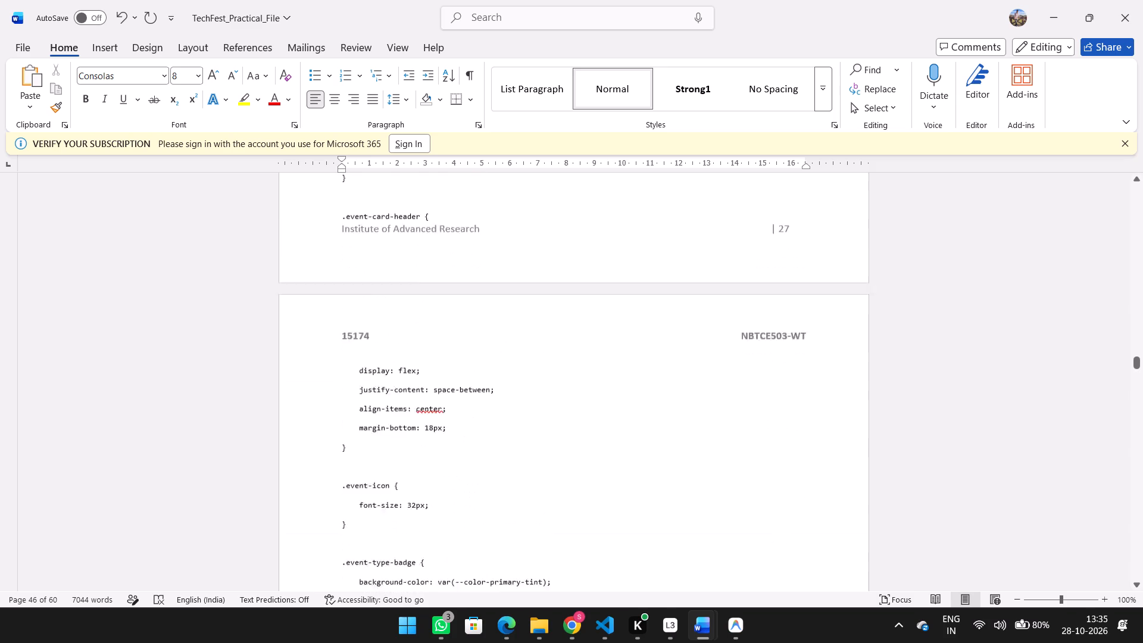
scroll(454, 399, up, 20)
scroll(454, 399, up, 20)
scroll(454, 399, up, 11)
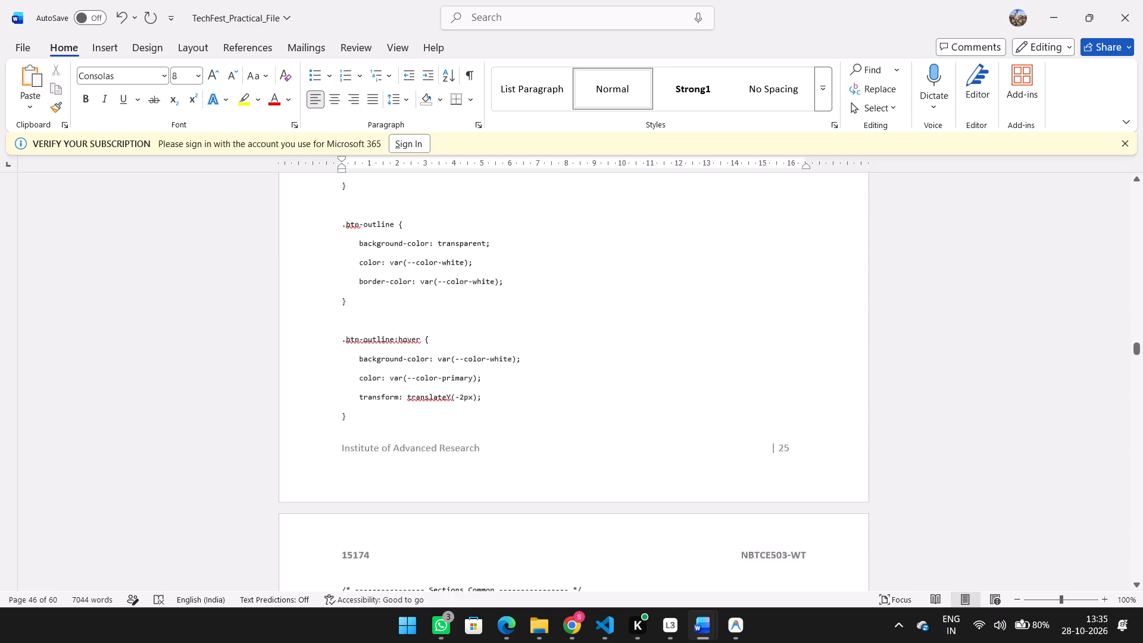
scroll(454, 399, up, 20)
scroll(454, 399, up, 15)
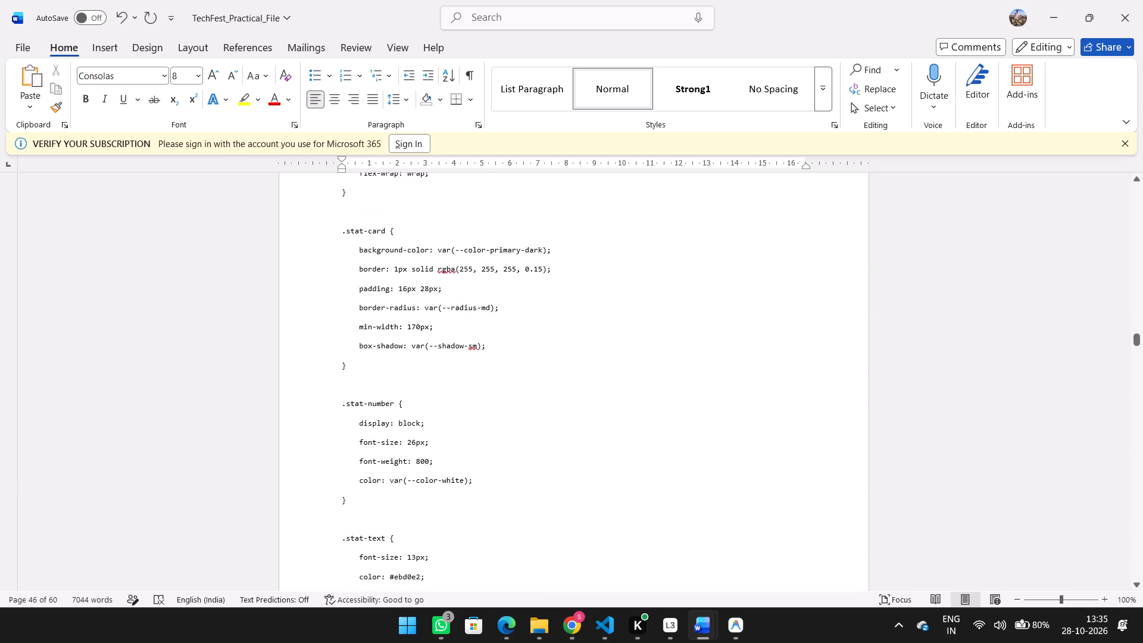
Undo the blank-line deletions and the replacement of the CSS and HTML listings in the practical file.
click(454, 399)
key(ctrl+z)
key(ctrl+z)
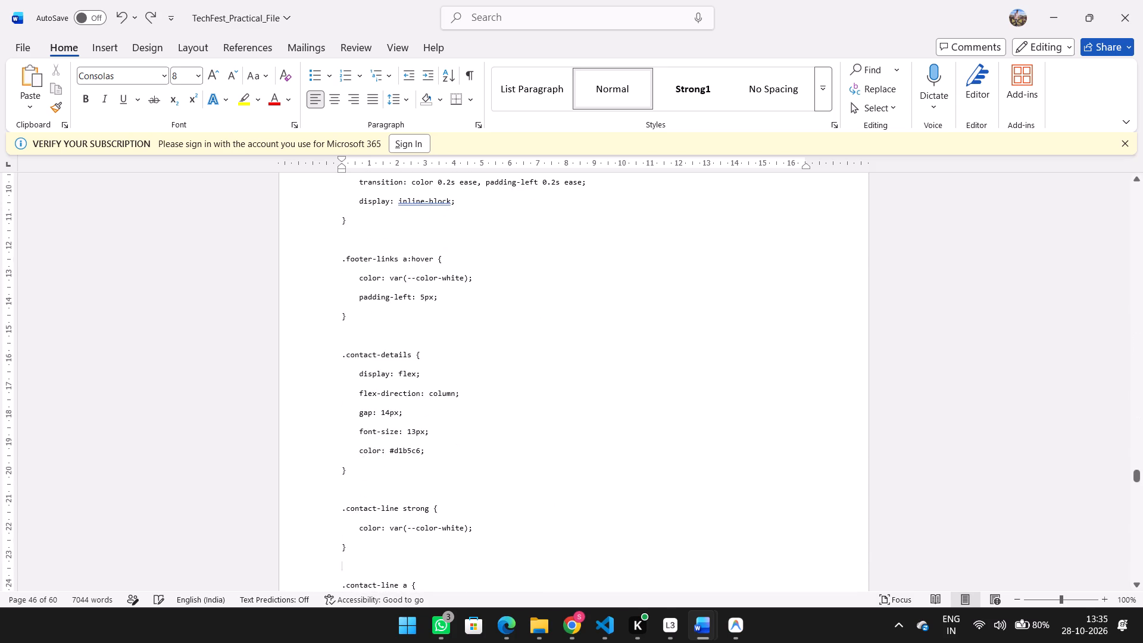
key(ctrl+z)
key(ctrl+z)
key(ctrl+z)
key(ctrl+z)
key(ctrl+z)
key(ctrl+z)
key(ctrl+z)
key(ctrl+z)
key(ctrl+z)
key(ctrl+z)
key(ctrl+z)
key(ctrl+z)
key(ctrl+z)
key(ctrl+z)
key(ctrl+z)
key(ctrl+z)
key(ctrl+z)
key(ctrl+z)
key(ctrl+z)
key(ctrl+z)
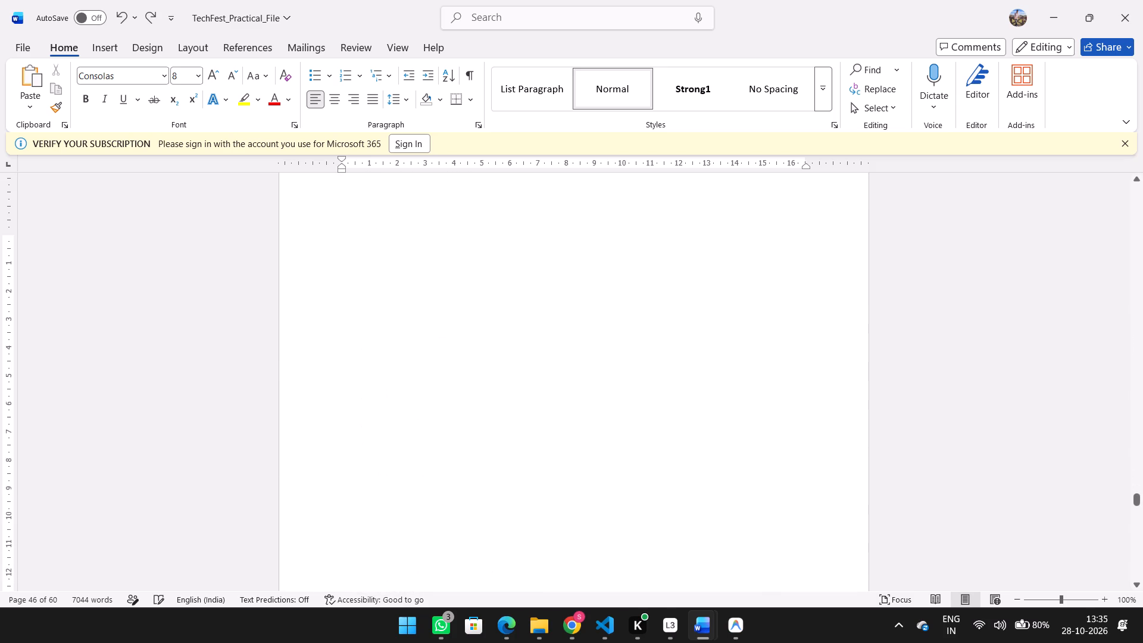
key(ctrl+z)
key(ctrl+z)
key(ctrl+z)
key(ctrl+z)
key(ctrl+z)
key(ctrl+z)
key(ctrl+z)
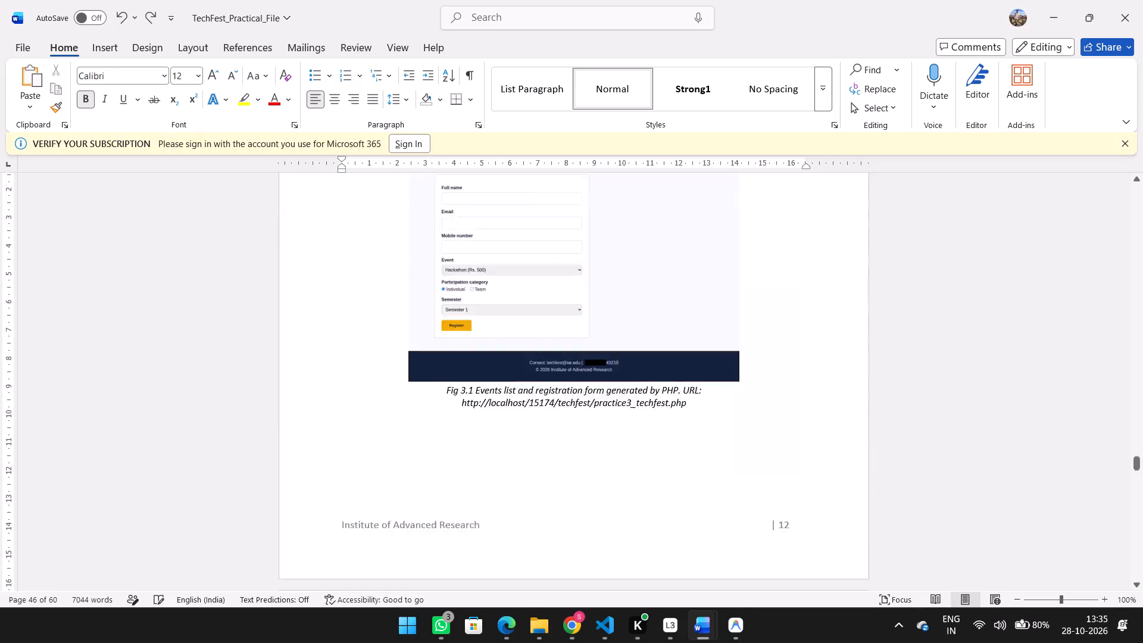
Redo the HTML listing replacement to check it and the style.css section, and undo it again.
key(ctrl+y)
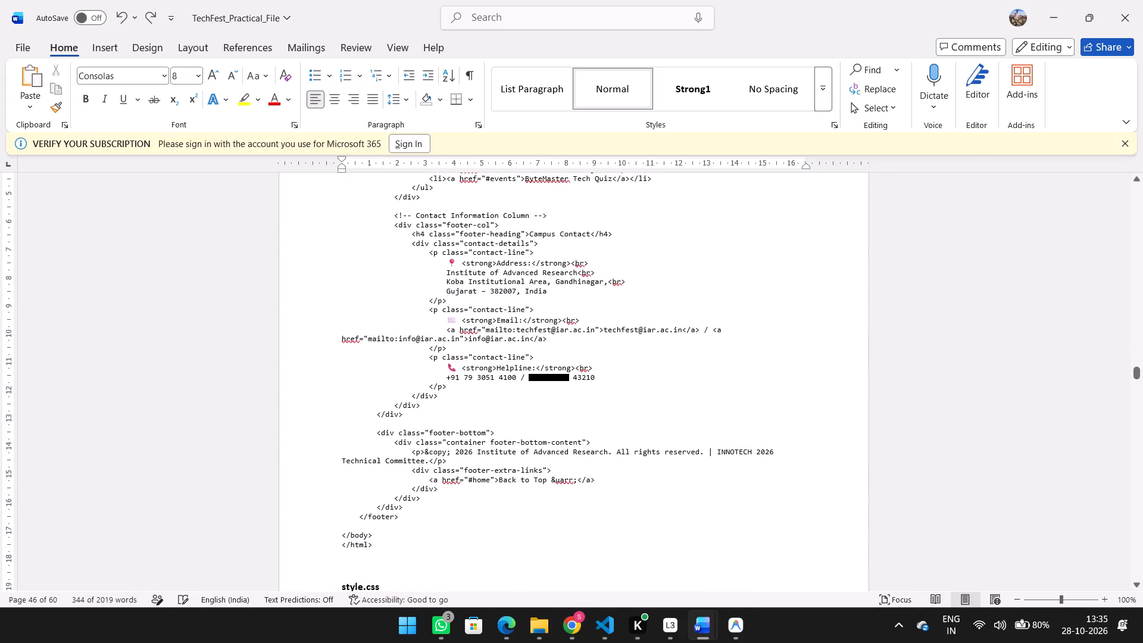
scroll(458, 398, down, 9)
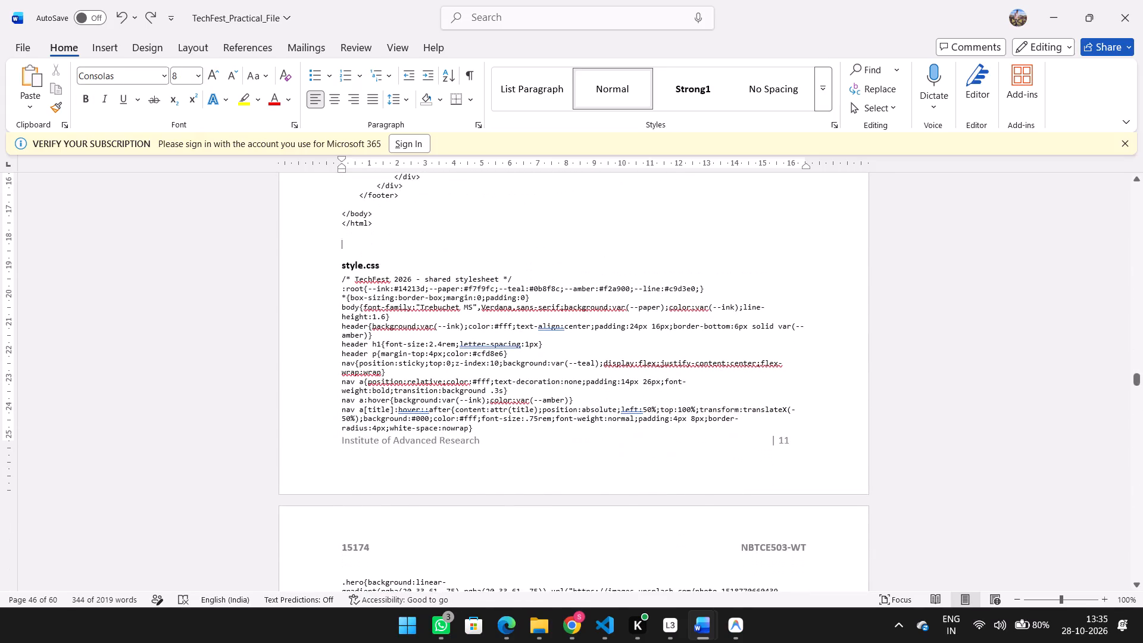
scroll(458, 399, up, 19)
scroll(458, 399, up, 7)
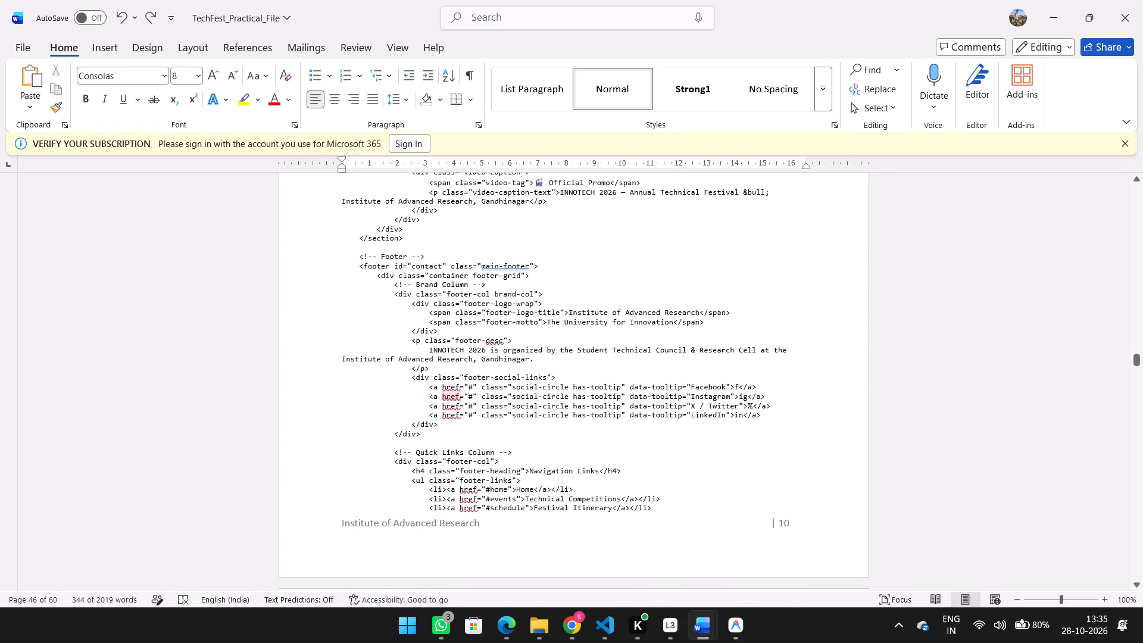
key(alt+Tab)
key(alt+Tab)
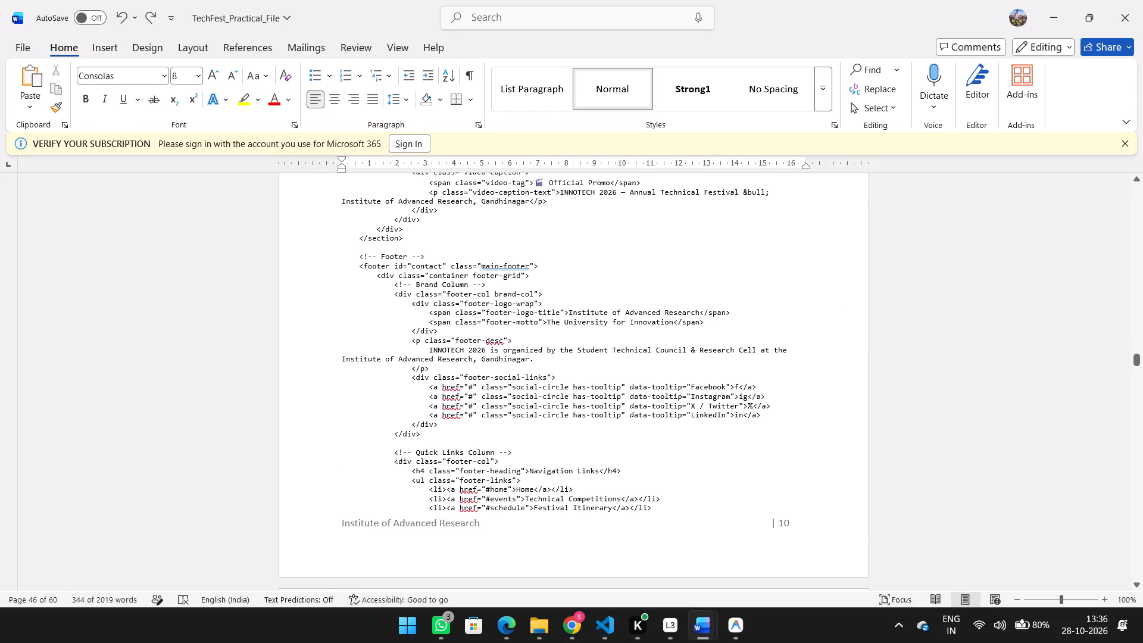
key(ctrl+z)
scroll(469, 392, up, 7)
Switch to Visual Studio Code and copy the entire code of 1.html in the PS-1 folder.
key(alt+Tab)
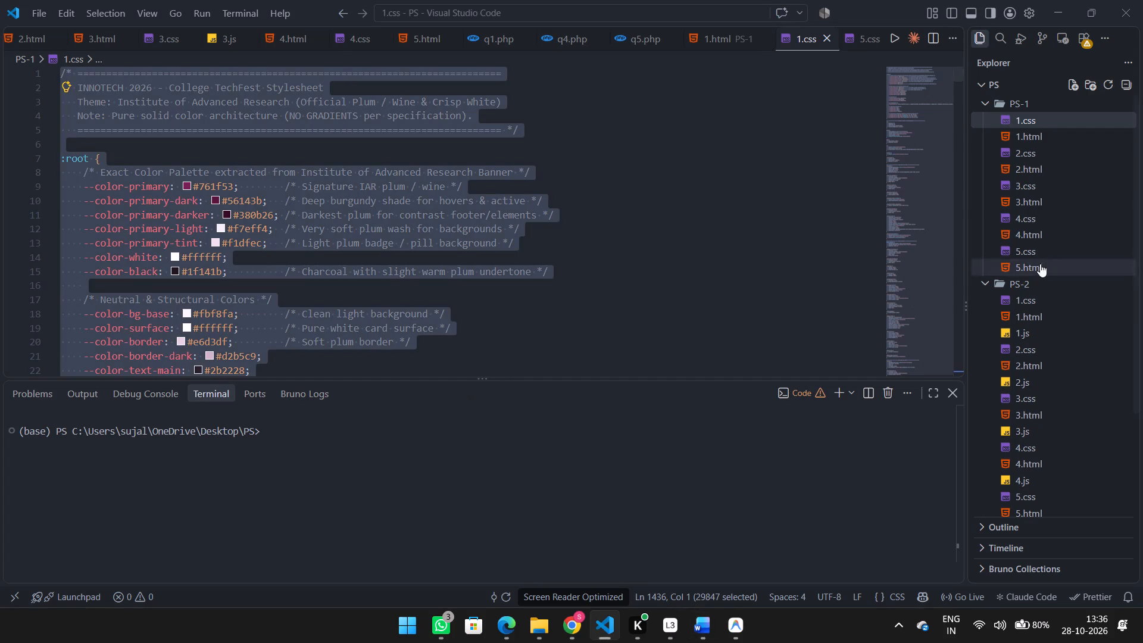
click(1036, 130)
click(782, 173)
key(ctrl+a)
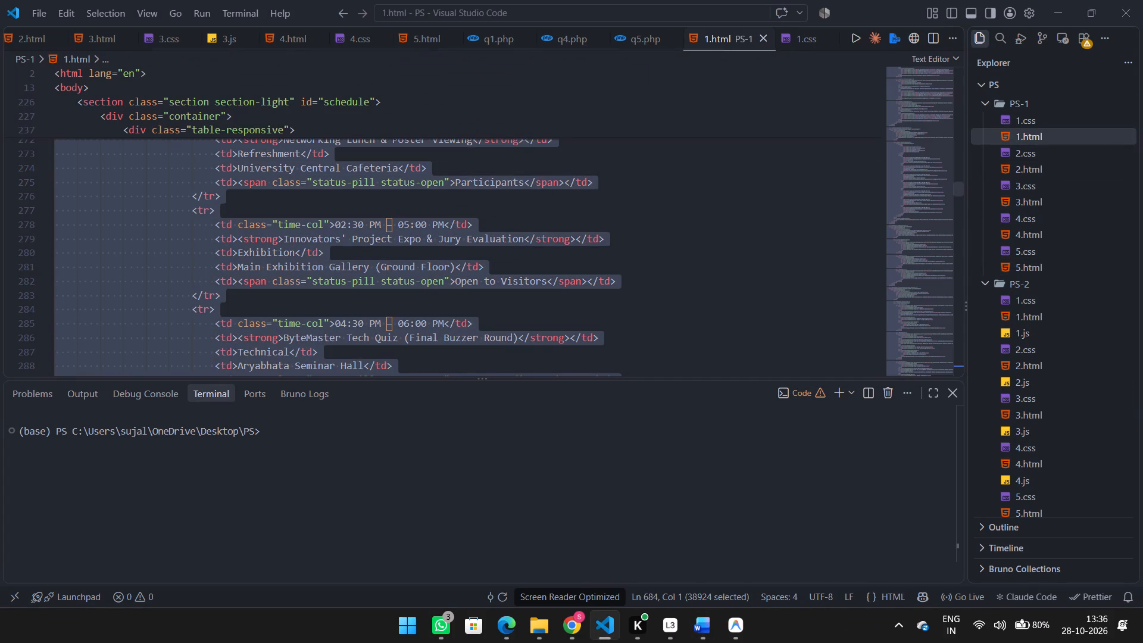
key(ctrl+c)
key(ctrl+c)
key(ctrl+c)
key(ctrl+c)
Open Notepad and maximise its window.
text(no)
key(Return)
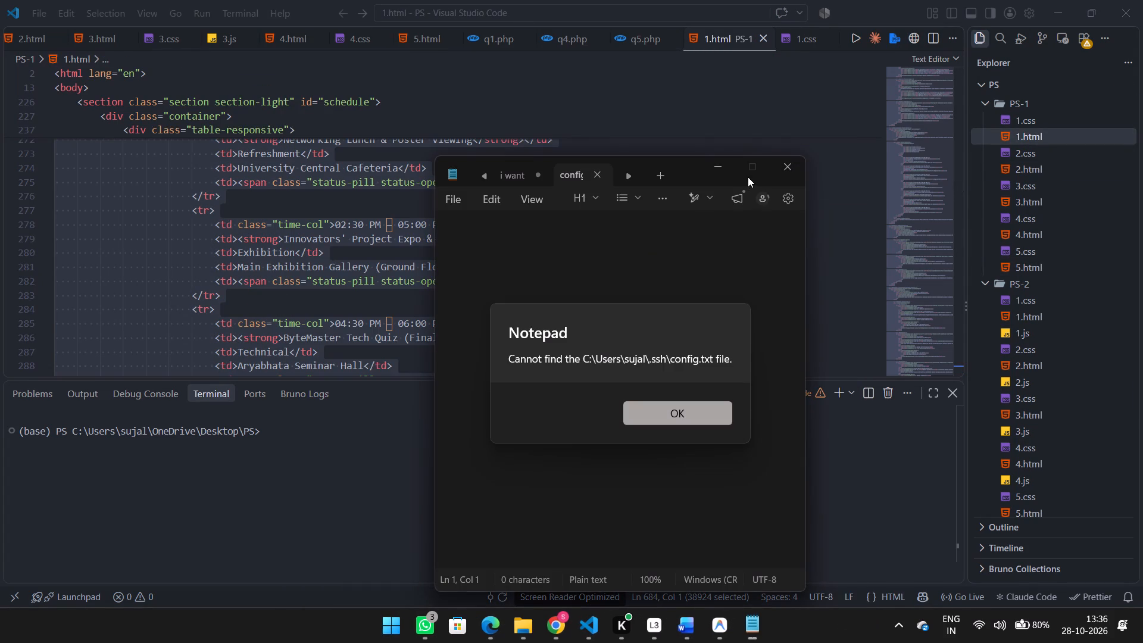
click(698, 410)
click(747, 170)
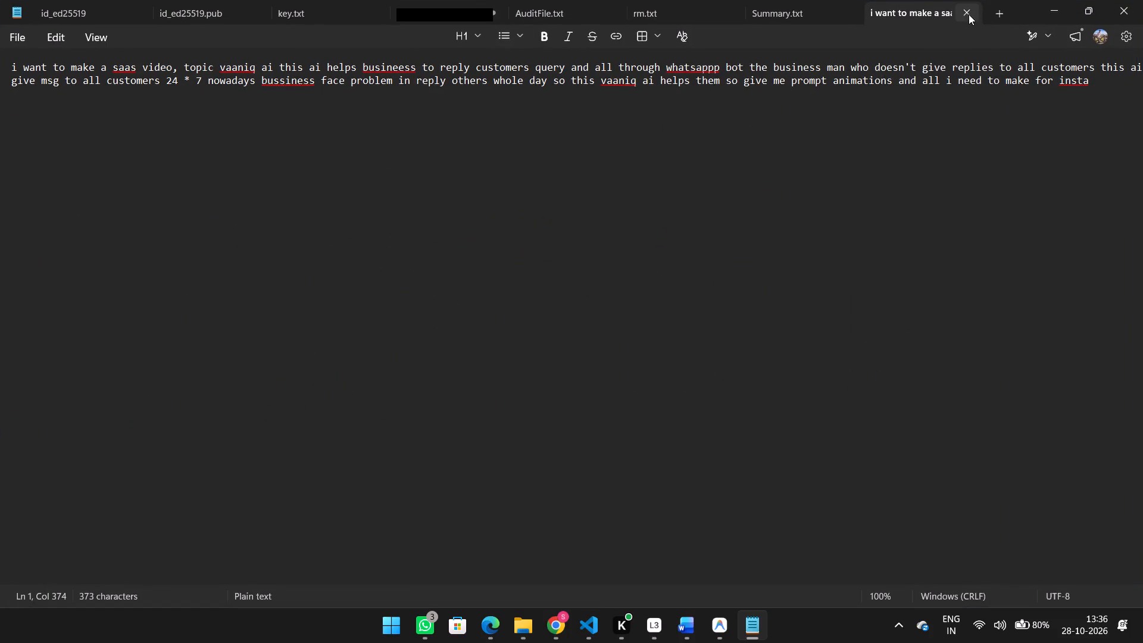
Close the unsaved SaaS video note in Notepad without saving it.
click(969, 14)
click(589, 351)
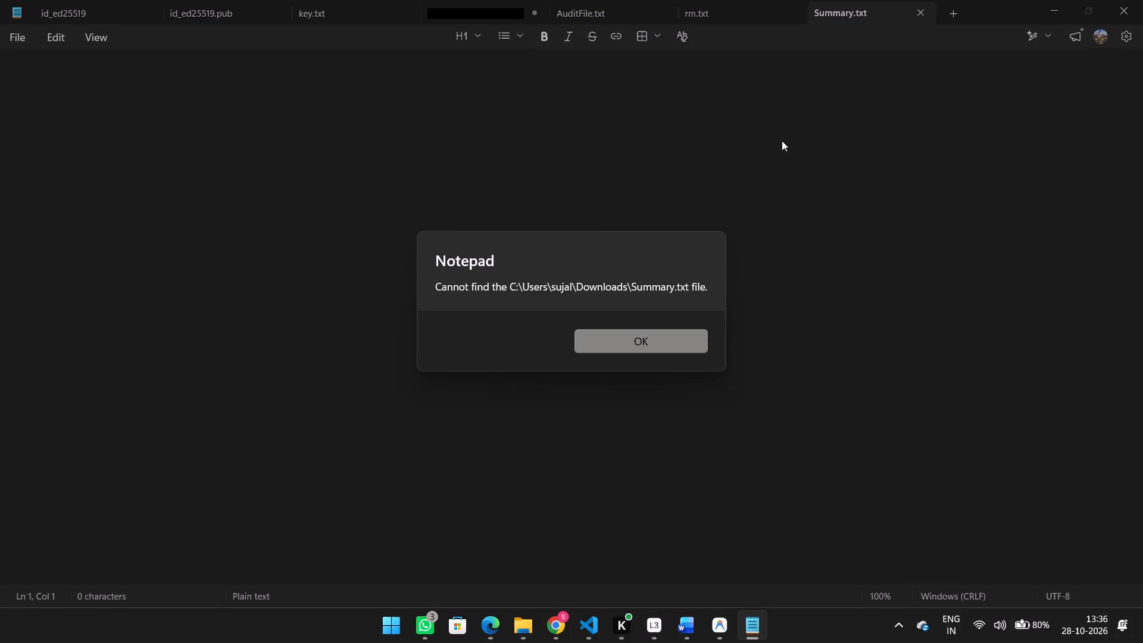
Dismiss the missing-file alerts for Summary.txt, rm.txt and AuditFile.txt in Notepad.
click(676, 337)
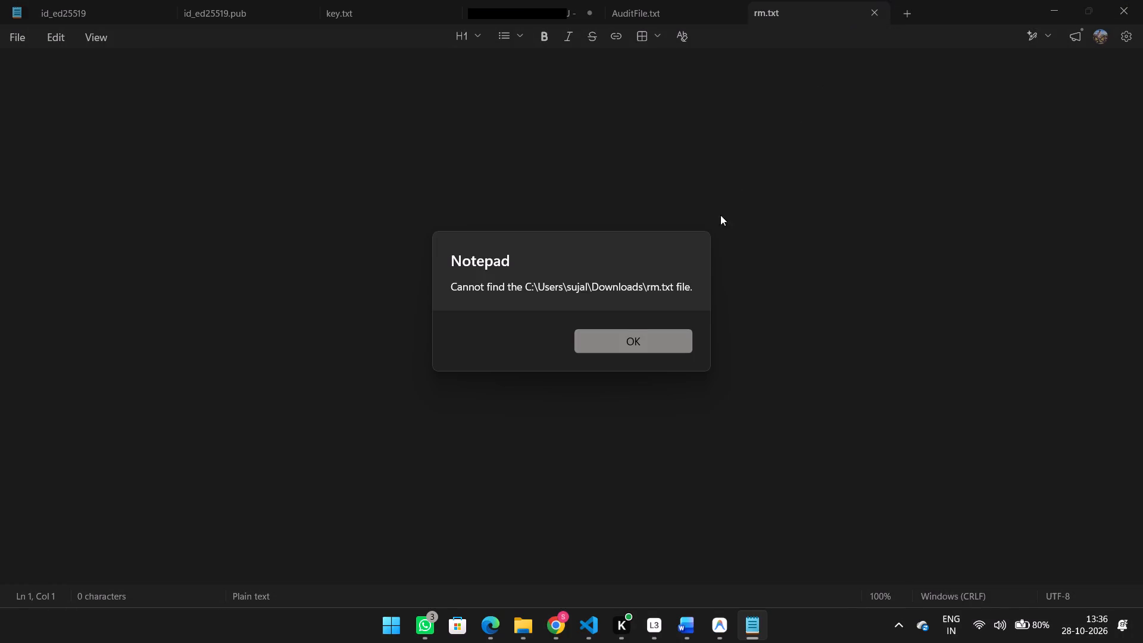
click(625, 326)
click(622, 339)
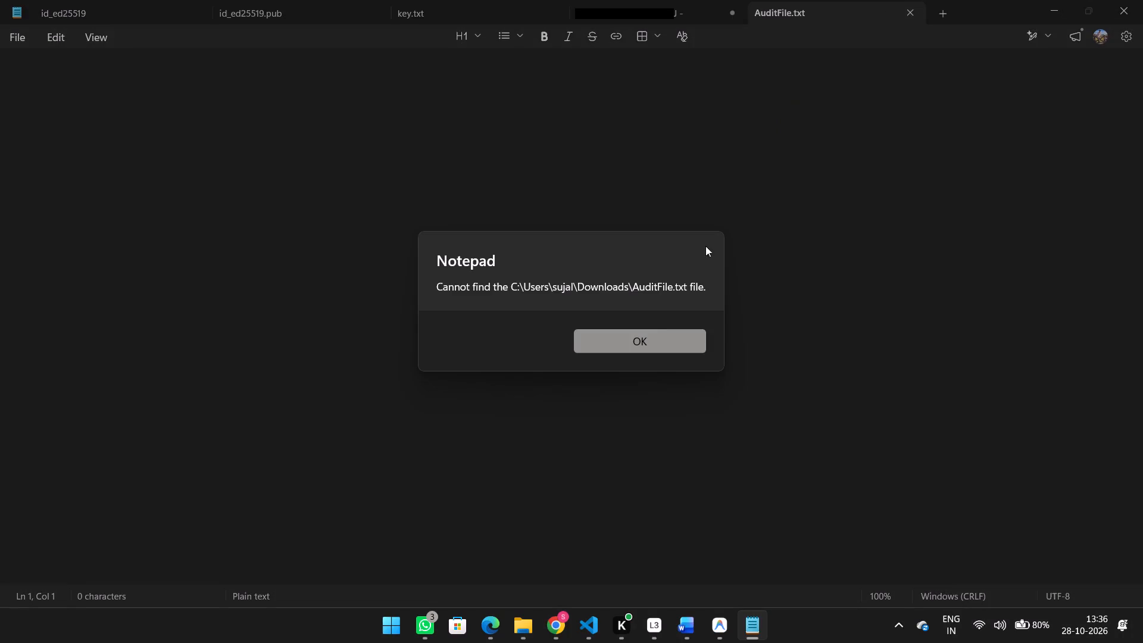
click(644, 352)
Paste the copied 1.html code into a new blank Notepad tab.
click(778, 2)
click(774, 9)
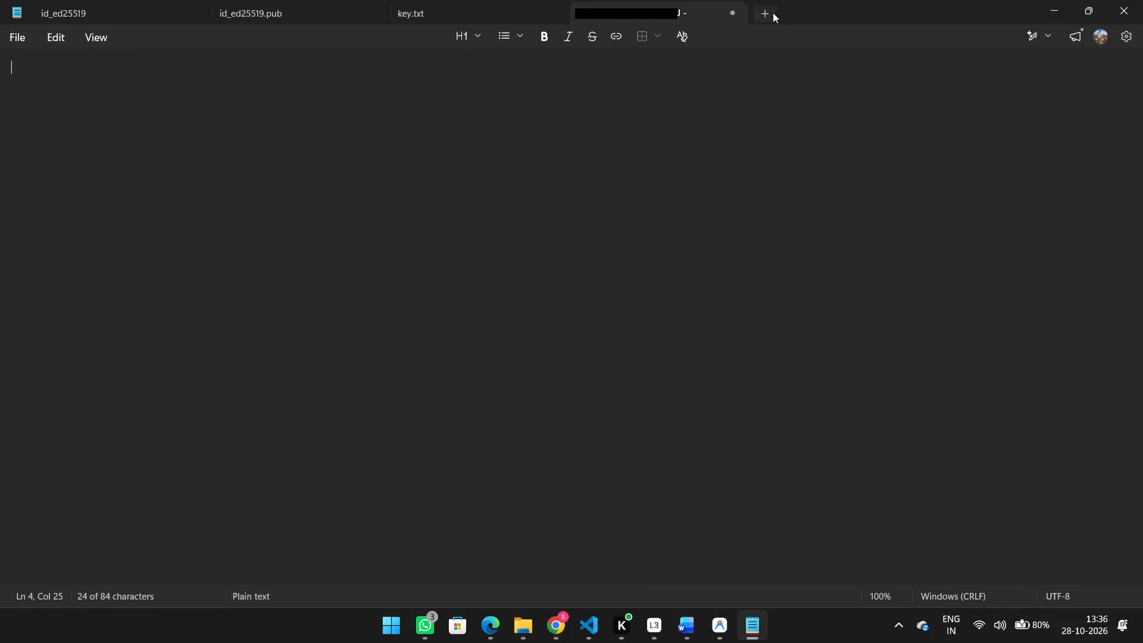
key(ctrl+v)
Check the pasted HTML code back to its beginning and cut all of it from the Notepad tab.
right_click(469, 342)
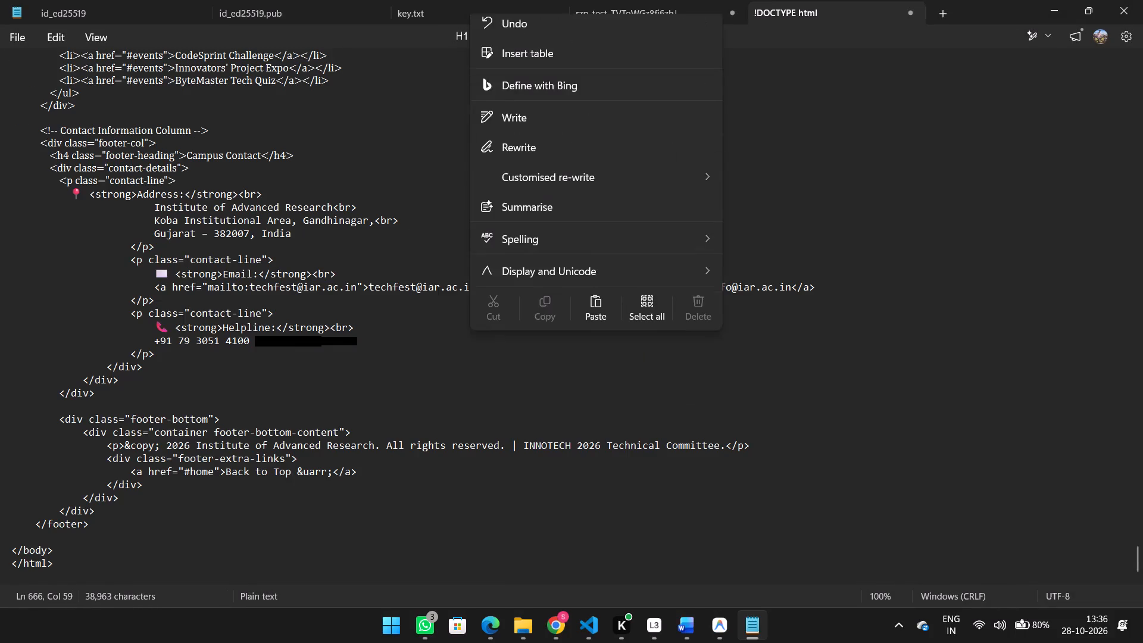
click(430, 361)
key(ctrl+a)
right_click(427, 363)
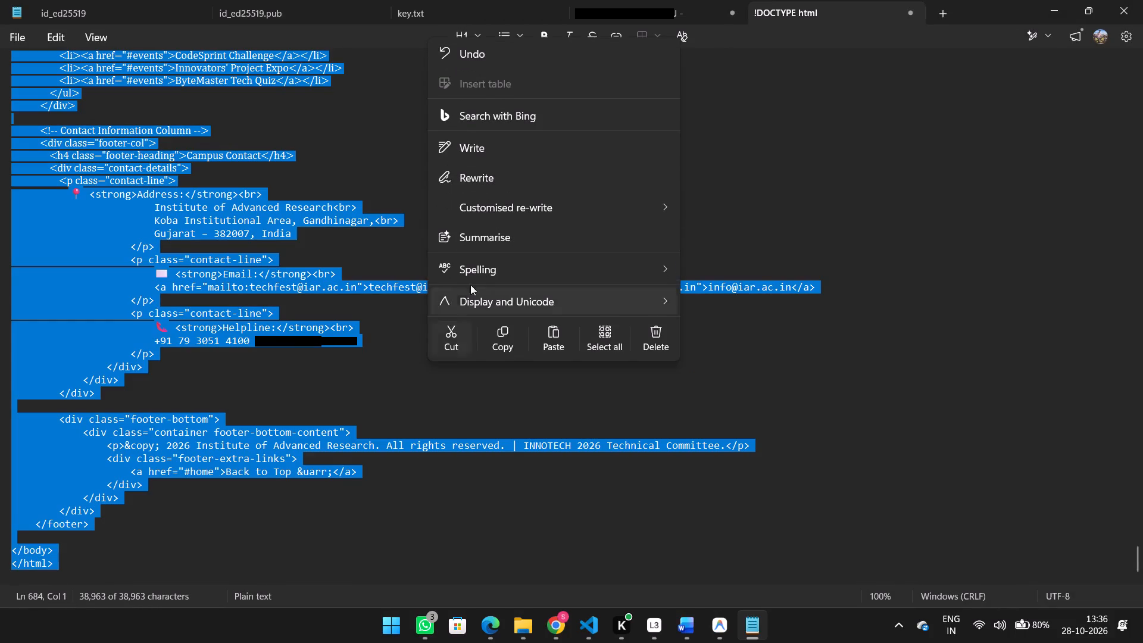
click(746, 196)
scroll(419, 302, up, 19)
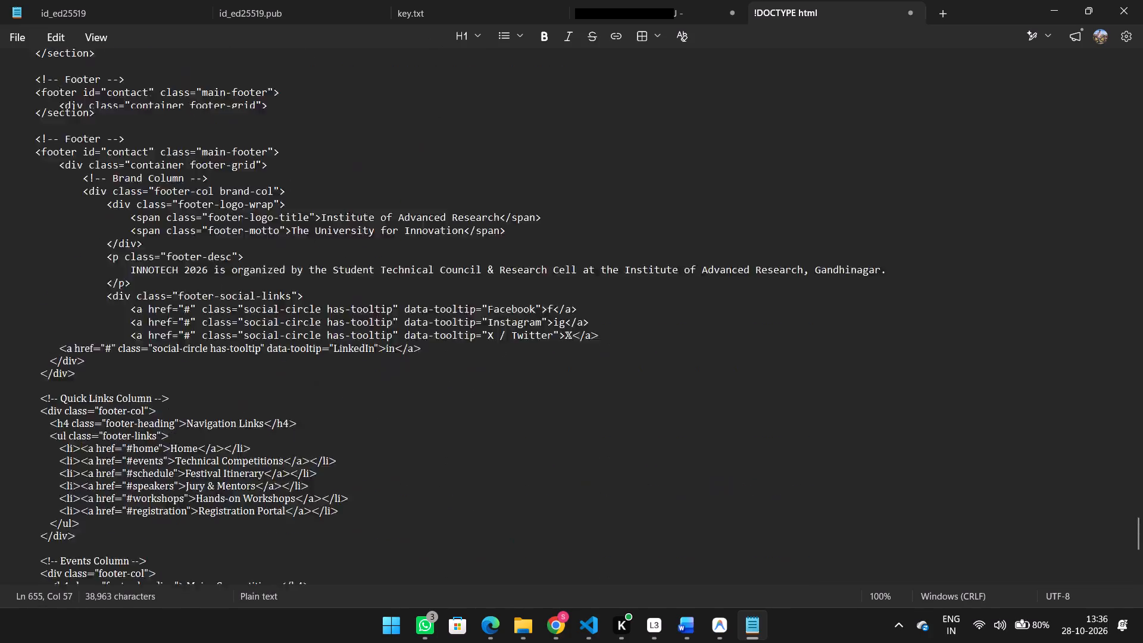
scroll(417, 303, up, 6)
drag(1139, 460, 1142, 37)
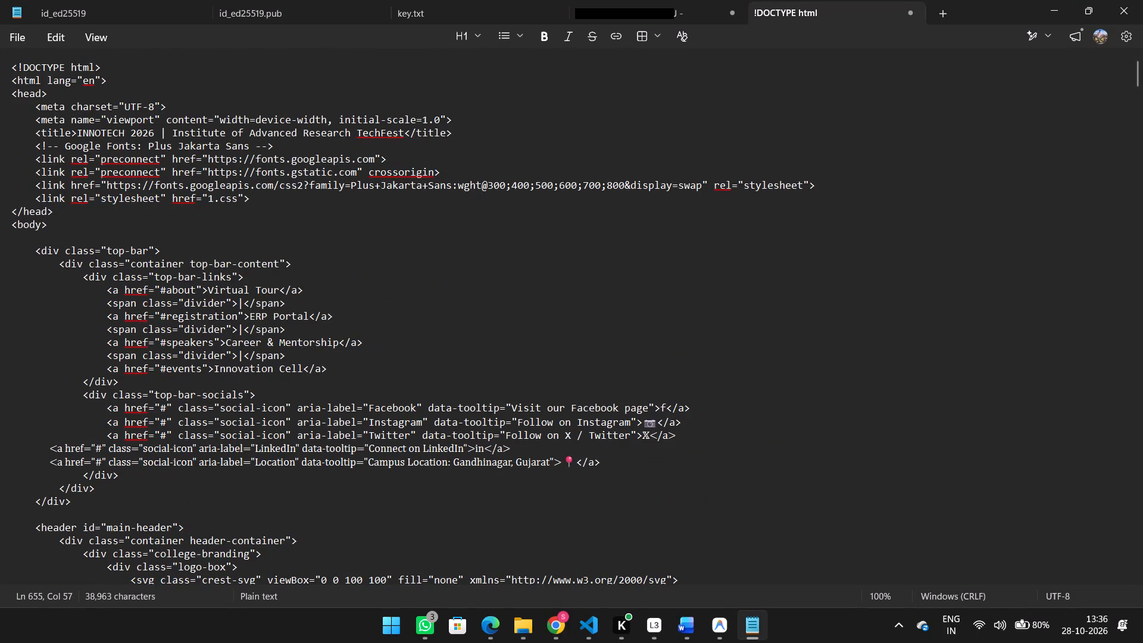
key(ctrl+a)
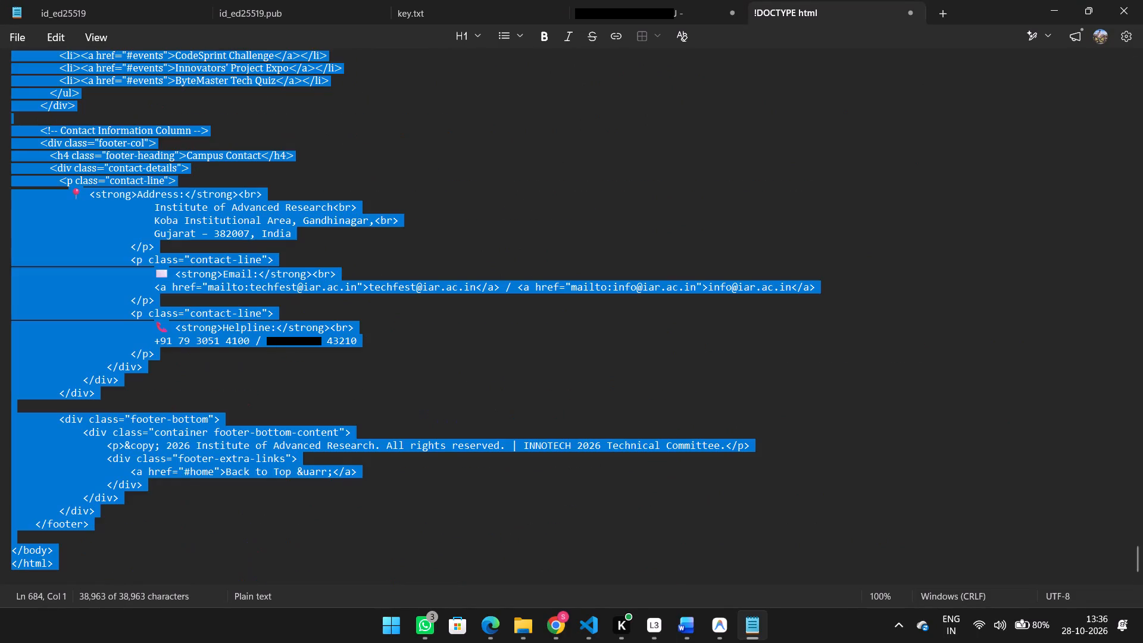
key(ctrl+x)
Switch to WhatsApp.
drag(434, 614, 428, 619)
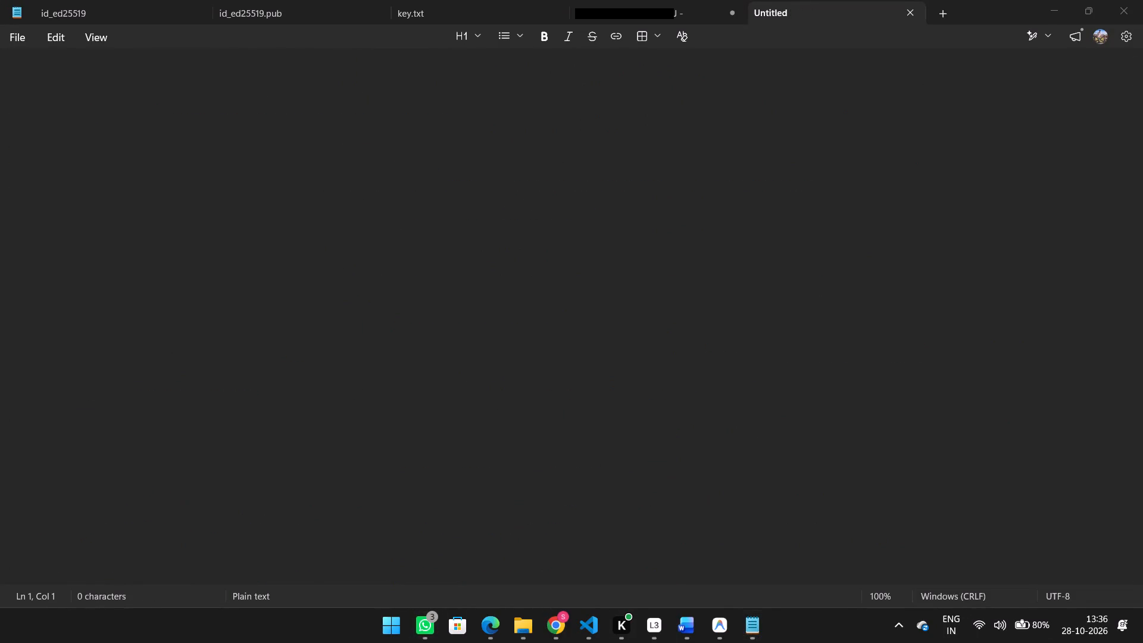
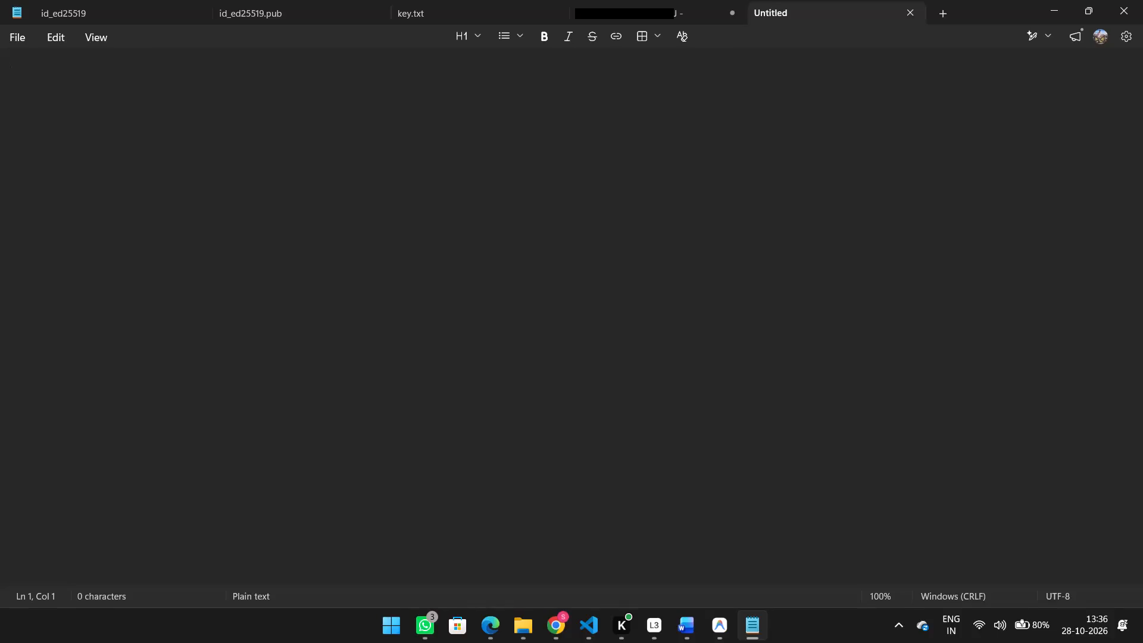
Switch to Chrome and exit full-screen view on the INNOTECH 2026 page.
click(566, 620)
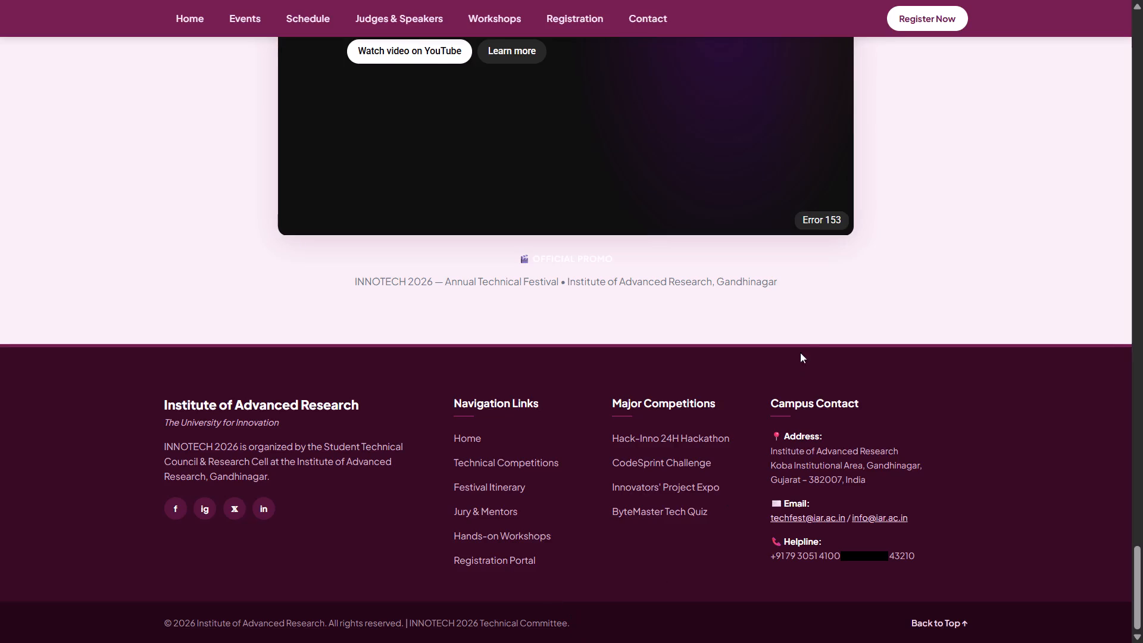
key(F11)
Switch to Visual Studio Code and copy the entire code of 1.html in the PS-1 folder again.
key(alt+Tab)
key(alt+Tab)
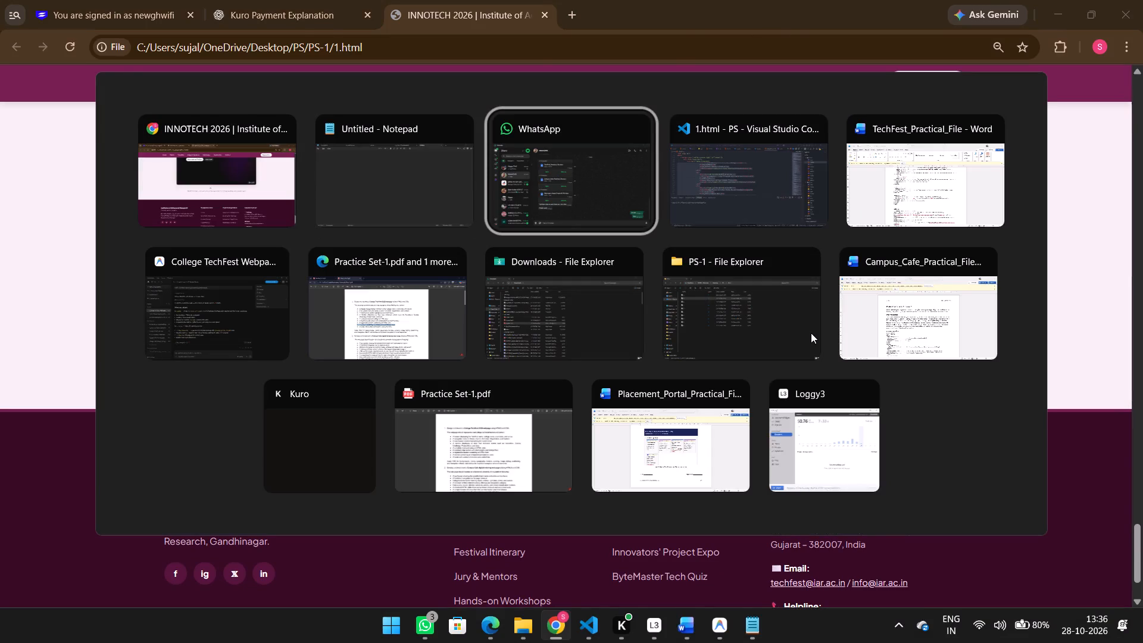
key(alt+Tab)
click(567, 271)
key(ctrl+a)
key(ctrl+c)
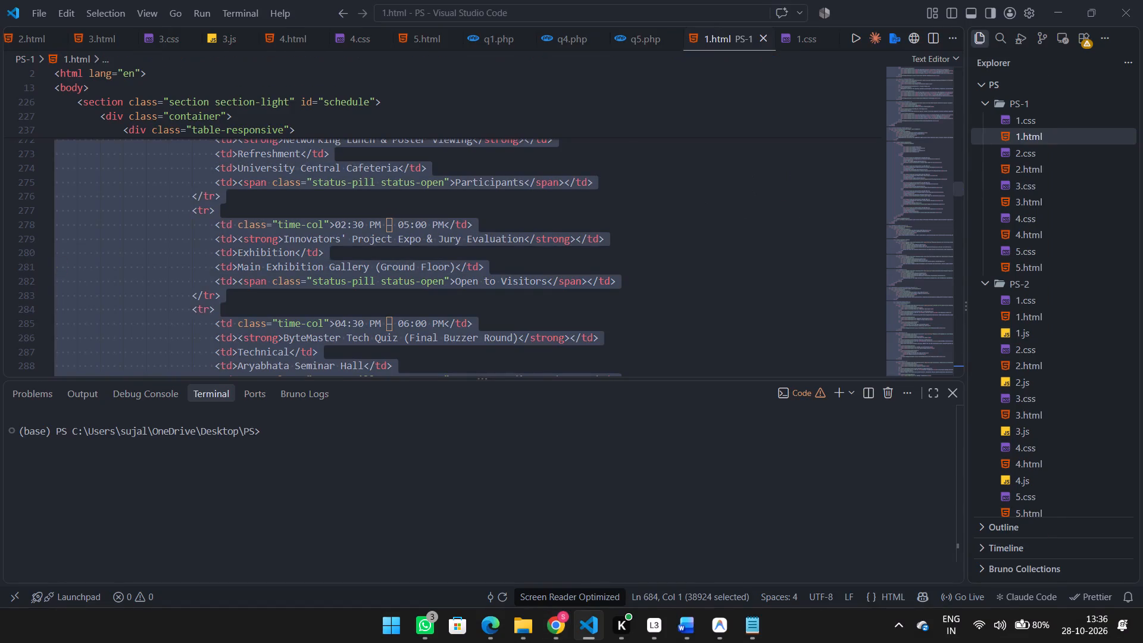
key(ctrl+c)
key(ctrl+c)
key(ctrl+c)
key(ctrl+c)
Return to the empty Untitled note in Notepad.
key(alt+Tab)
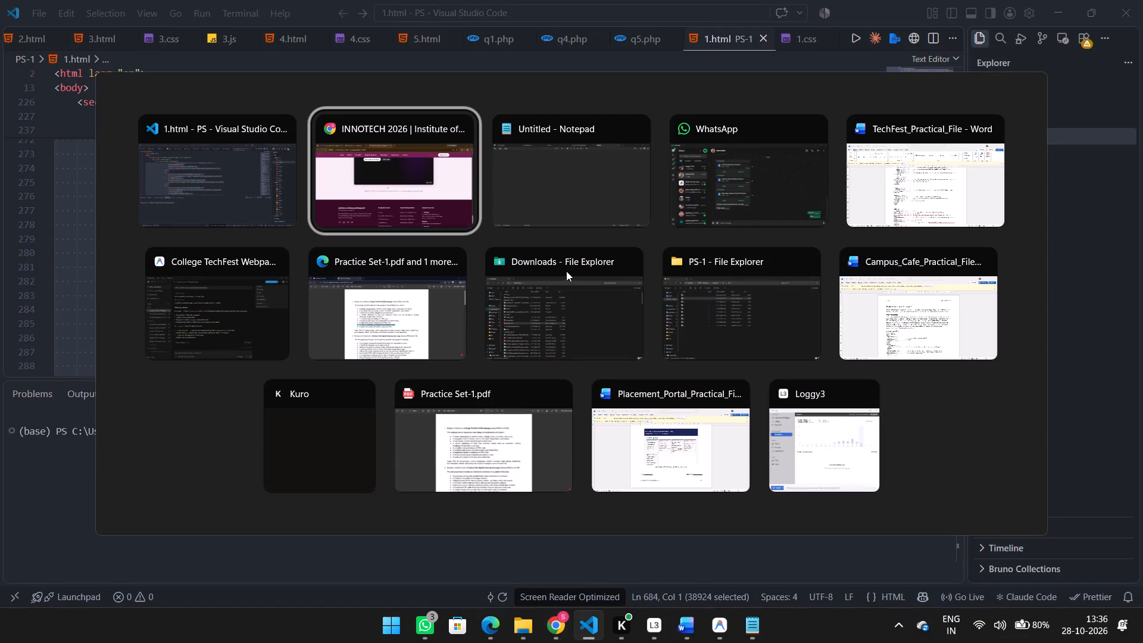
key(alt+Tab)
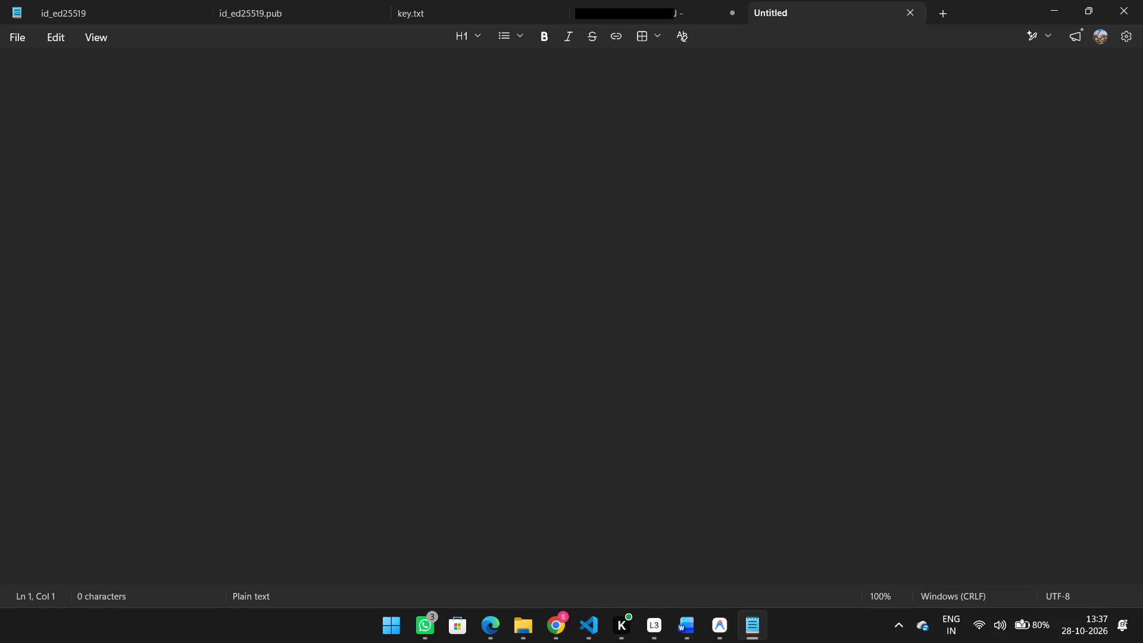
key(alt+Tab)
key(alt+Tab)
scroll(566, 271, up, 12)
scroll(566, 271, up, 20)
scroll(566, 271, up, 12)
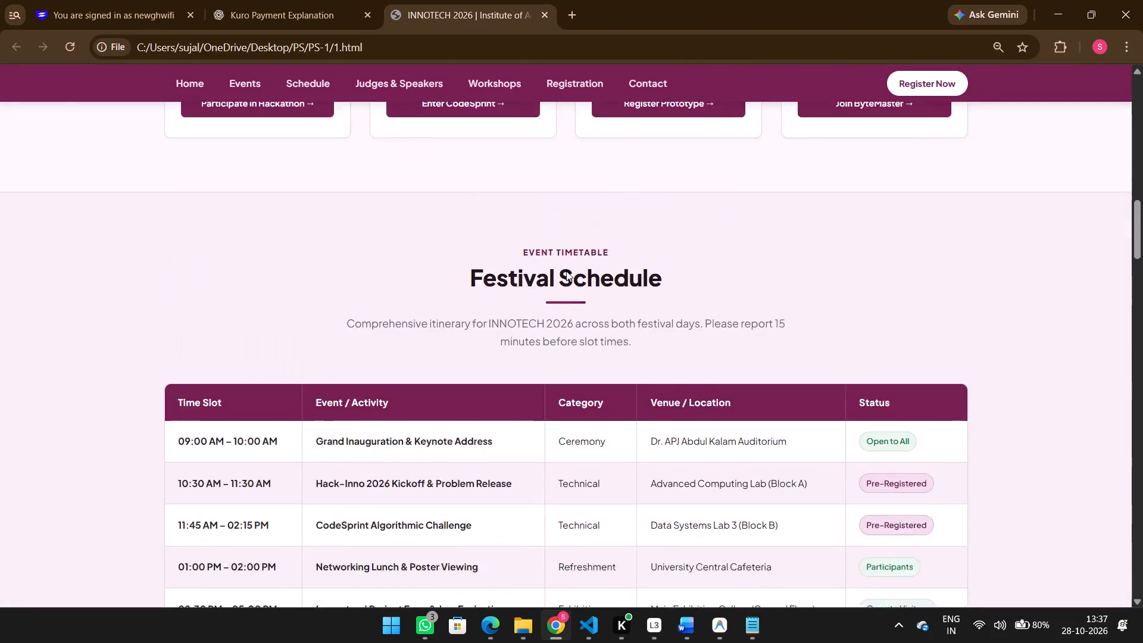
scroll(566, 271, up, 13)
Switch to Visual Studio Code and copy the entire code of 1.html in the PS-1 folder again.
key(alt+Tab)
key(alt+Tab)
key(alt+Tab)
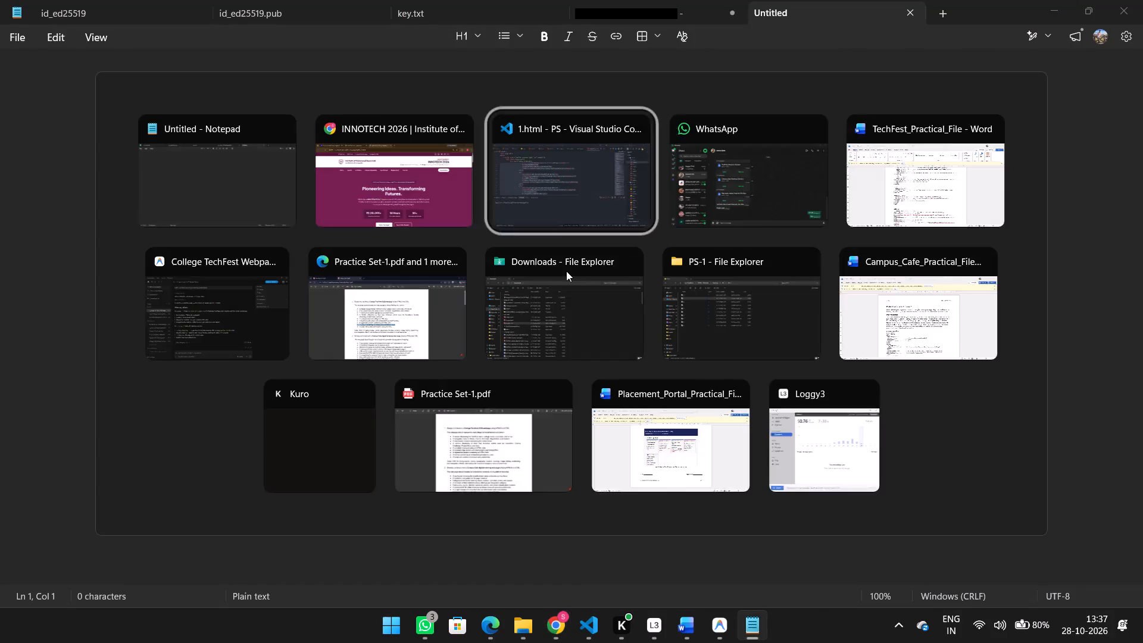
click(566, 271)
key(ctrl+a)
key(ctrl+c)
key(ctrl+c)
key(ctrl+c)
key(ctrl+c)
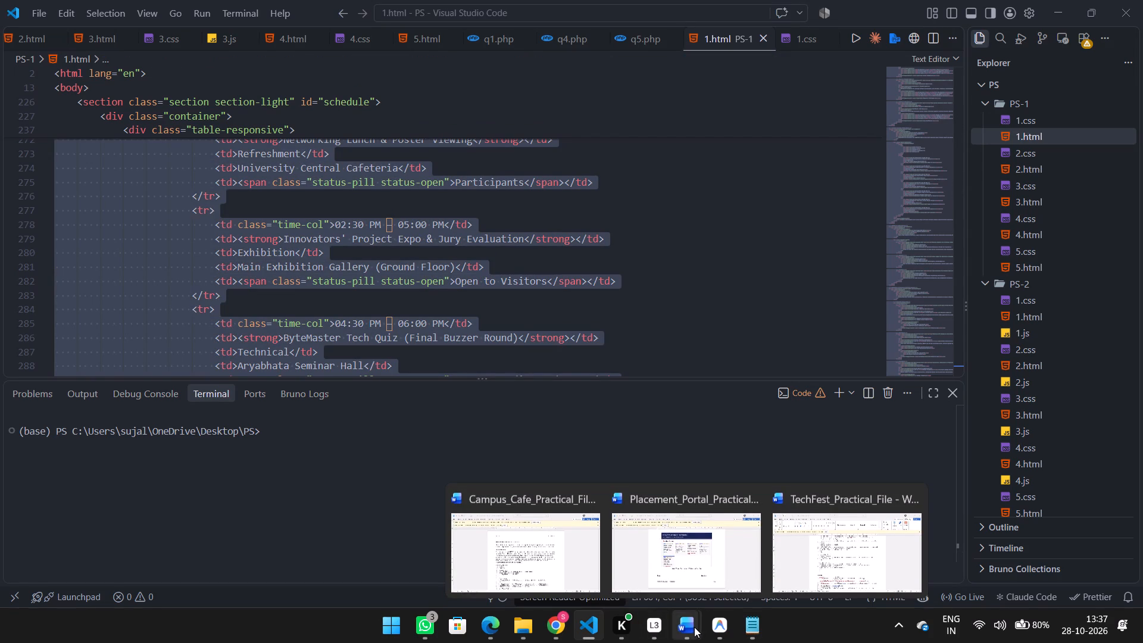
Switch to TechFest_Practical_File in Word and replace the selected practice1_techfest.html listing with the copied 1.html code.
click(804, 543)
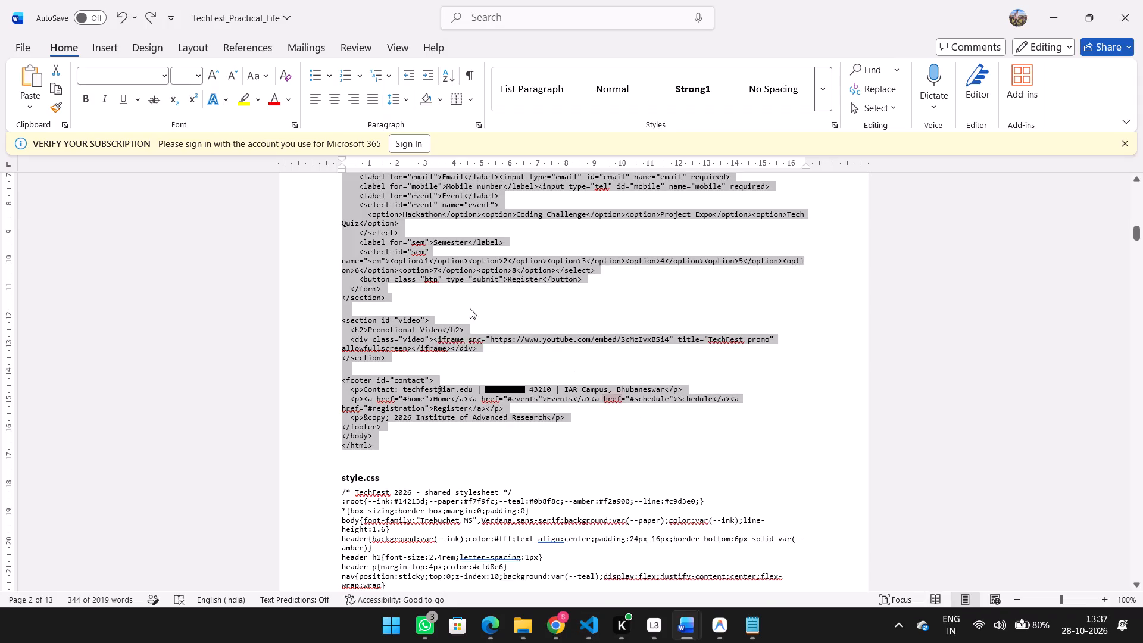
scroll(425, 298, up, 5)
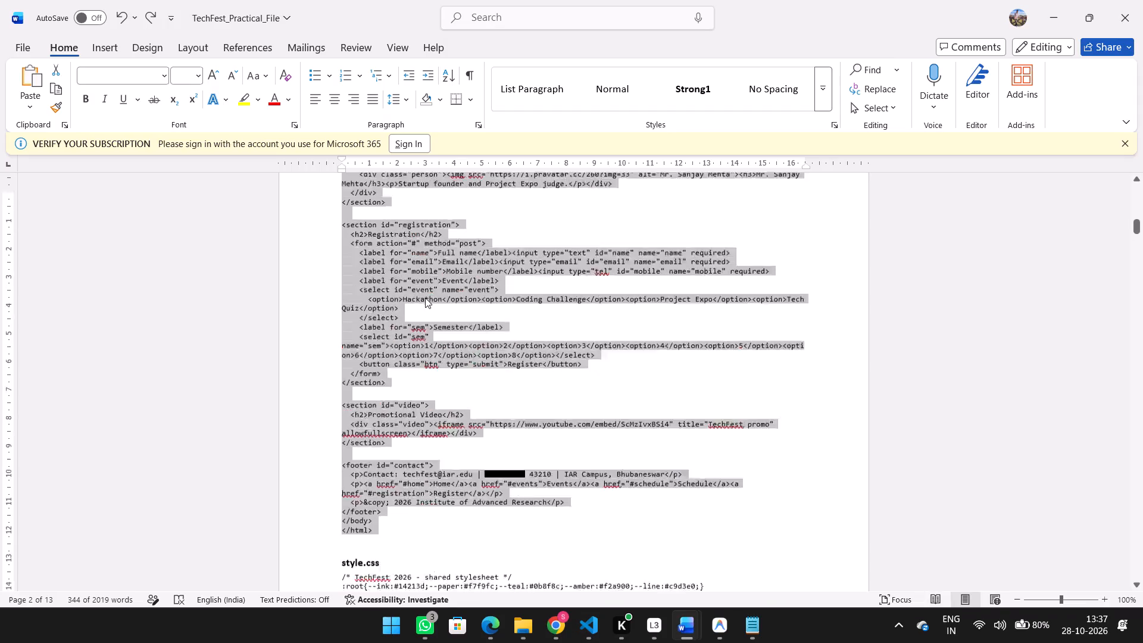
scroll(425, 298, up, 8)
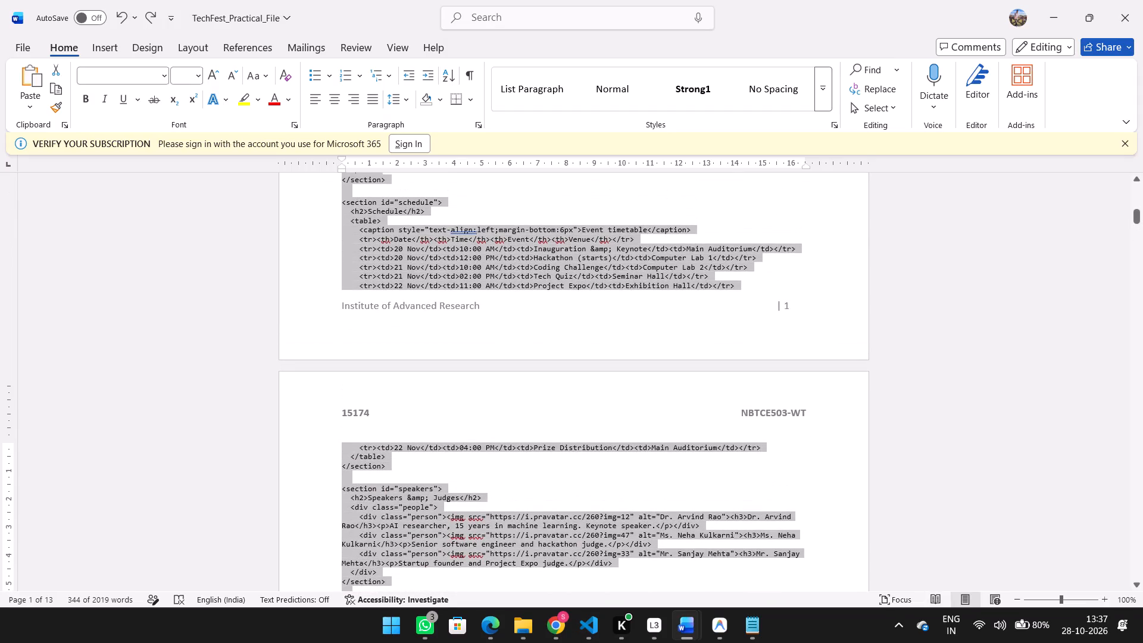
key(ctrl+v)
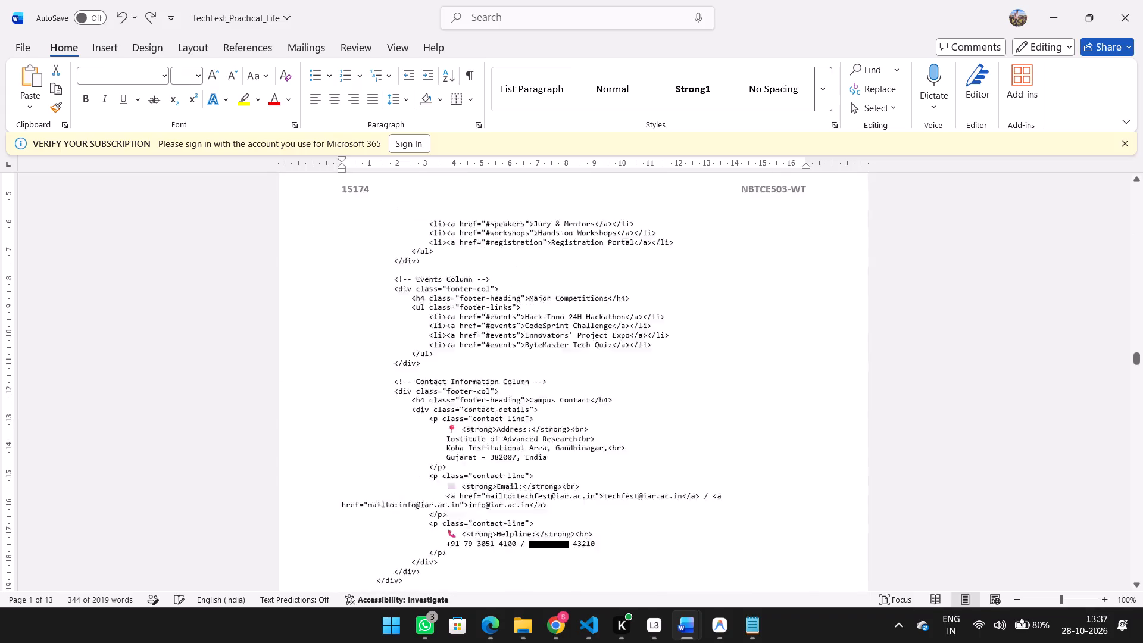
Skim the updated file, and remove the blank lines after the body tag and before the main-header element in the HTML listing.
scroll(425, 298, down, 6)
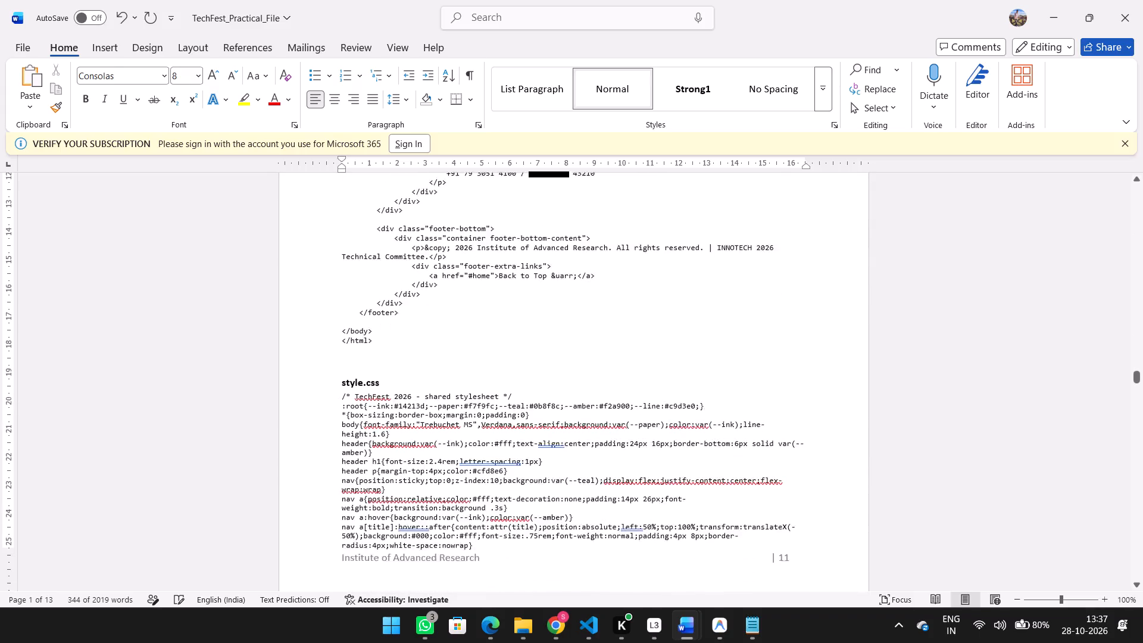
scroll(423, 299, down, 18)
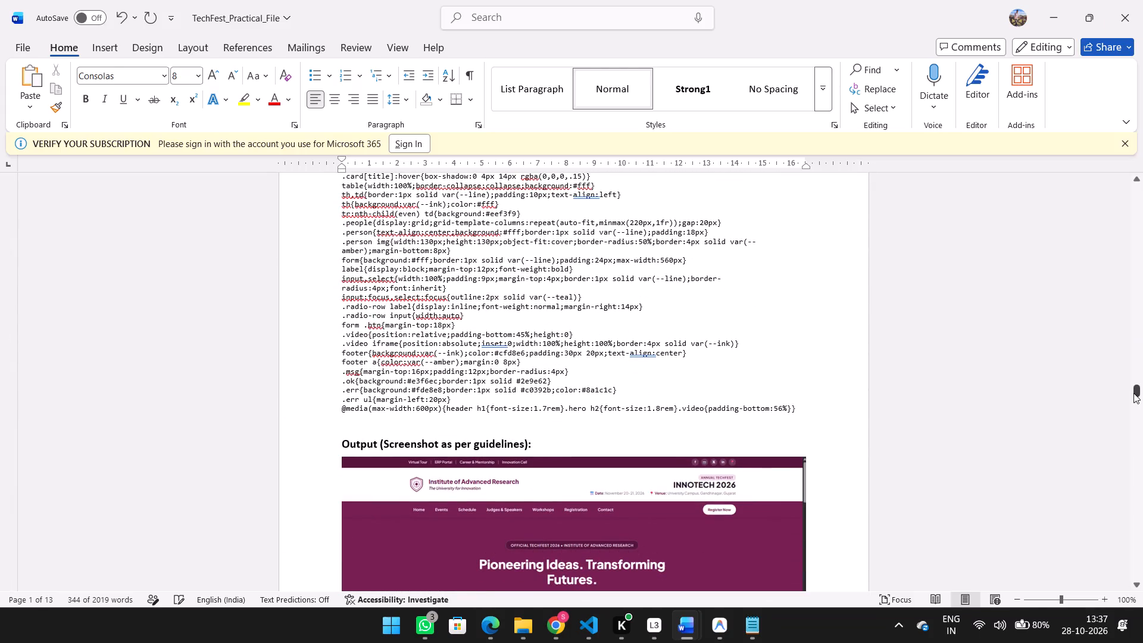
drag(1133, 393, 1108, 642)
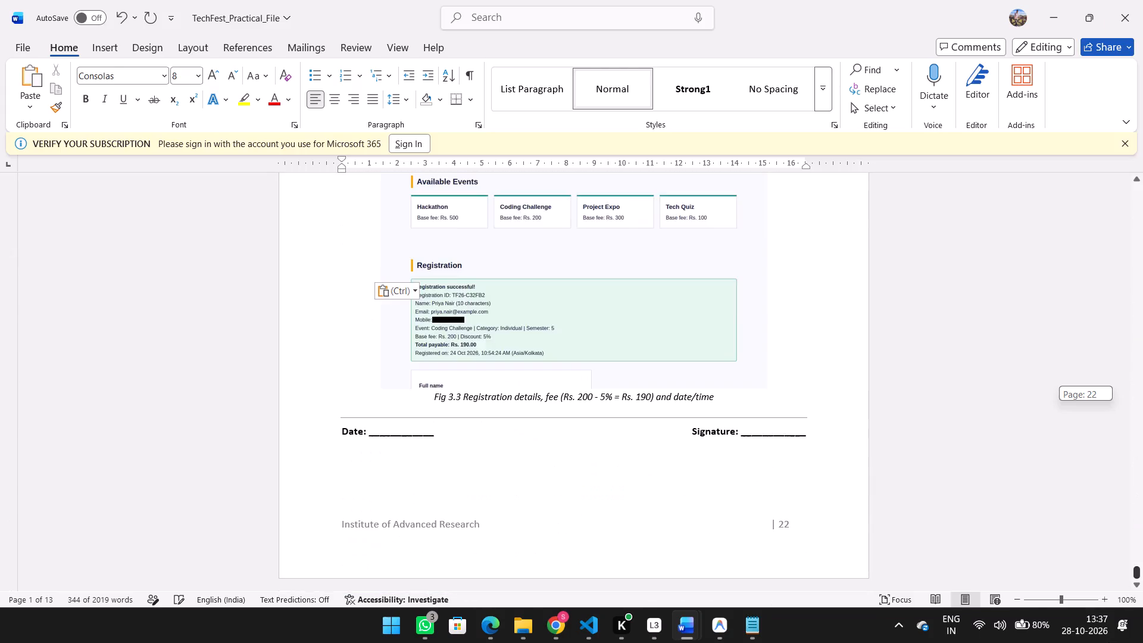
drag(1108, 642, 1036, 124)
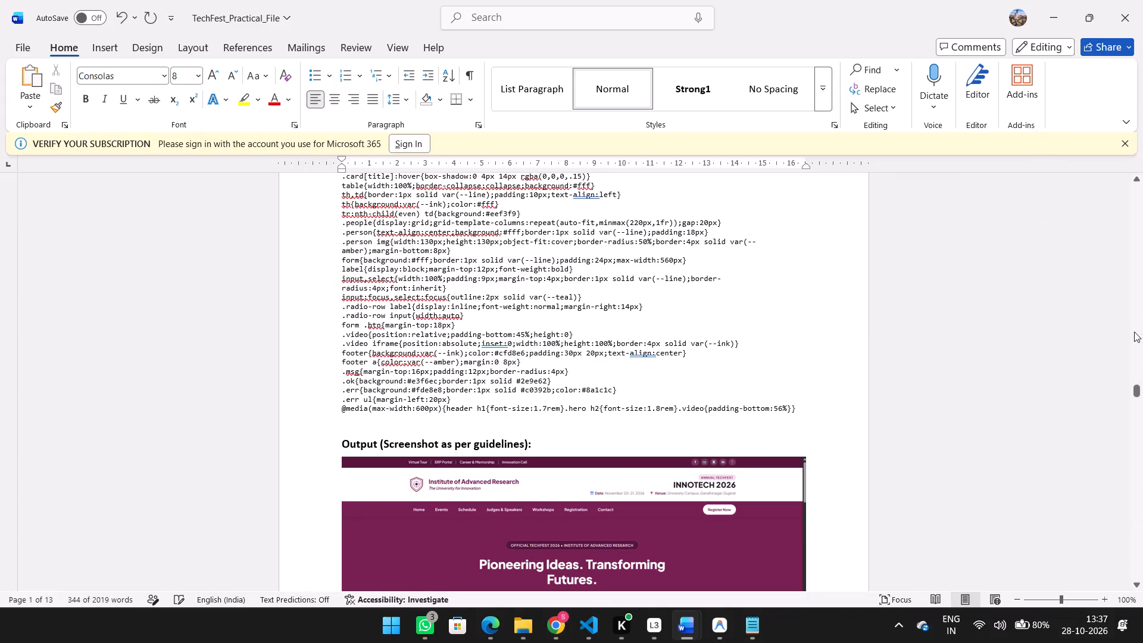
drag(1136, 392, 1133, 179)
scroll(696, 295, down, 2)
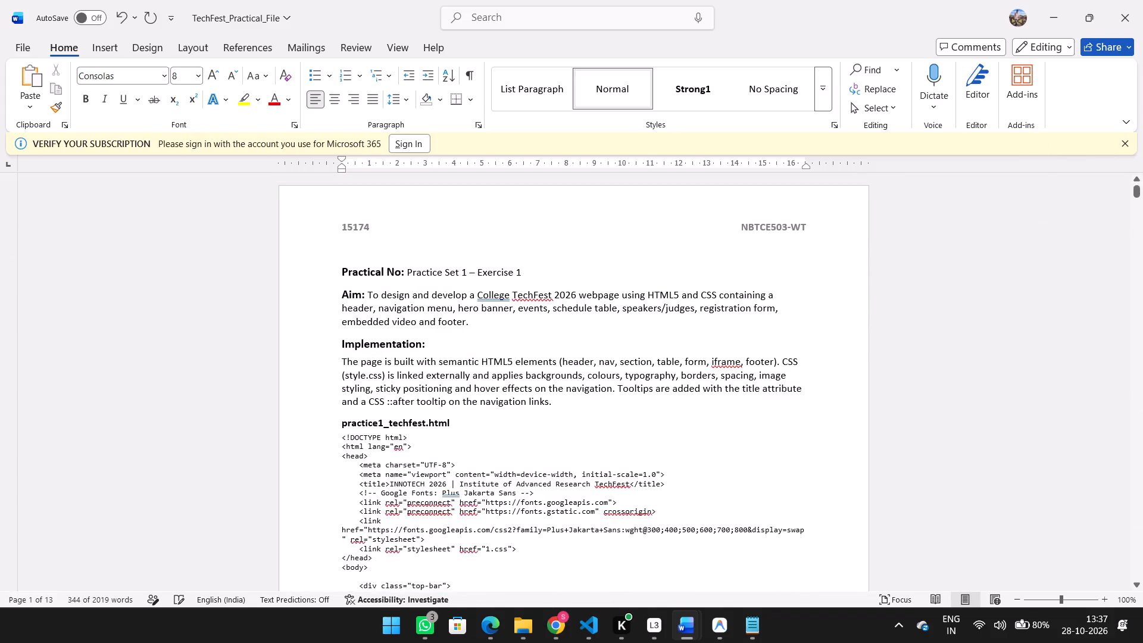
scroll(696, 296, down, 4)
click(430, 360)
key(BackSpace)
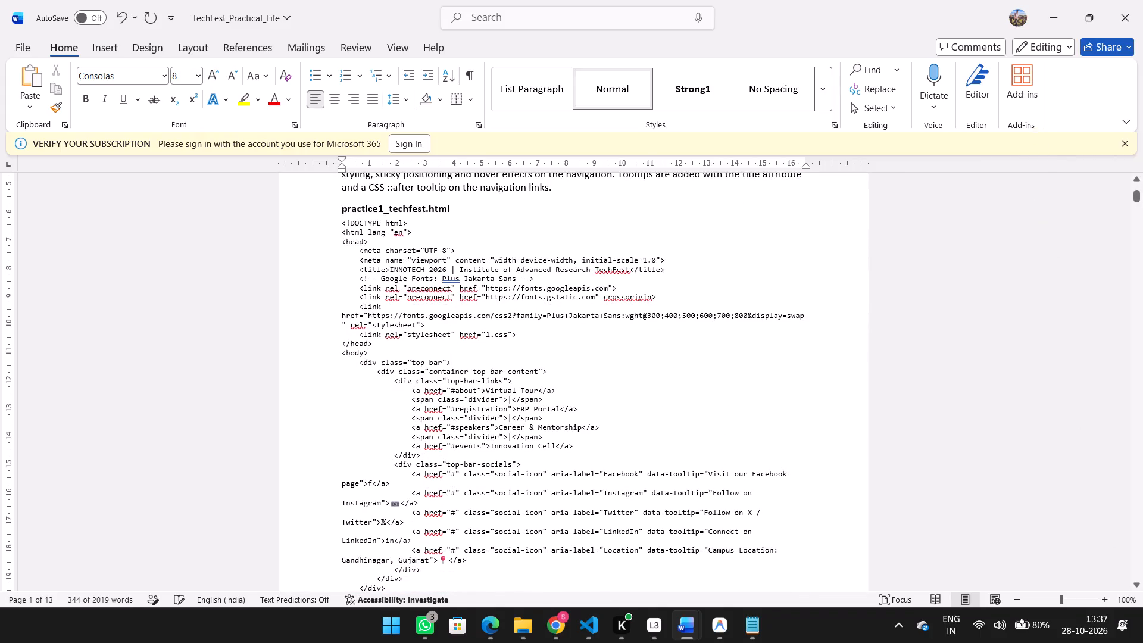
scroll(391, 467, down, 4)
click(379, 458)
key(BackSpace)
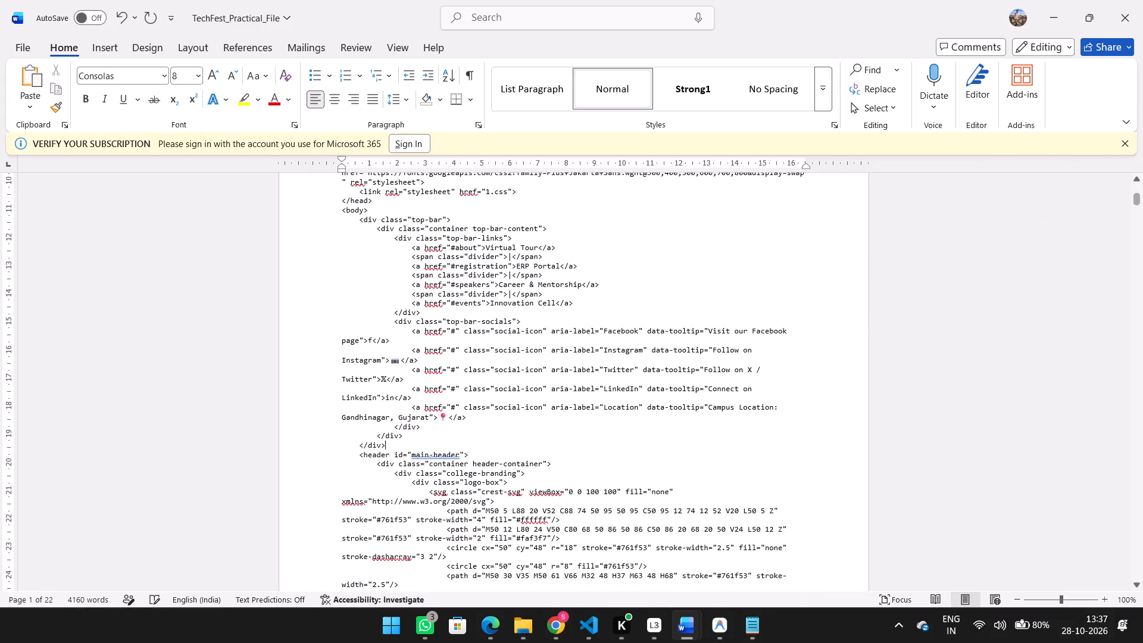
Remove the blank lines before the fest-summary div and before the Navigation Menu comment in the HTML listing.
scroll(381, 455, down, 6)
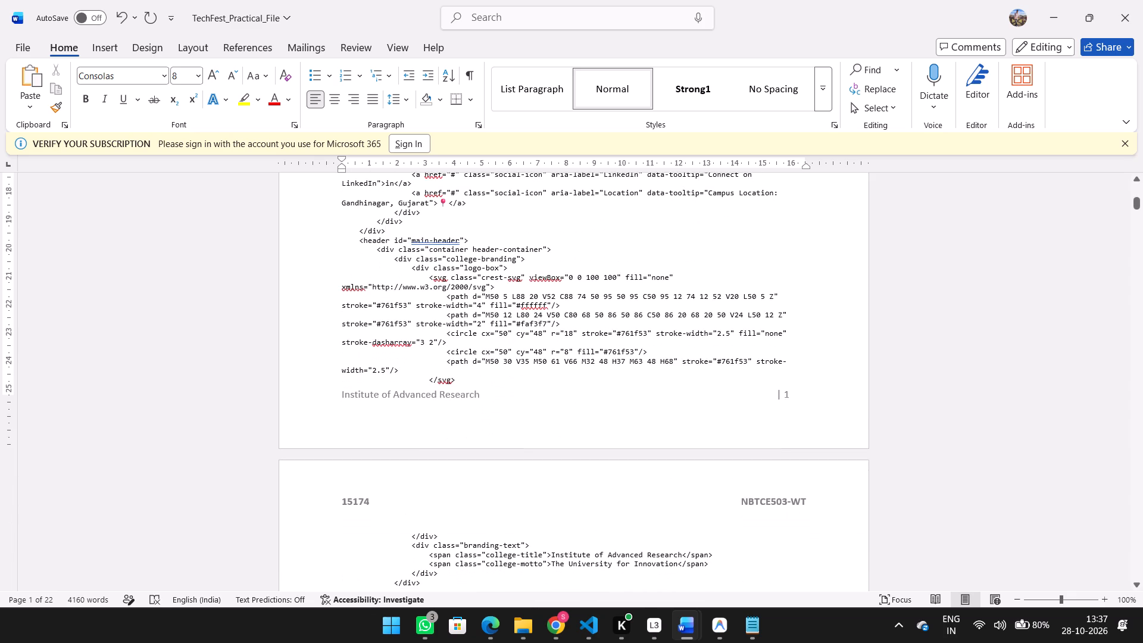
scroll(421, 530, down, 3)
click(404, 483)
key(BackSpace)
scroll(404, 483, down, 4)
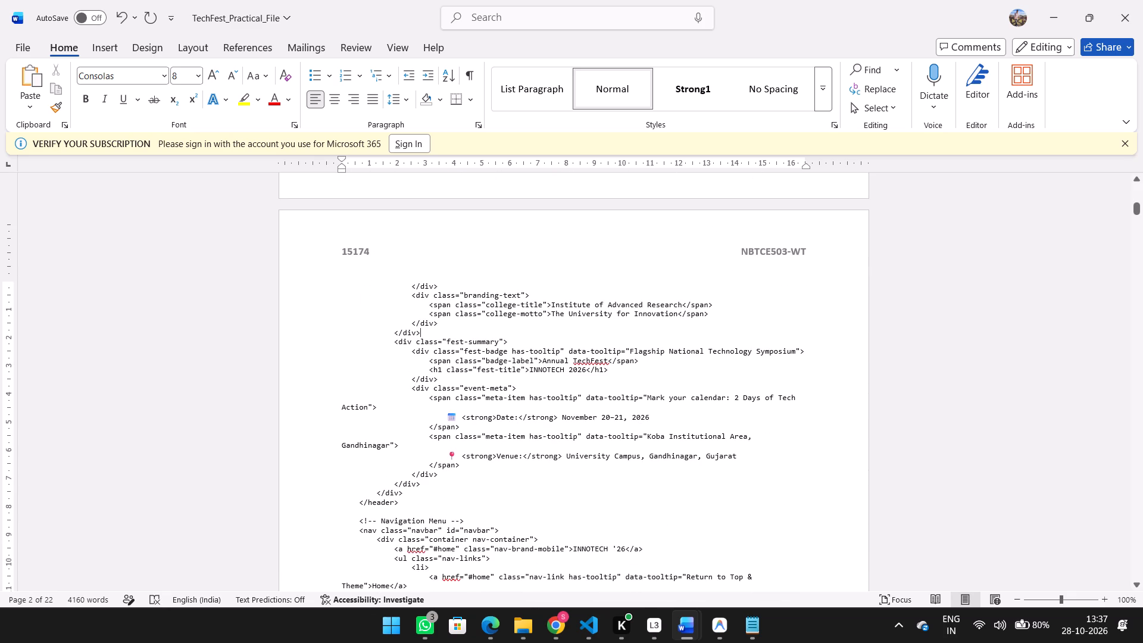
click(404, 508)
key(BackSpace)
Remove the blank lines before the hero banner section comment and before the events-grid div in the HTML listing.
scroll(402, 508, down, 5)
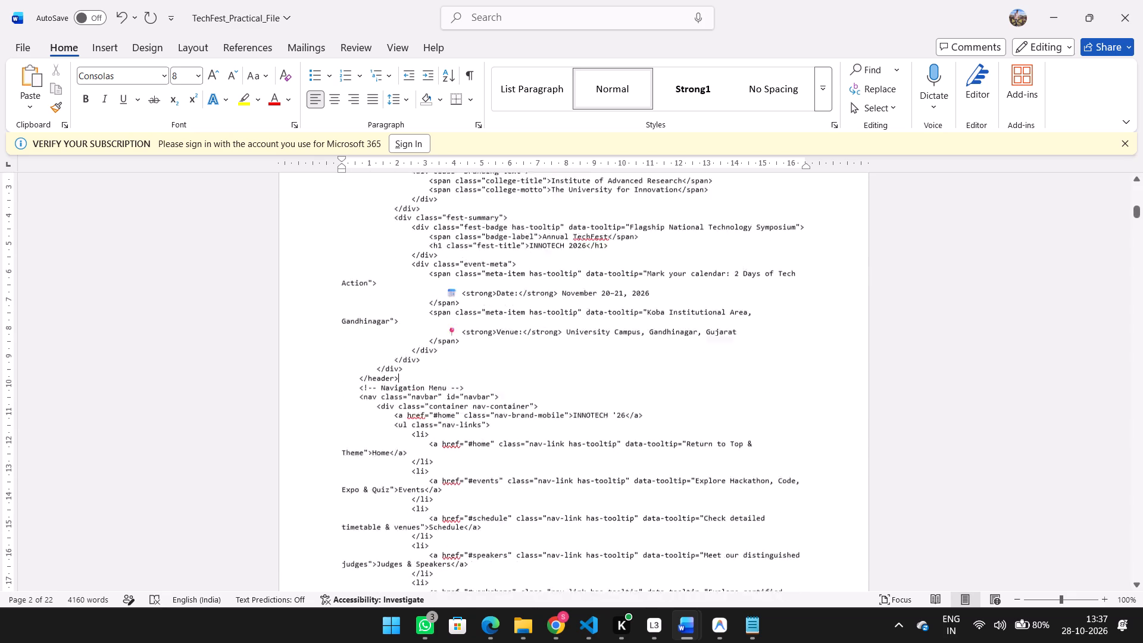
scroll(437, 511, down, 4)
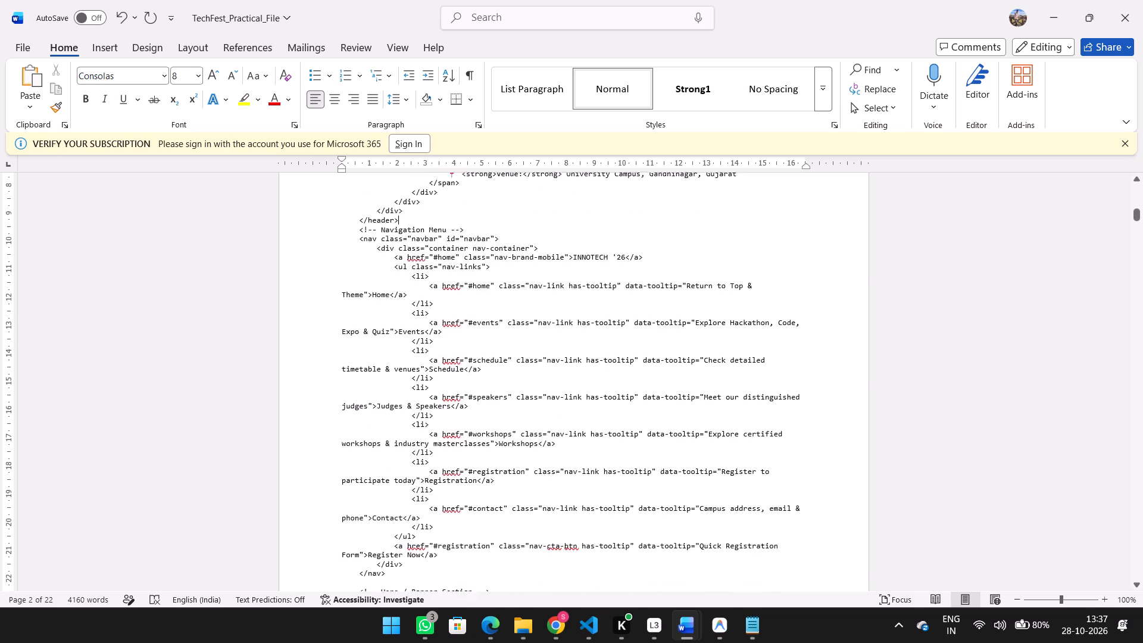
click(407, 538)
key(BackSpace)
scroll(407, 538, down, 6)
scroll(410, 483, down, 5)
click(420, 402)
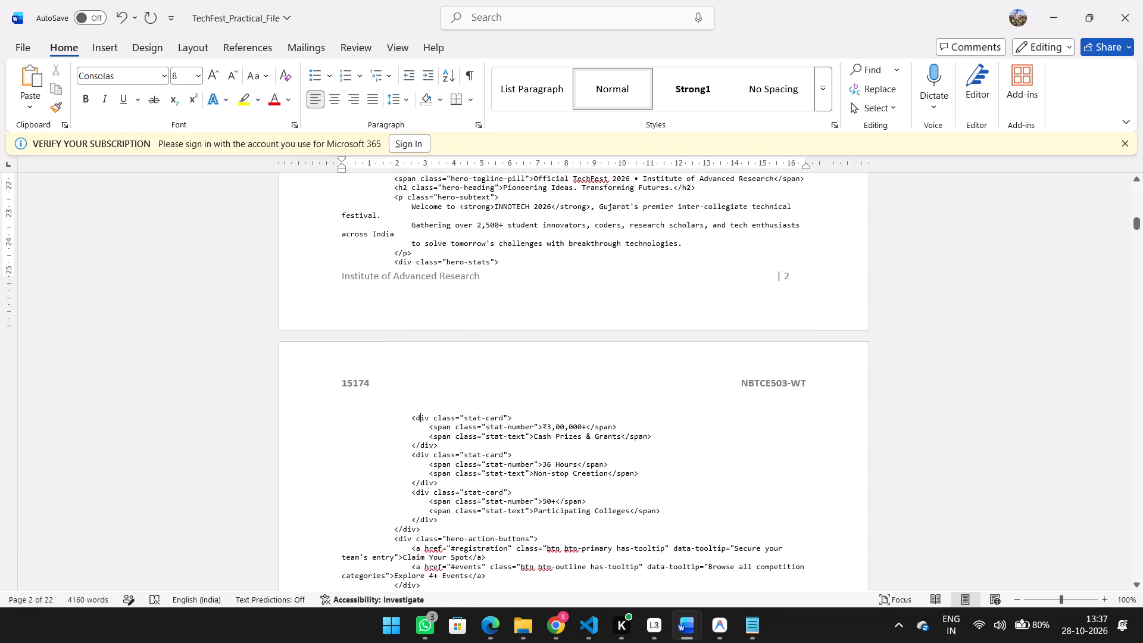
scroll(418, 444, down, 7)
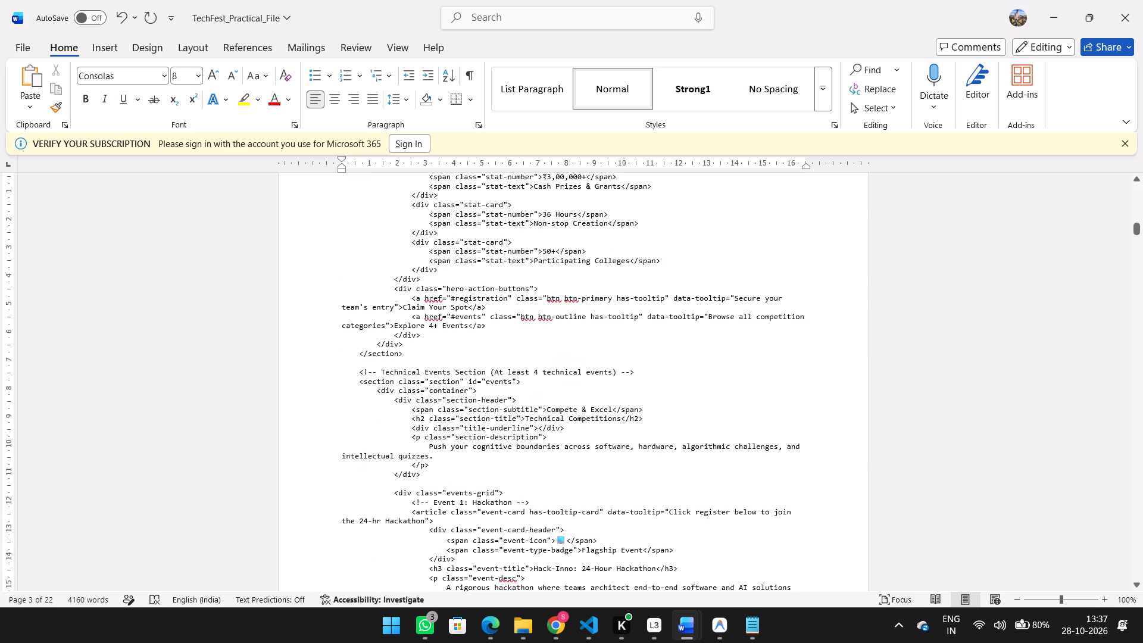
click(433, 485)
key(BackSpace)
Remove the blank lines before the Event 3: Project Expo and Event 4: Tech Quiz comments in the HTML listing.
scroll(433, 485, down, 6)
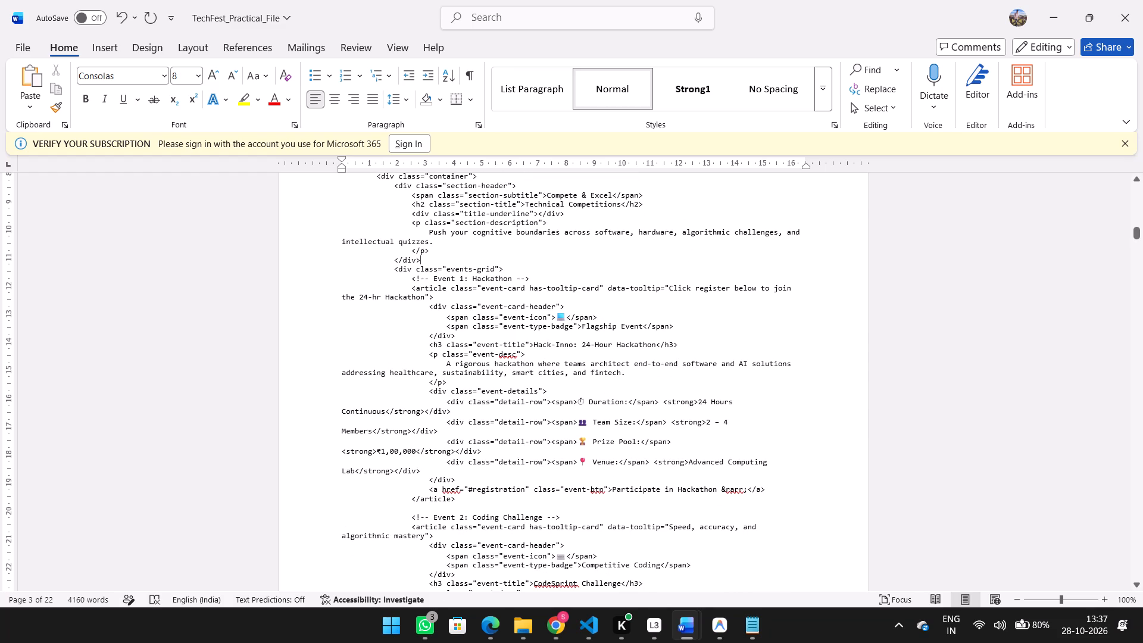
scroll(451, 316, down, 9)
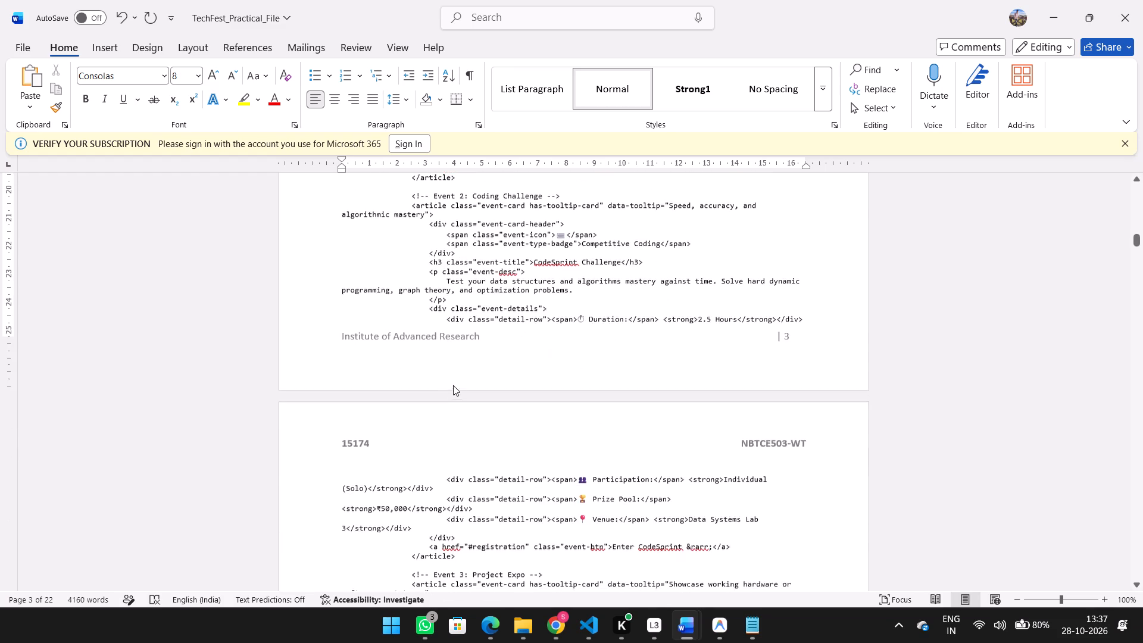
scroll(450, 391, down, 2)
scroll(451, 479, down, 1)
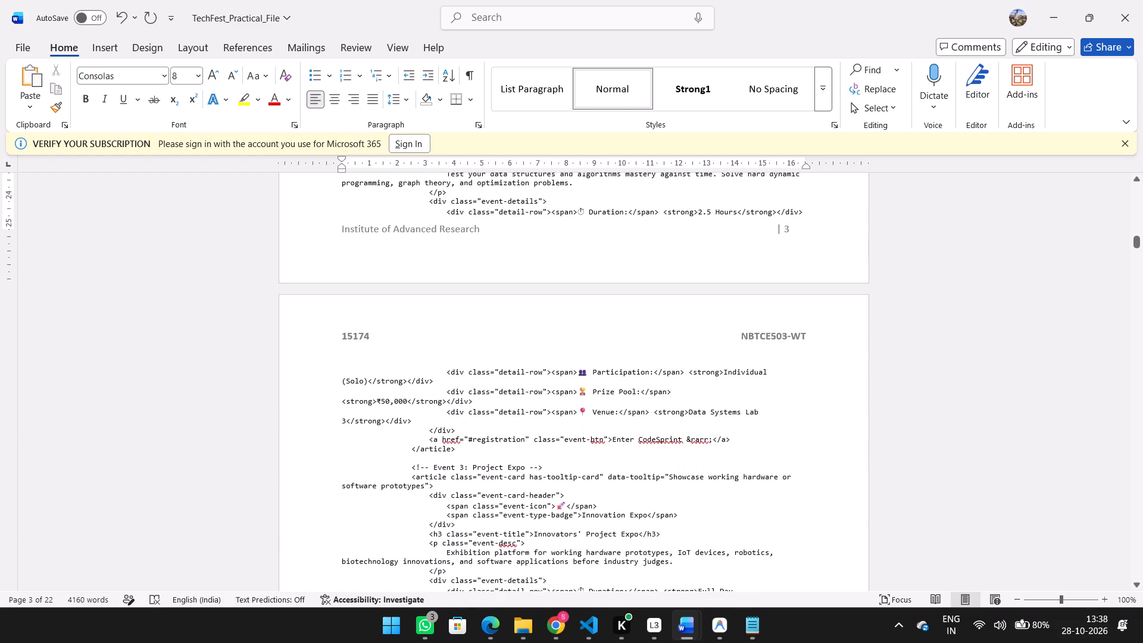
click(454, 457)
key(BackSpace)
scroll(439, 461, down, 6)
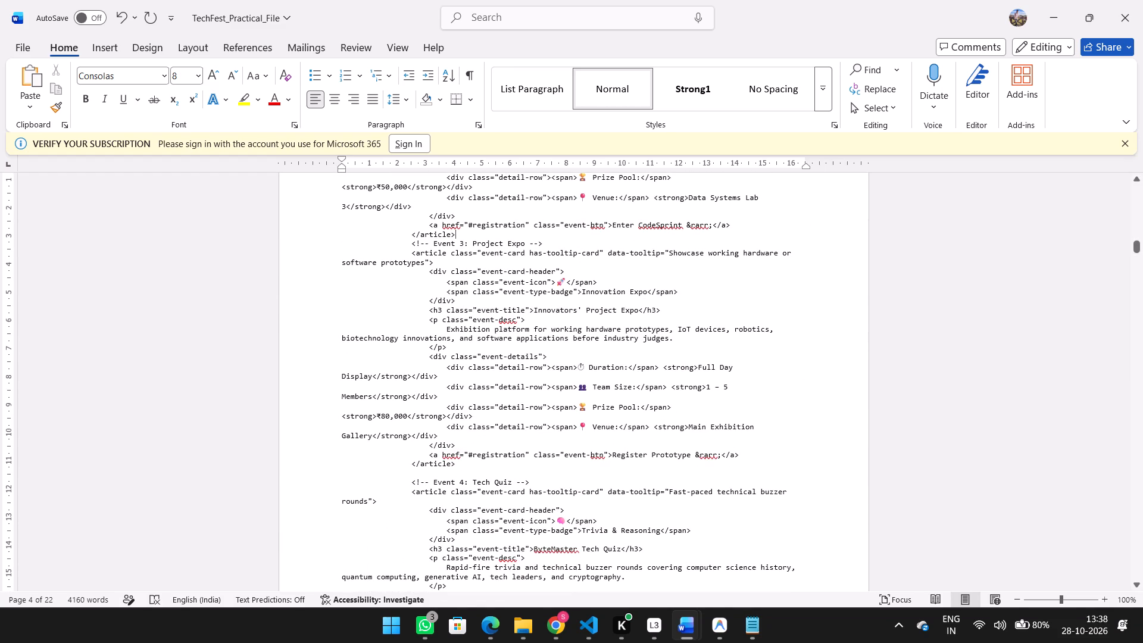
click(436, 473)
key(BackSpace)
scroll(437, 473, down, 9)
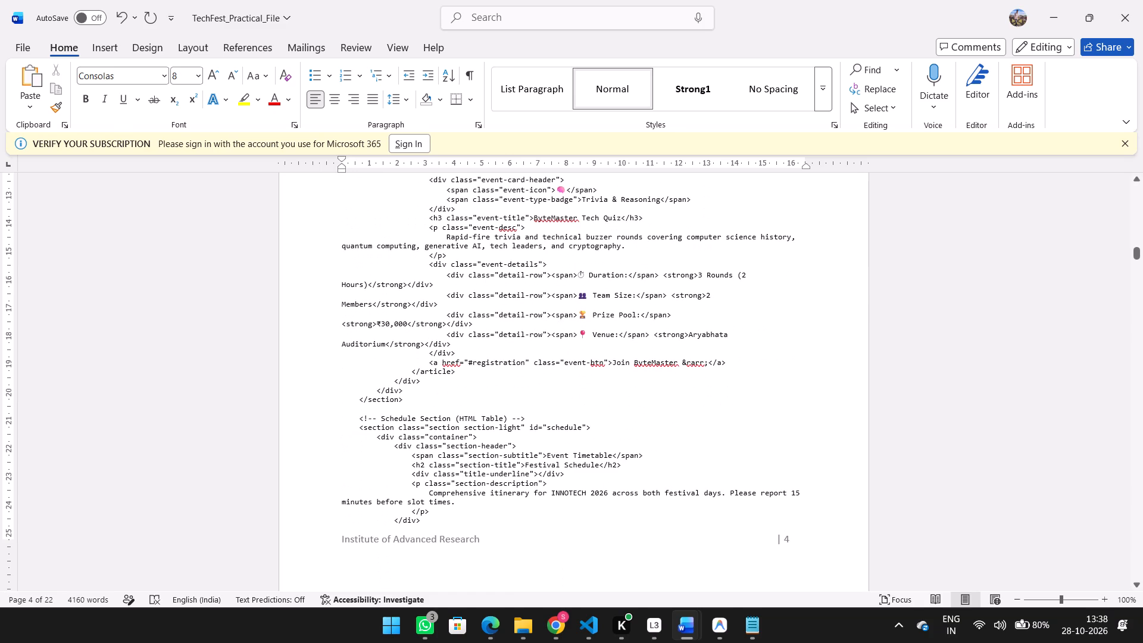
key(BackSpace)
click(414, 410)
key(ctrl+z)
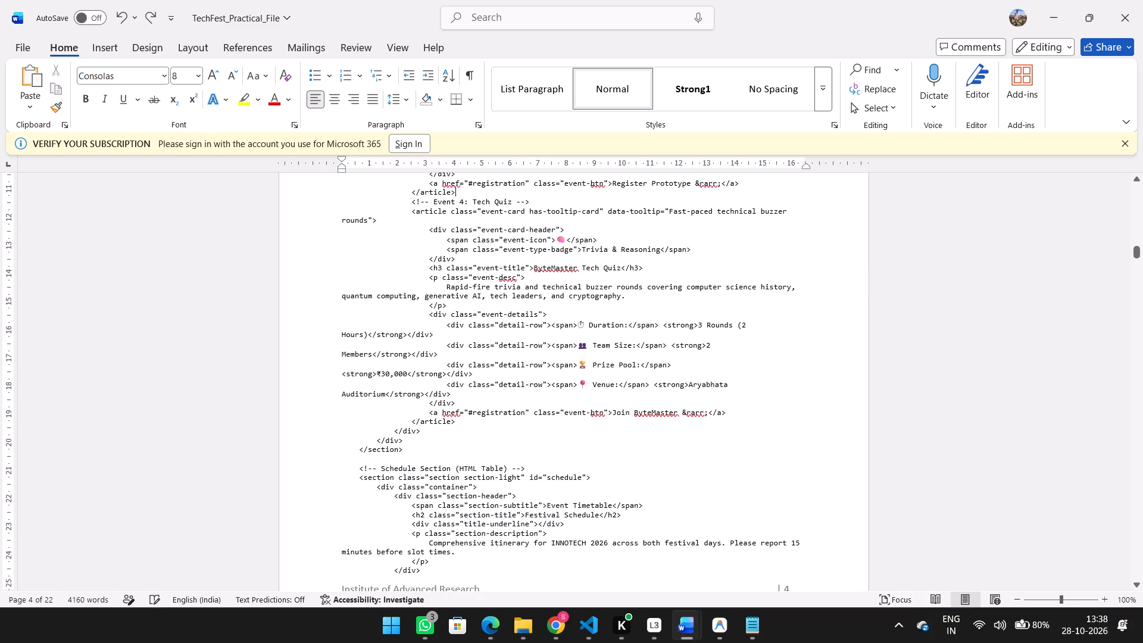
Remove the blank lines before the Schedule Section and Speaker & Judge Section comments in the HTML listing.
click(387, 460)
key(BackSpace)
scroll(388, 460, down, 9)
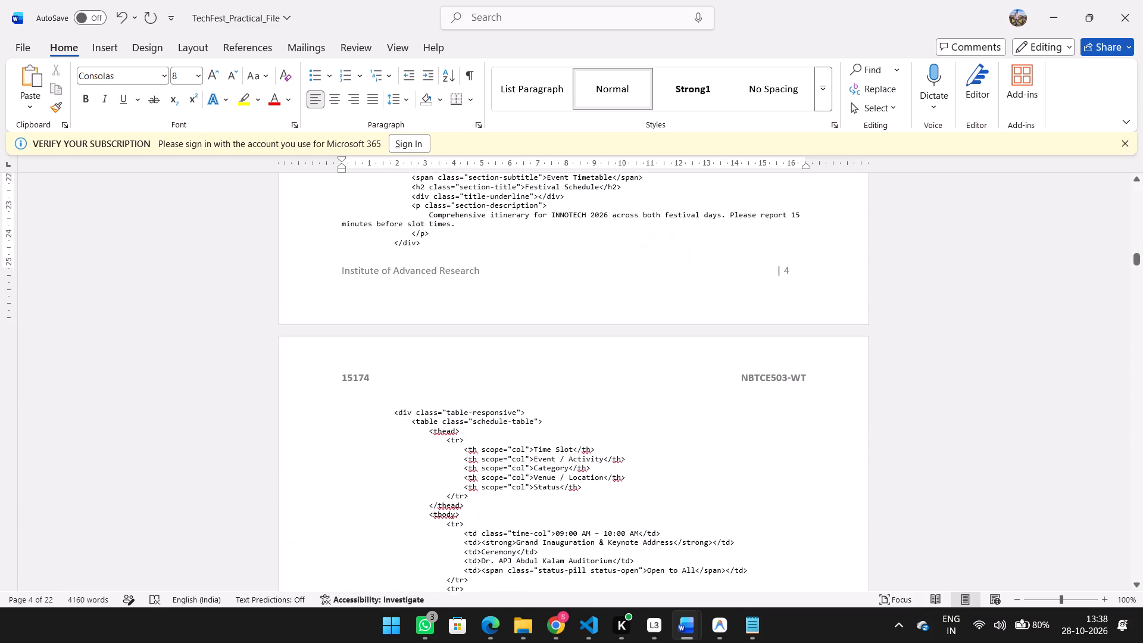
scroll(441, 471, down, 15)
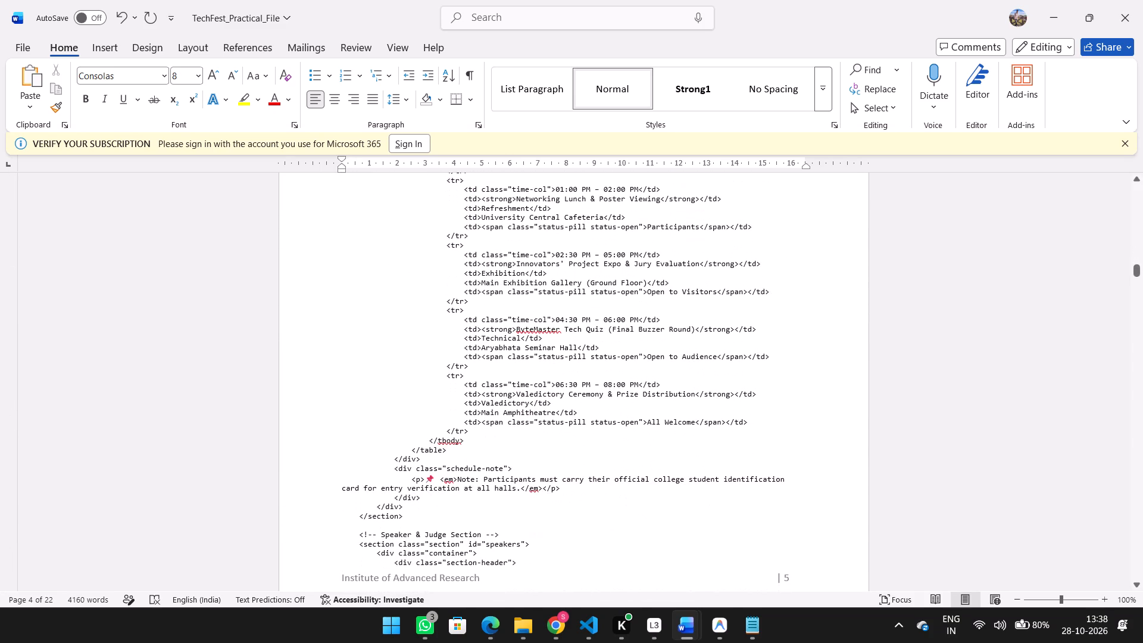
scroll(415, 499, down, 2)
click(373, 455)
key(BackSpace)
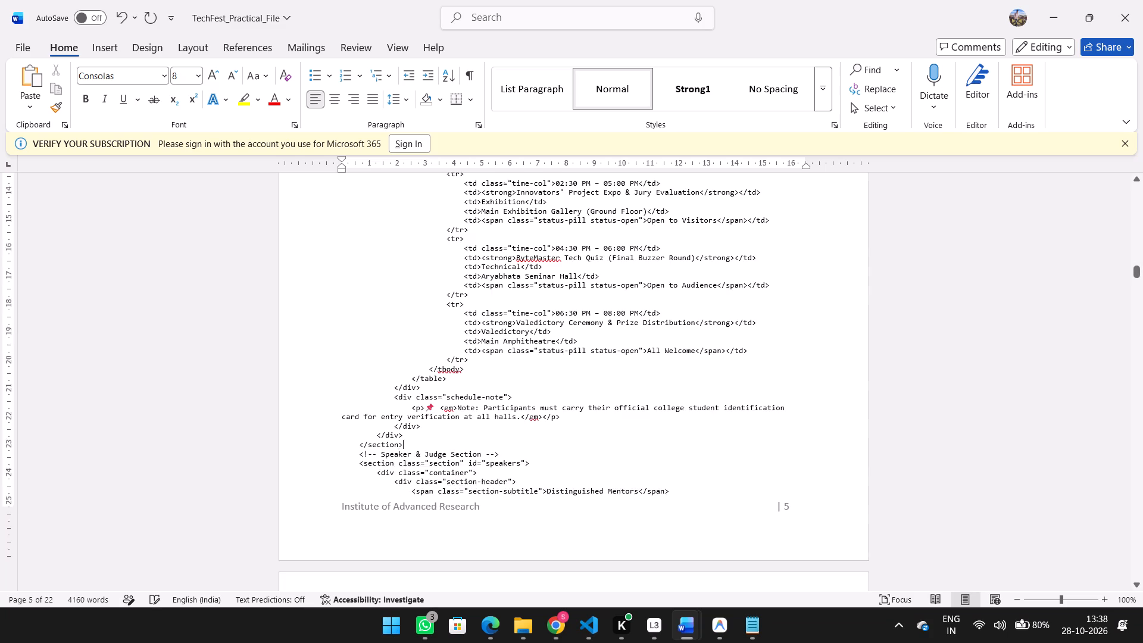
Remove the blank lines before the Speaker 2 and Speaker 3 comments in the HTML listing.
scroll(373, 455, down, 11)
scroll(427, 460, down, 3)
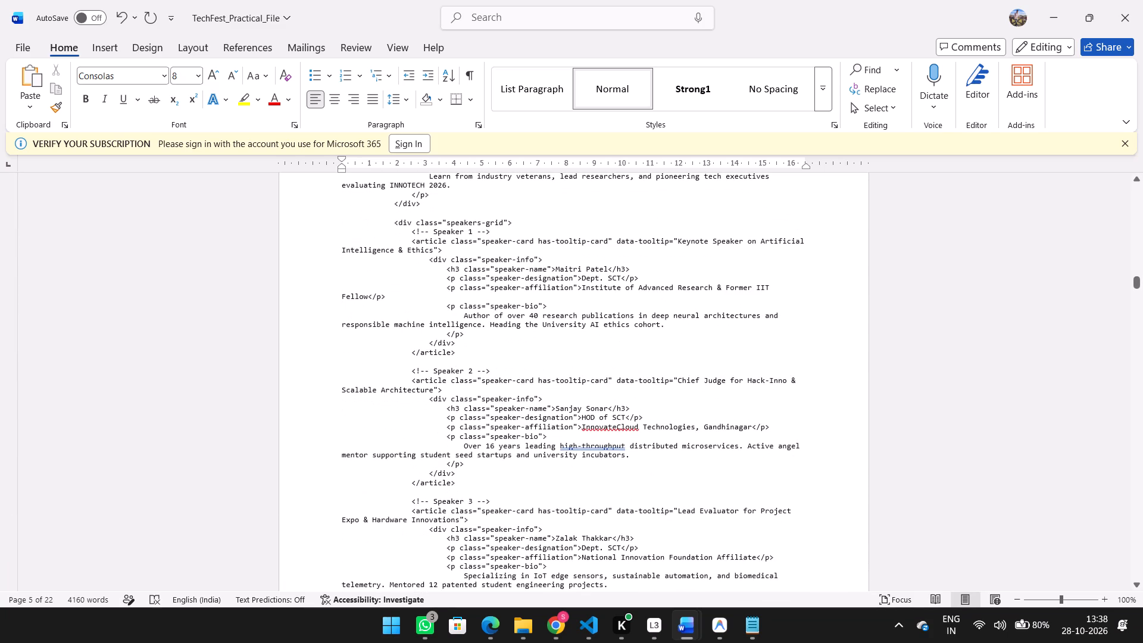
click(425, 357)
key(BackSpace)
scroll(418, 368, down, 5)
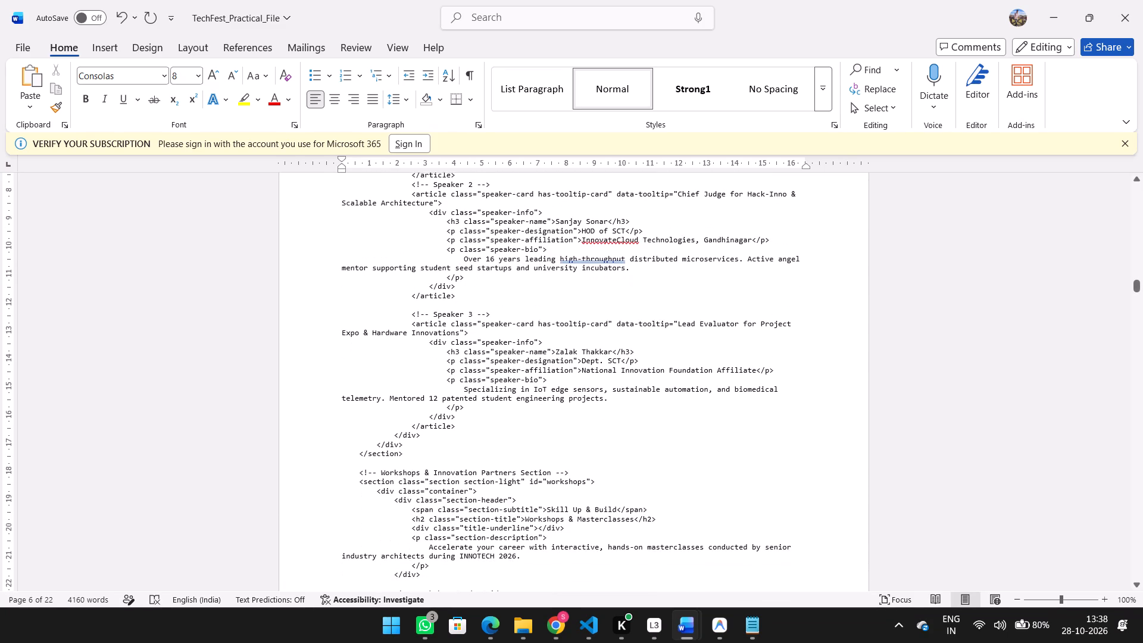
click(411, 309)
click(410, 311)
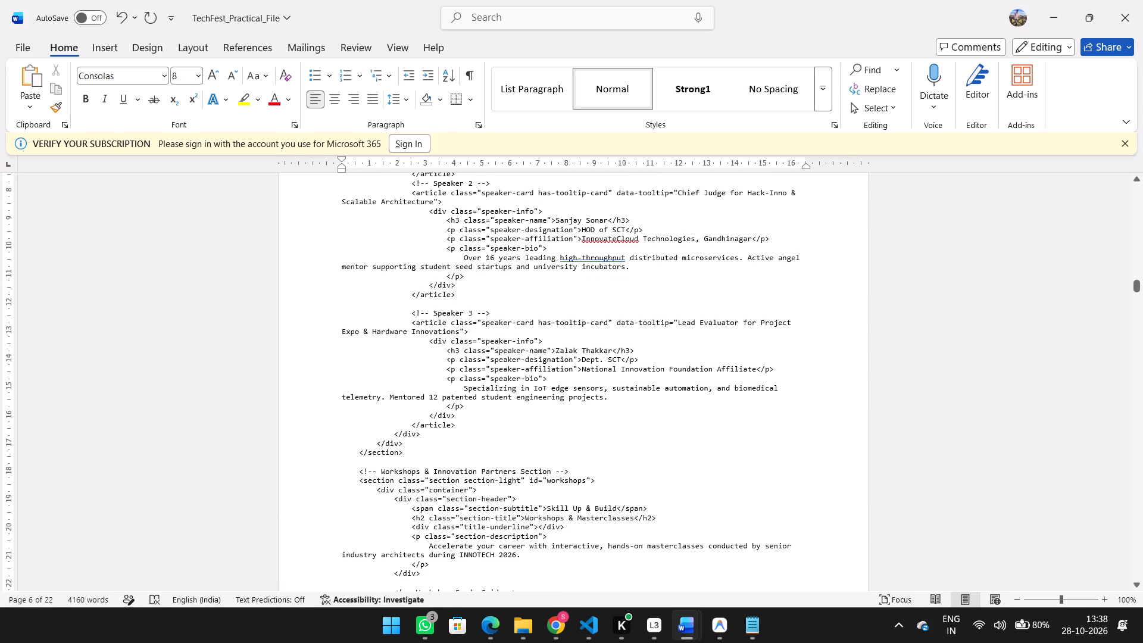
click(405, 307)
key(BackSpace)
Remove the blank lines before the Workshops & Innovation Partners Section and Workshop Cards Grid comments in the HTML listing.
scroll(402, 321, down, 4)
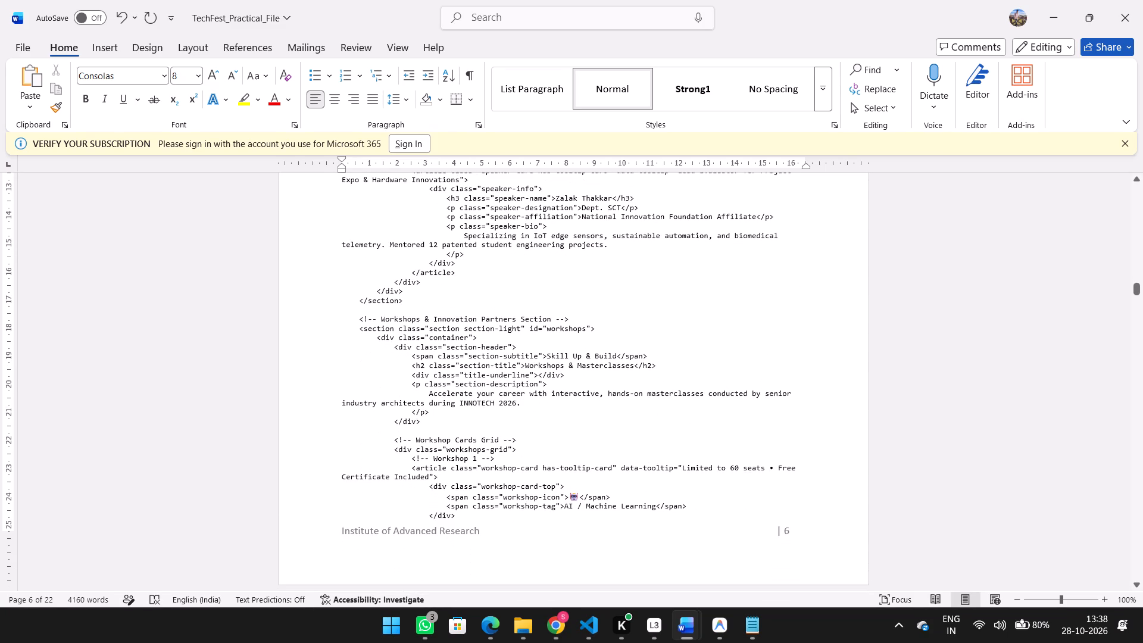
click(374, 308)
key(BackSpace)
scroll(374, 308, down, 2)
click(394, 348)
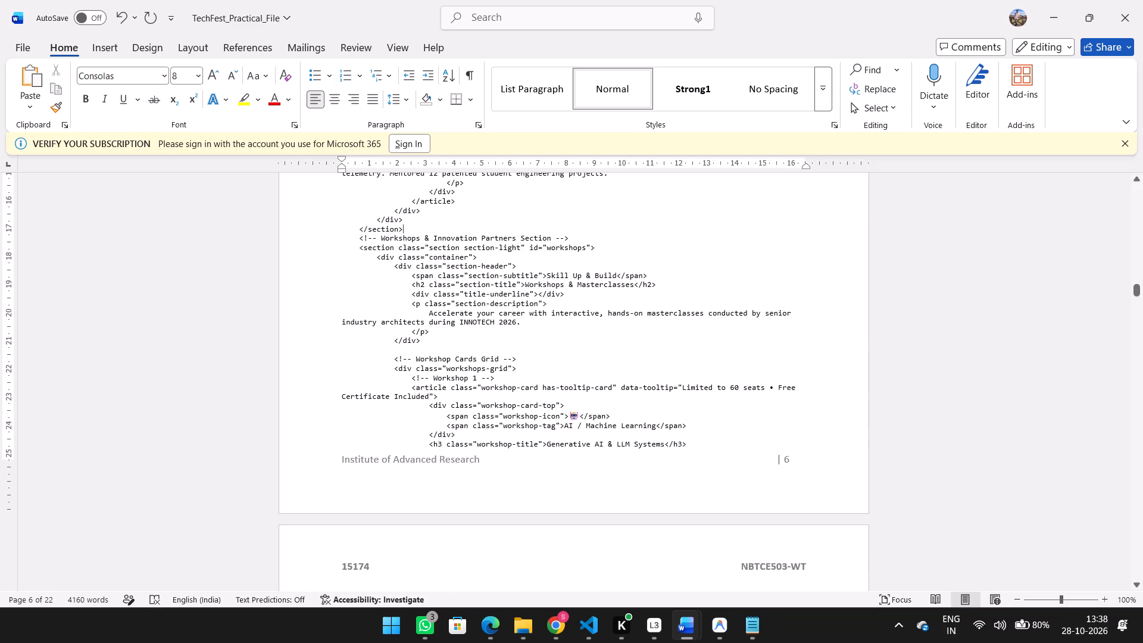
key(BackSpace)
Remove the blank lines before the Workshop 2 and Workshop 3 comments in the HTML listing.
scroll(395, 348, down, 4)
scroll(446, 430, down, 2)
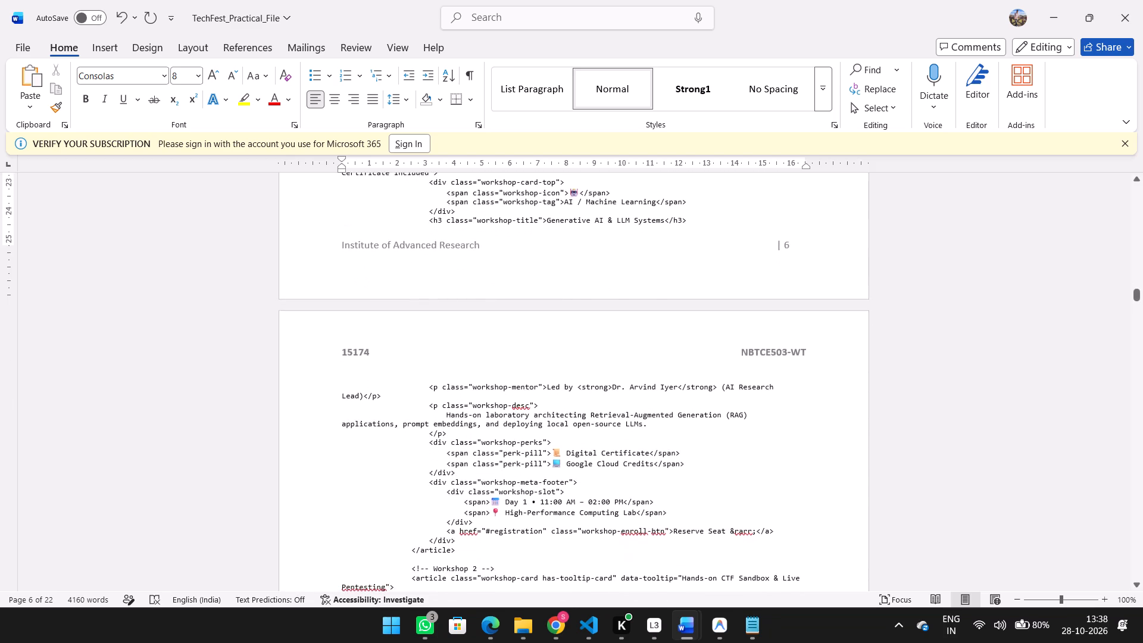
scroll(441, 454, down, 3)
click(443, 448)
key(BackSpace)
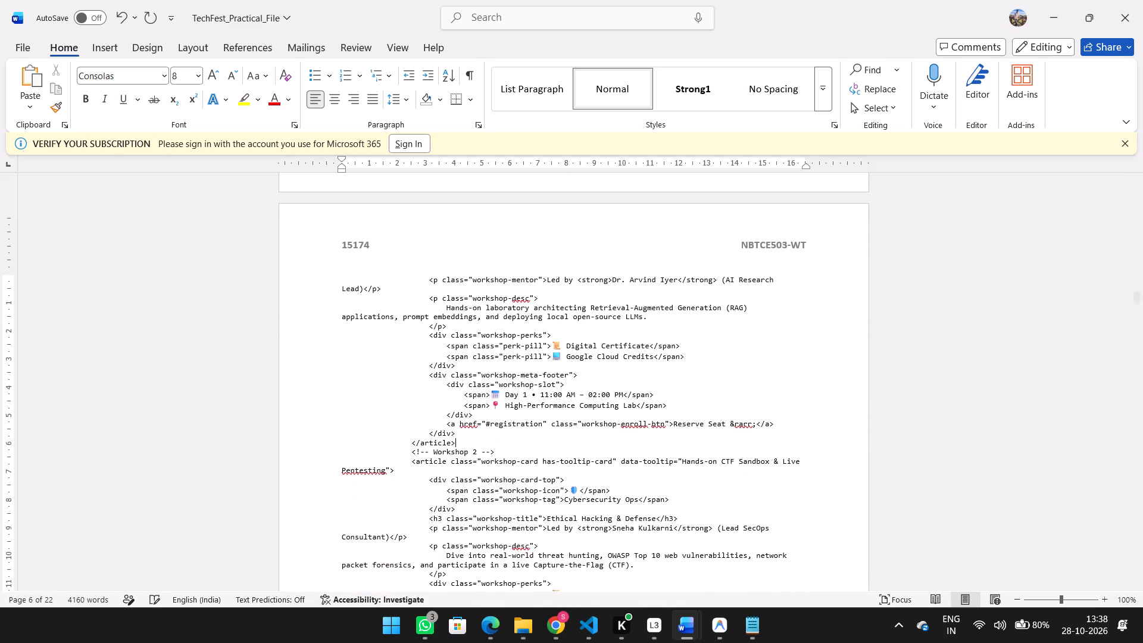
scroll(443, 448, down, 7)
click(436, 451)
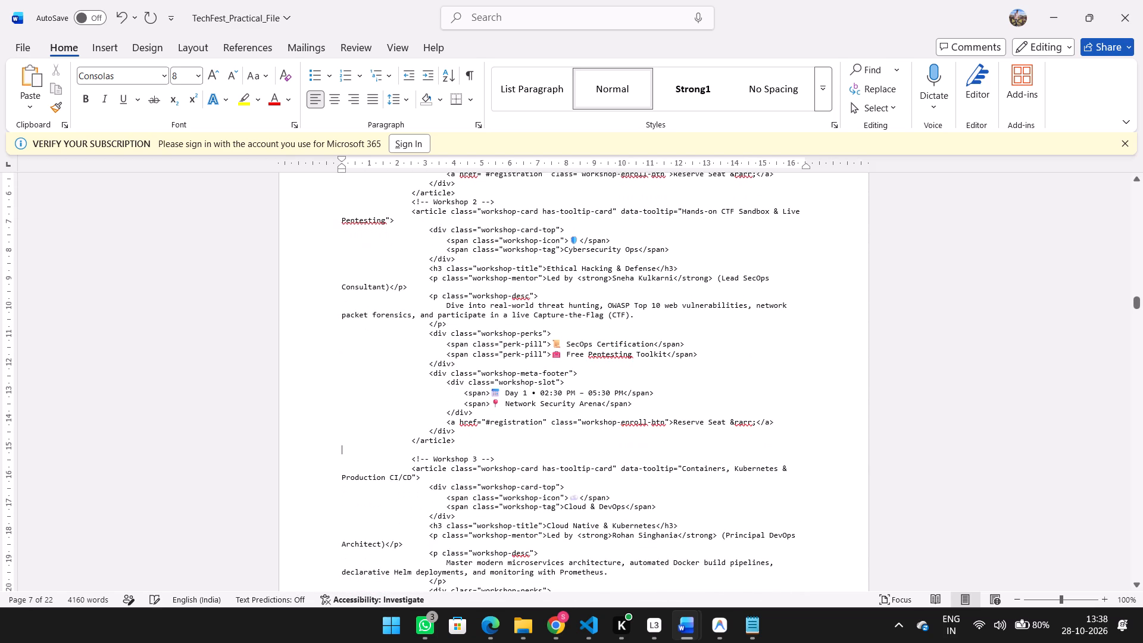
key(BackSpace)
Remove the blank lines before the Industry Partners / Sponsors Bar and Registration Section (HTML Form) comments in the HTML listing.
scroll(436, 451, down, 7)
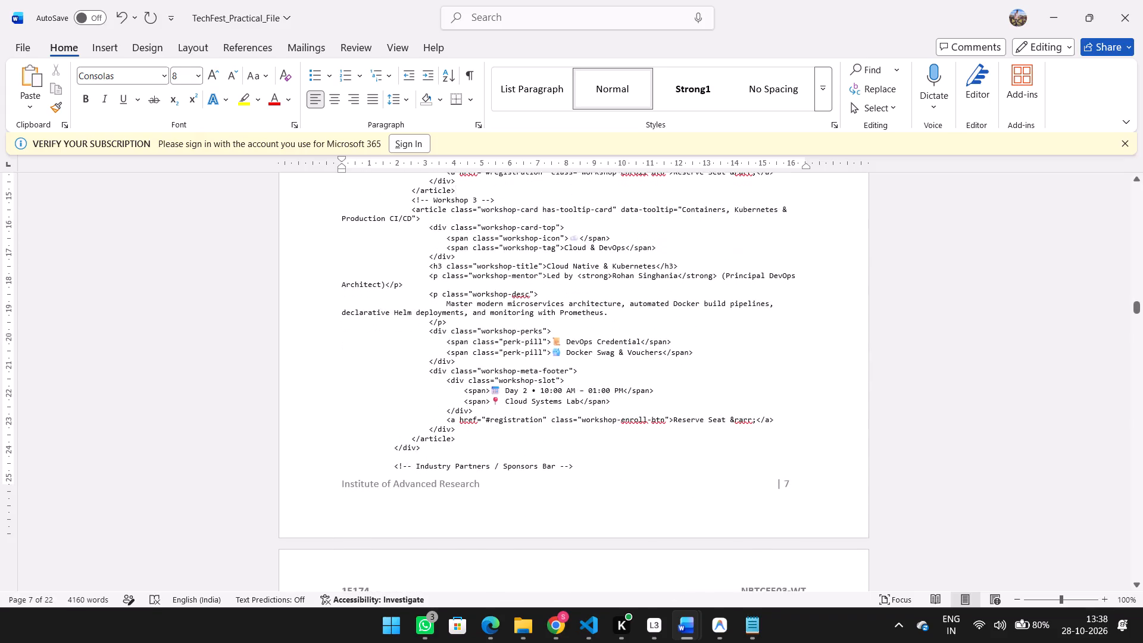
scroll(443, 411, down, 4)
click(400, 313)
key(BackSpace)
scroll(401, 314, down, 4)
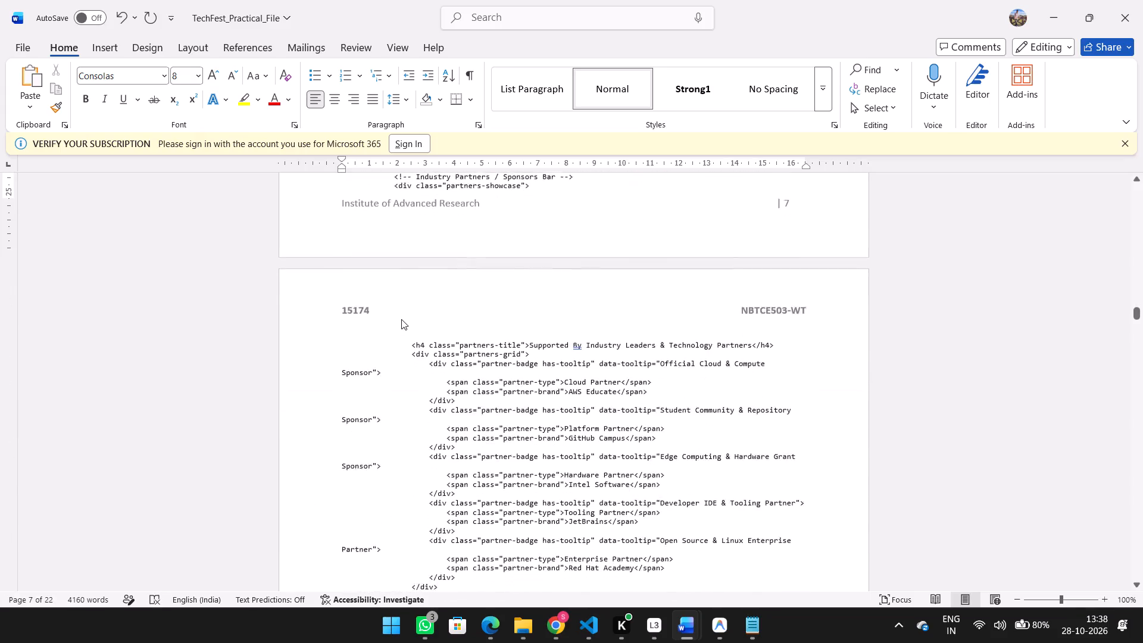
scroll(423, 351, down, 1)
scroll(432, 526, down, 2)
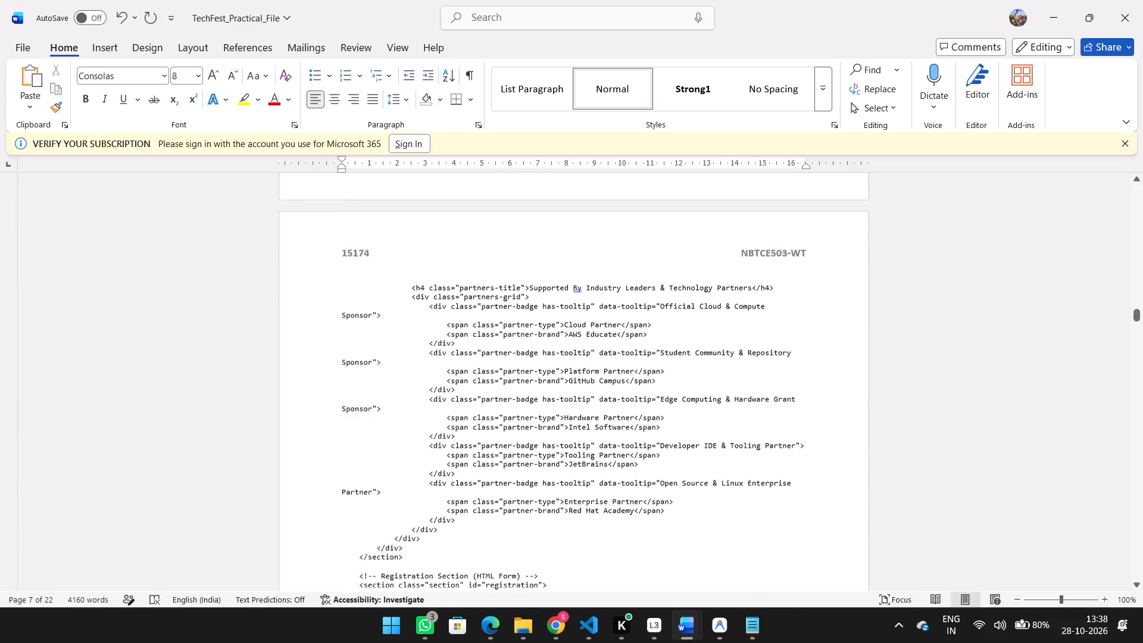
click(420, 507)
key(BackSpace)
Remove the blank line before the registration-form-wrapper div in the HTML listing.
scroll(420, 507, down, 4)
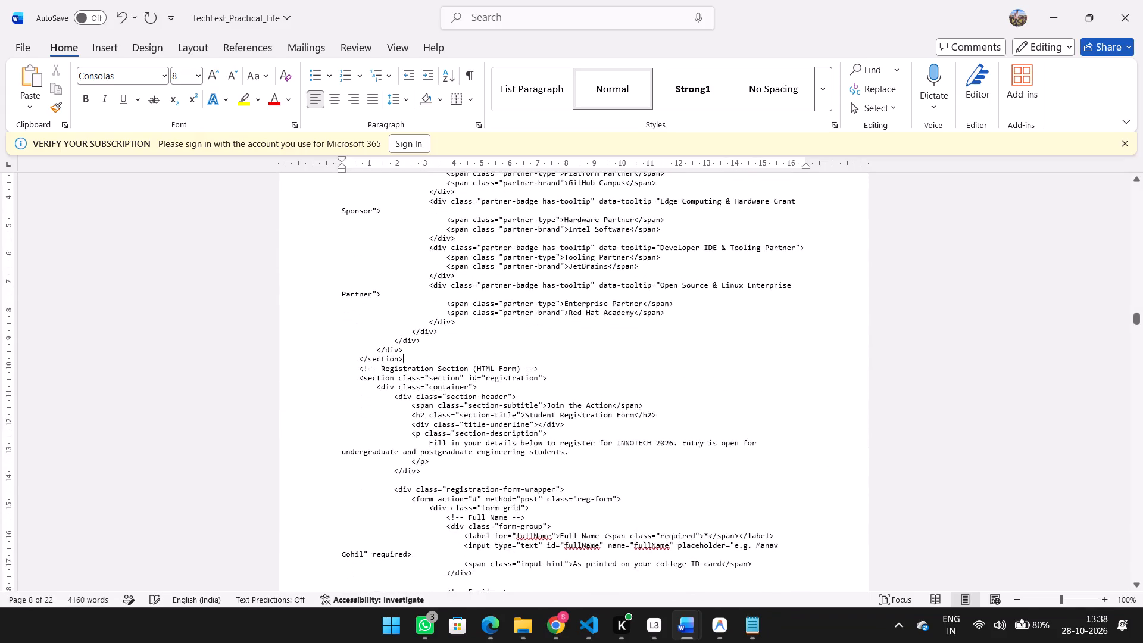
scroll(420, 507, down, 2)
click(410, 408)
key(BackSpace)
Remove the blank lines before the College Name, Phone and Email comments in the registration form code.
scroll(411, 408, down, 5)
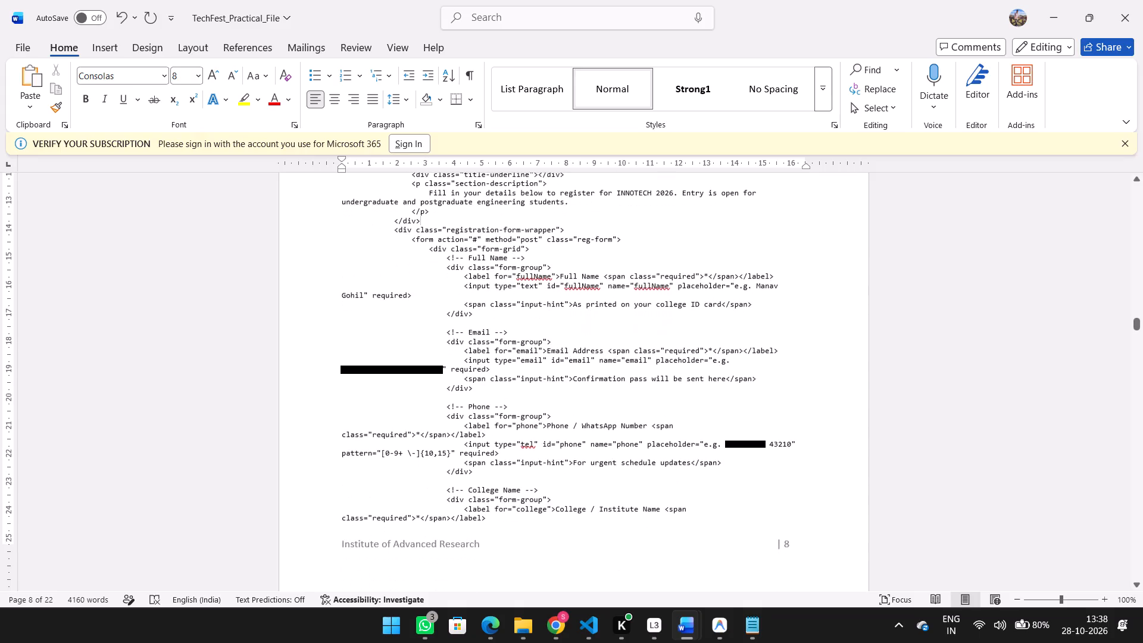
click(454, 479)
key(BackSpace)
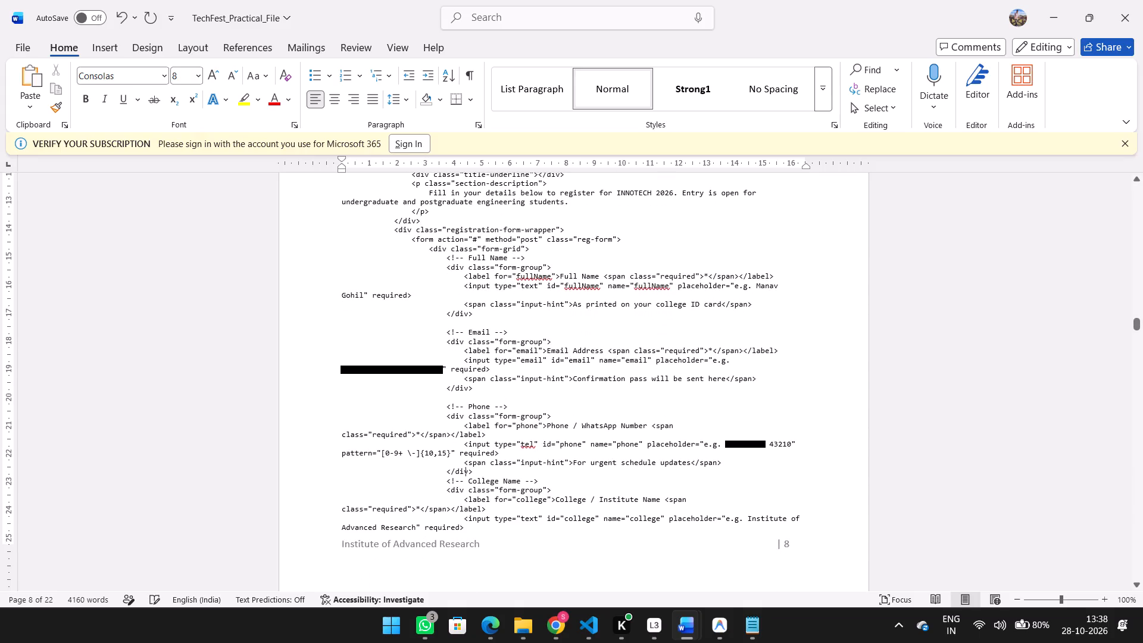
click(449, 394)
key(BackSpace)
click(435, 325)
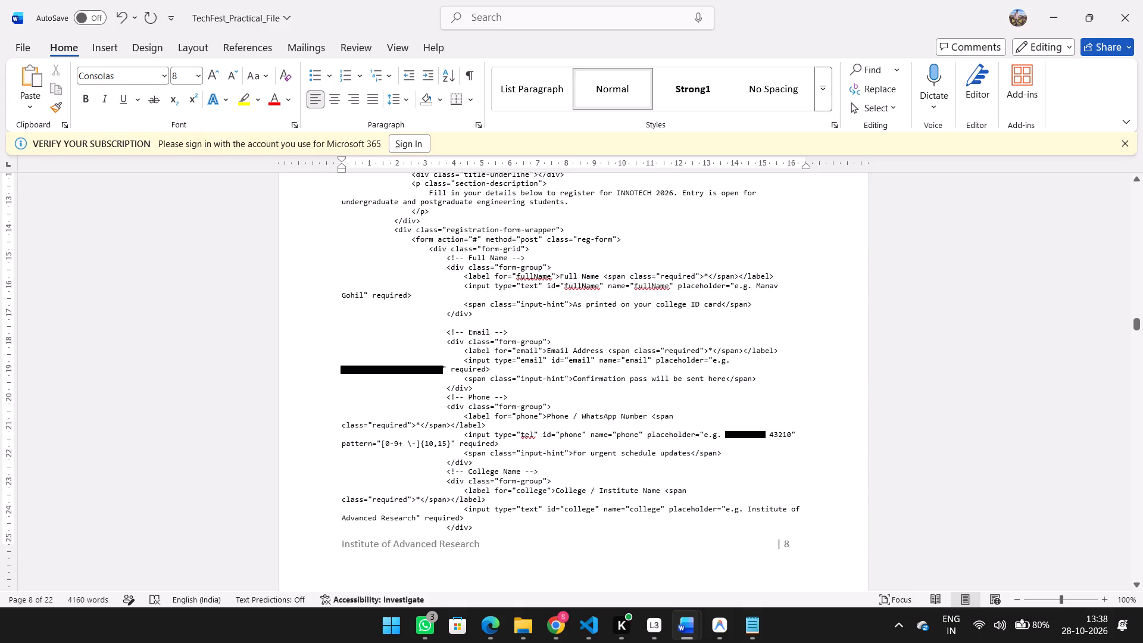
key(BackSpace)
Remove the blank lines before the Event Selection and Team Details comments in the registration form code.
scroll(437, 349, down, 7)
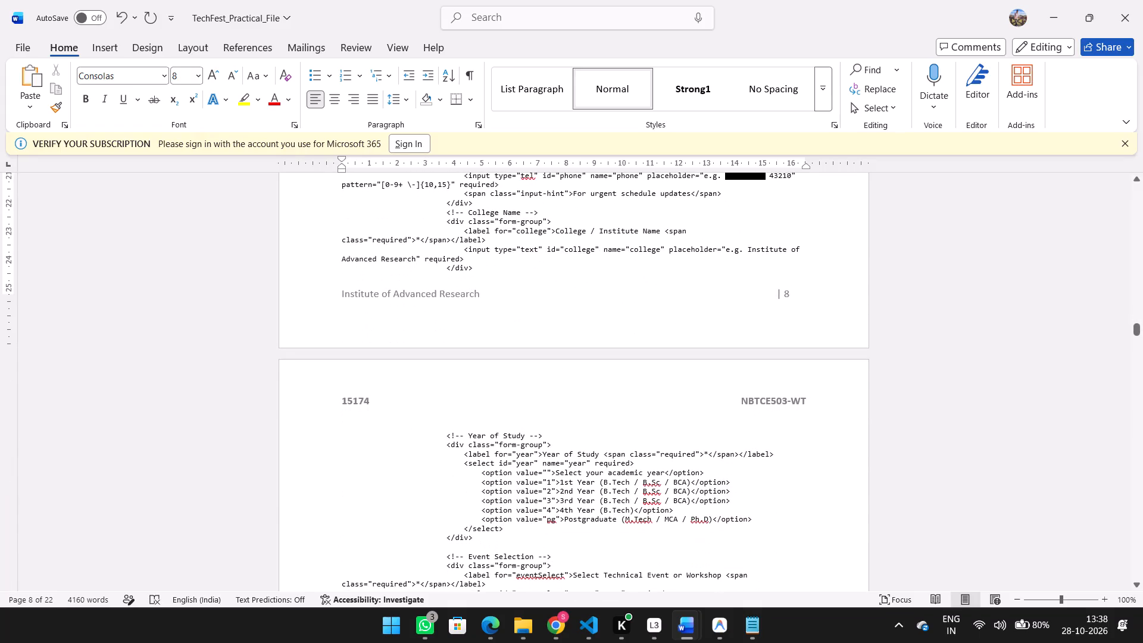
click(465, 427)
scroll(464, 426, down, 3)
click(455, 437)
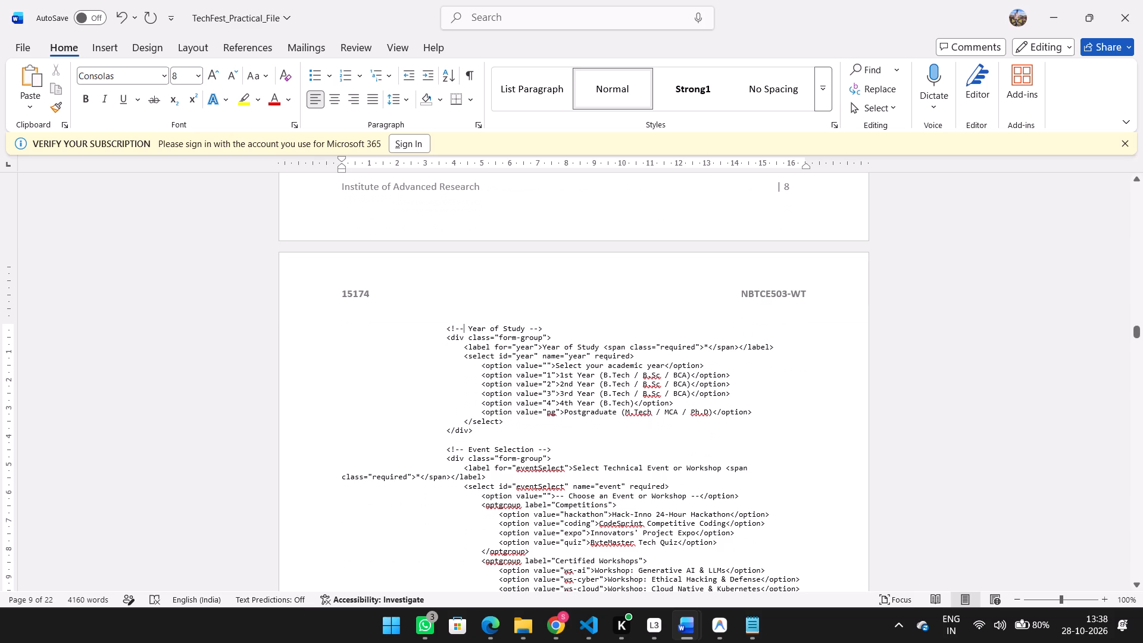
key(BackSpace)
scroll(455, 437, down, 5)
click(450, 445)
key(BackSpace)
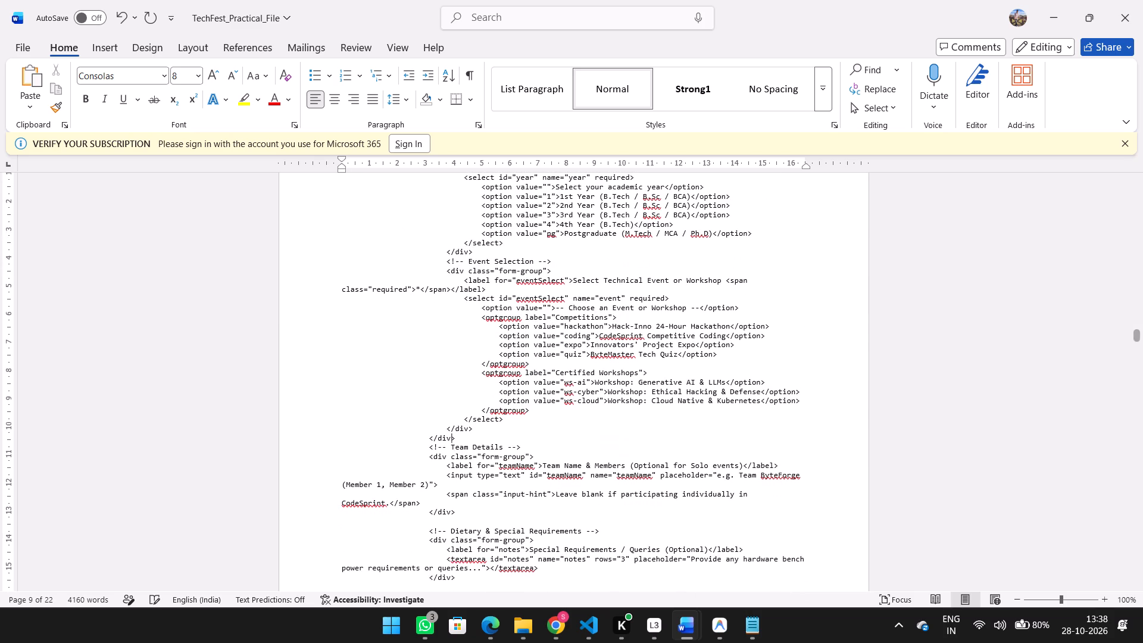
Remove the blank lines before the Dietary & Special Requirements comment and the form-actions and form-checkbox divs in the HTML listing.
scroll(450, 445, down, 3)
click(442, 420)
click(441, 420)
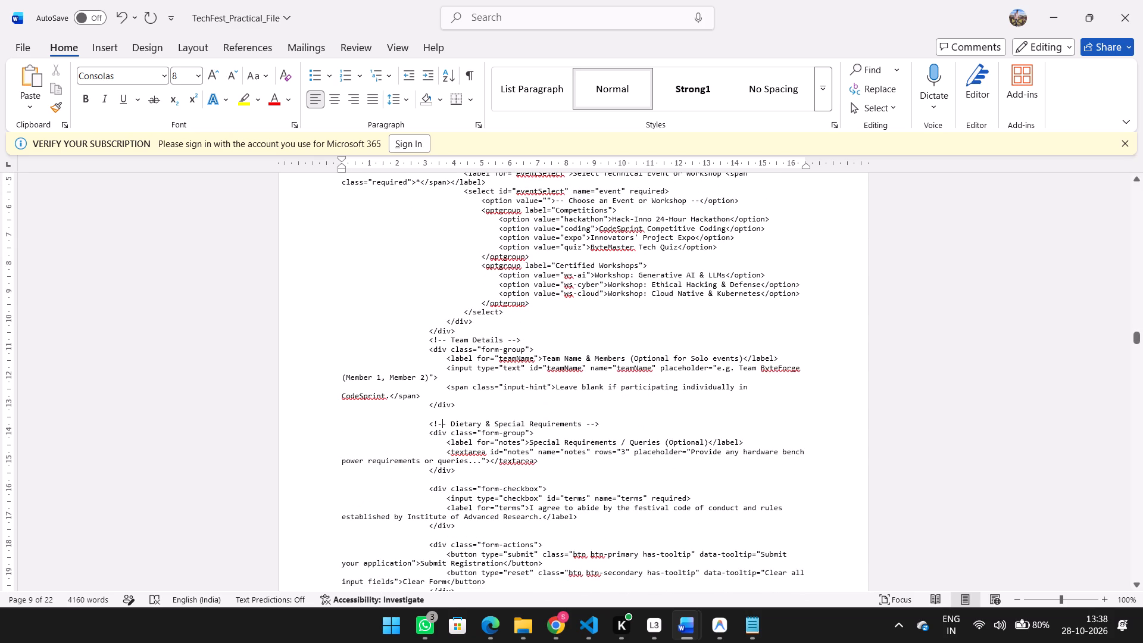
click(439, 415)
key(BackSpace)
scroll(439, 415, down, 3)
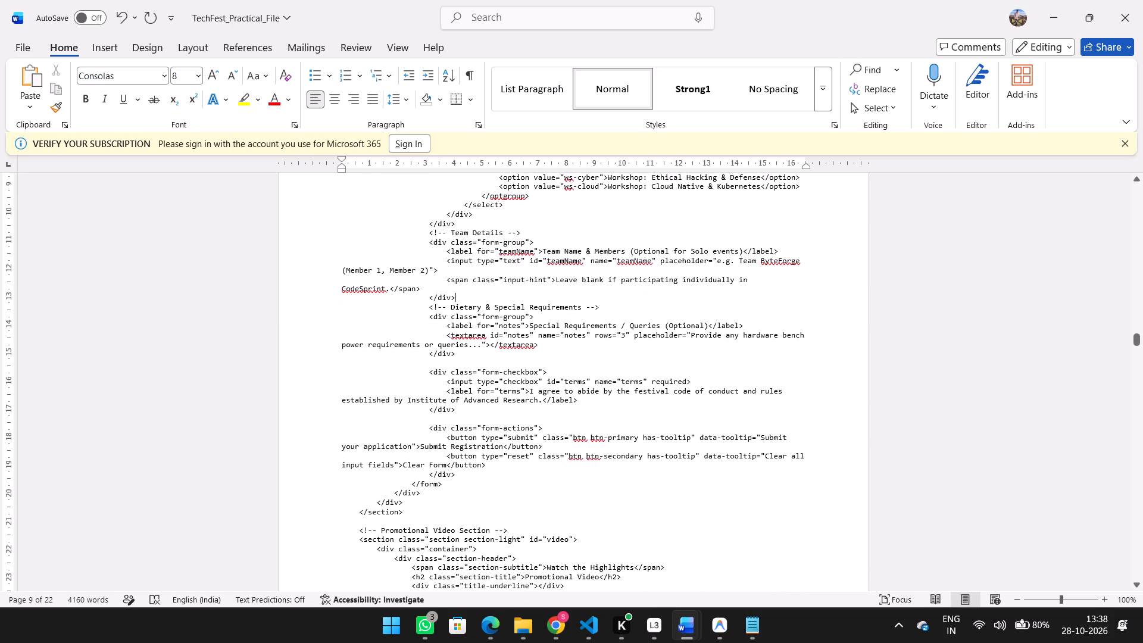
click(445, 417)
key(BackSpace)
click(444, 365)
key(BackSpace)
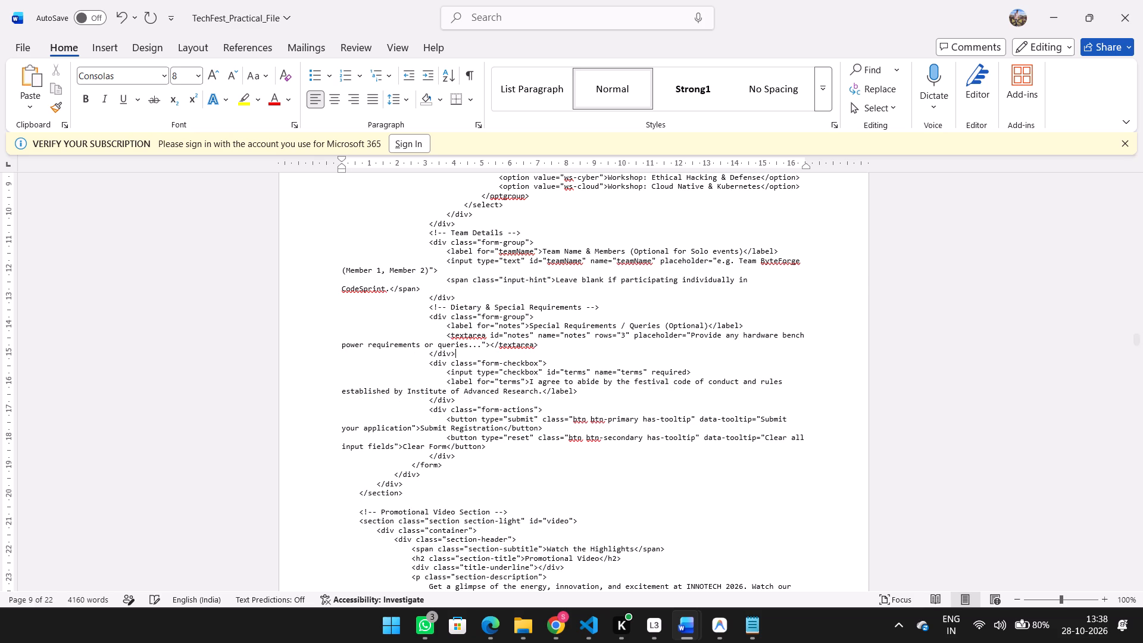
Remove the blank lines before the Promotional Video Section comment and the video-wrapper div in the HTML listing.
click(380, 500)
key(BackSpace)
scroll(380, 500, down, 5)
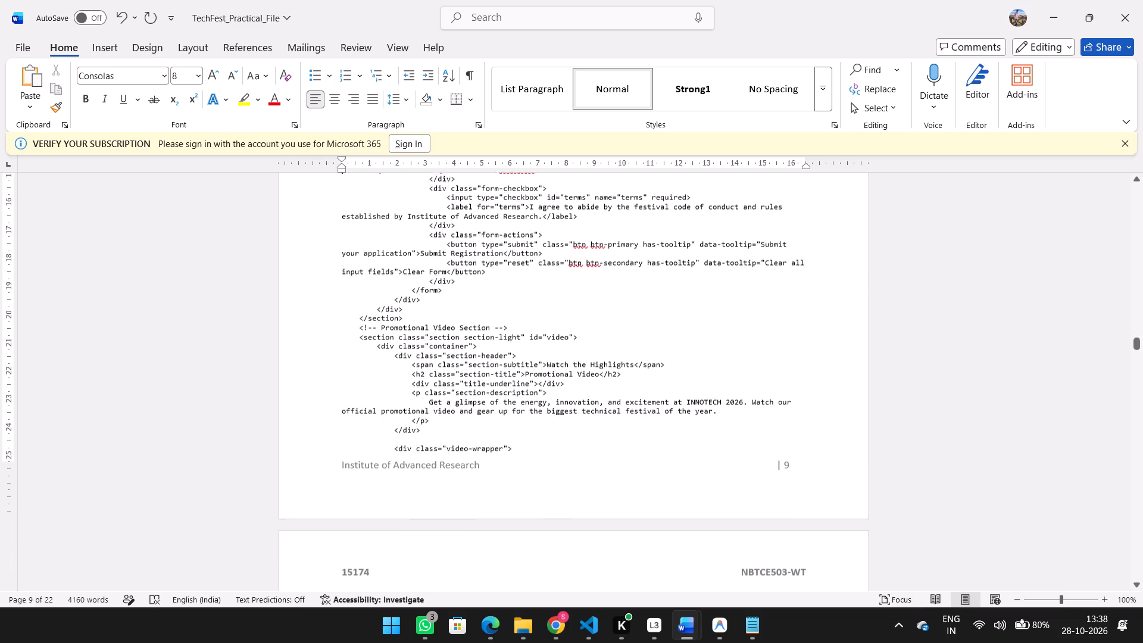
scroll(380, 500, down, 5)
click(432, 250)
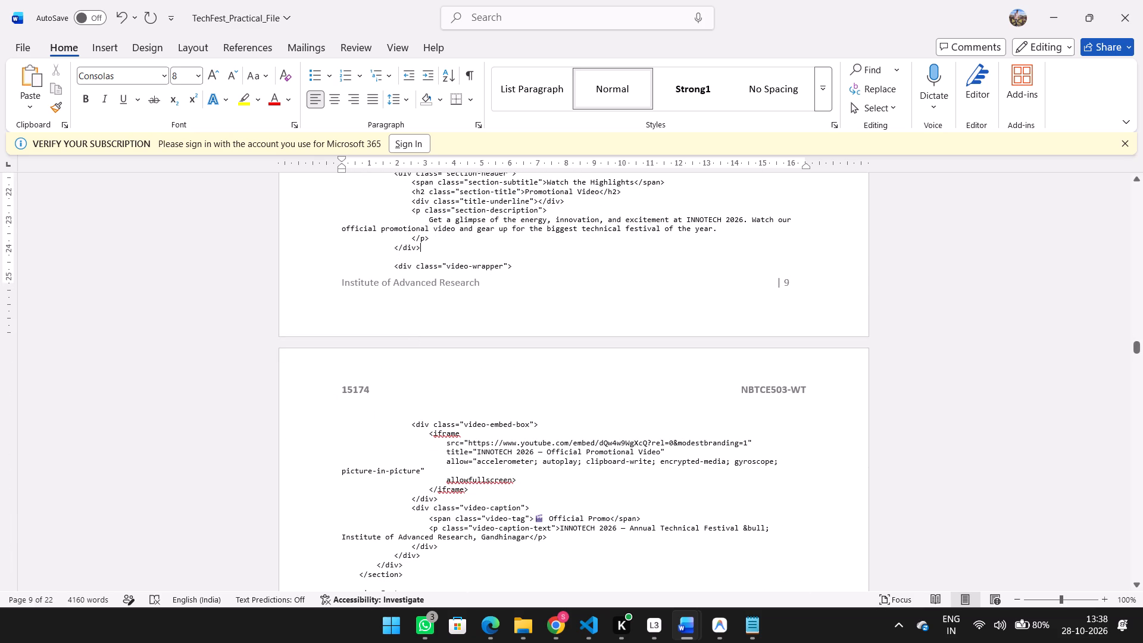
click(419, 256)
key(BackSpace)
Remove the blank lines before the Footer and Quick Links Column comments in the HTML listing.
scroll(423, 518, down, 2)
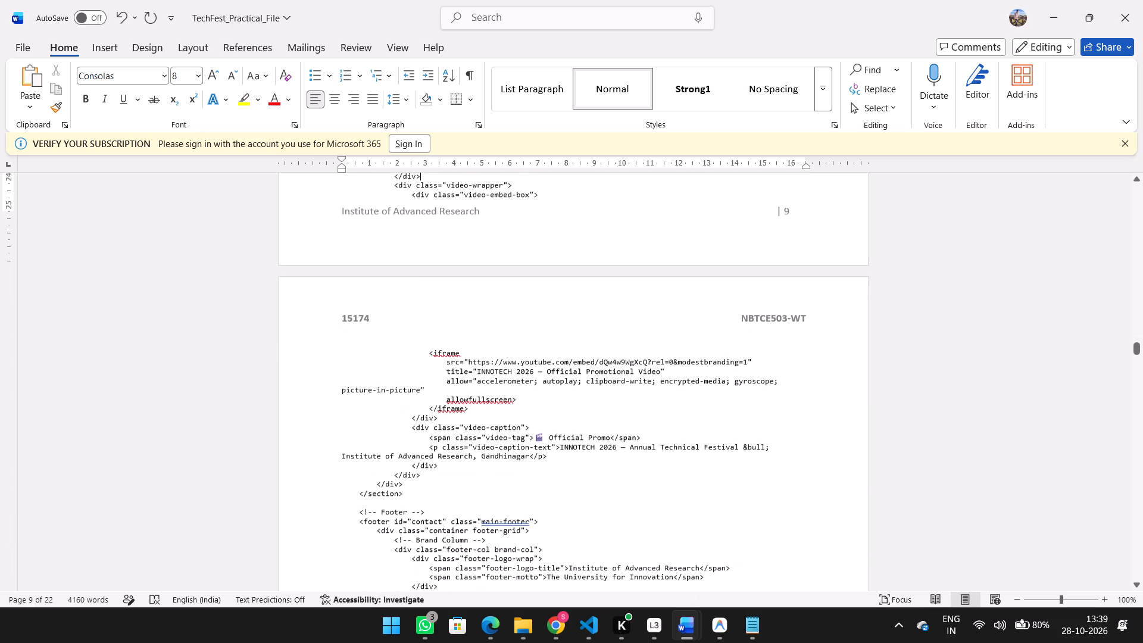
click(389, 500)
key(BackSpace)
scroll(389, 500, down, 5)
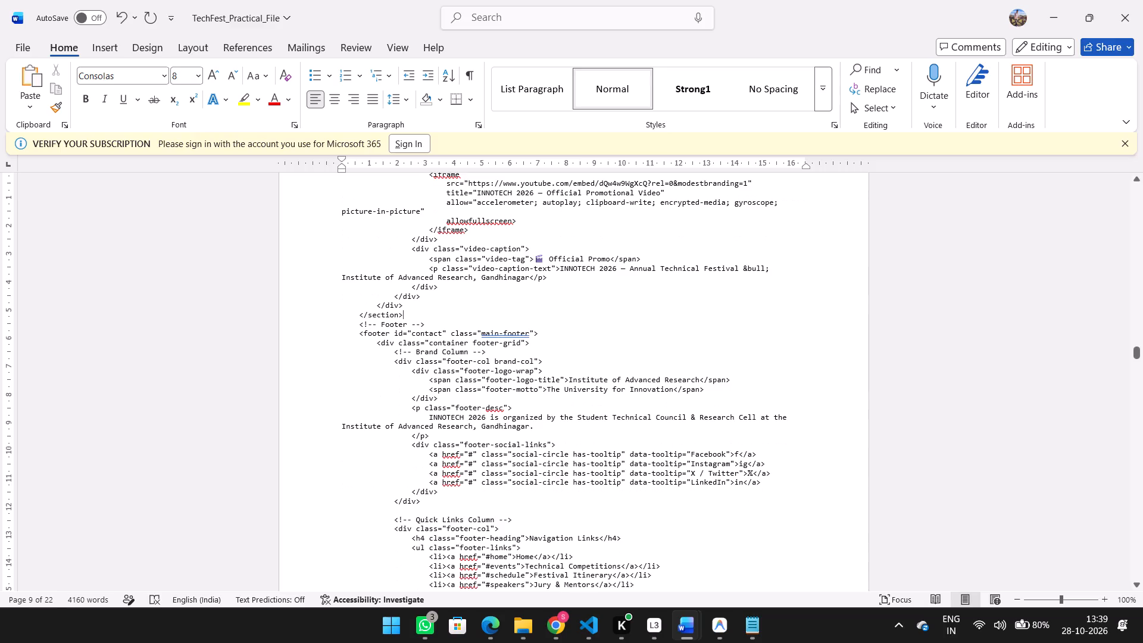
click(394, 511)
key(BackSpace)
Remove the blank lines before the Events Column and Contact Information Column comments in the footer code.
scroll(394, 511, down, 4)
click(413, 480)
key(BackSpace)
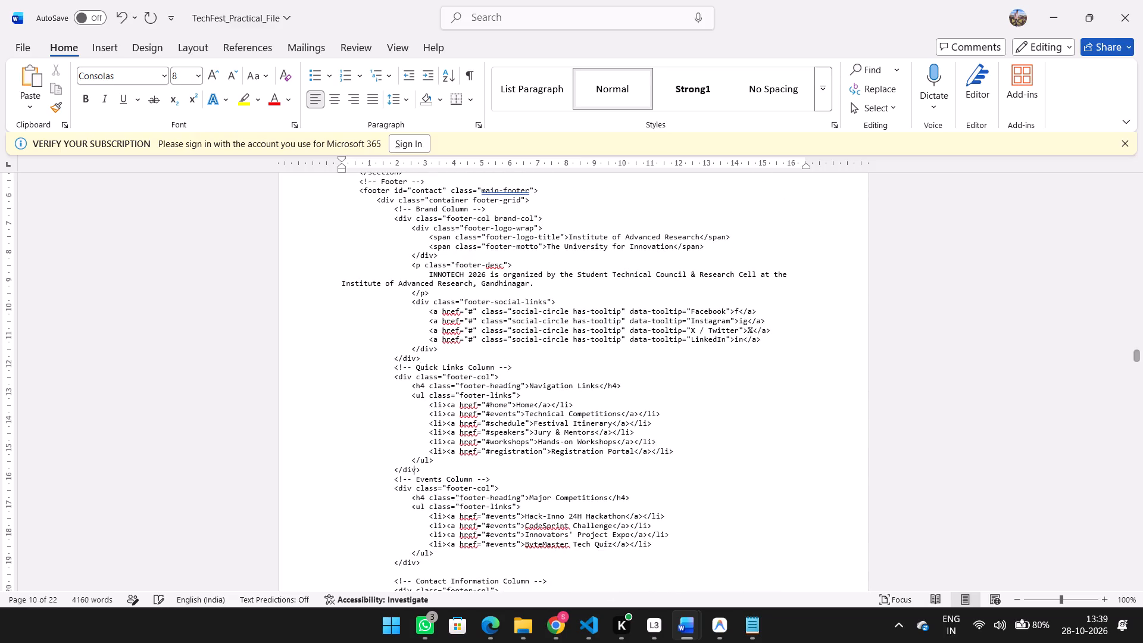
scroll(413, 480, down, 3)
click(407, 462)
key(BackSpace)
Remove the blank lines before the footer-bottom div and the closing body tag in the HTML listing.
scroll(407, 469, down, 3)
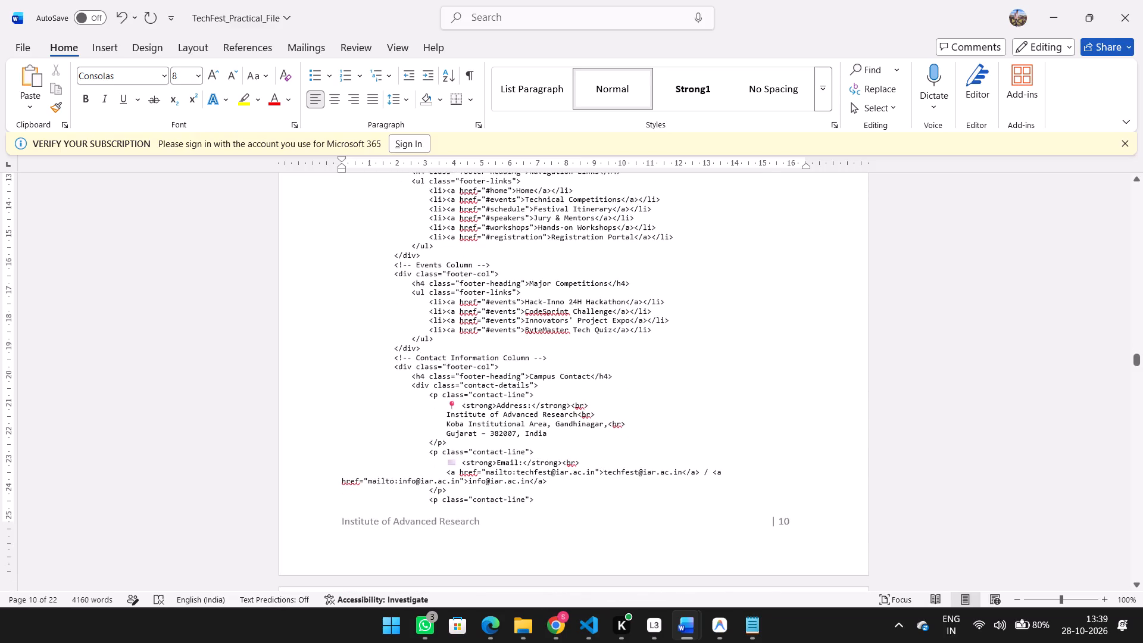
scroll(422, 473, down, 5)
click(422, 536)
key(BackSpace)
scroll(421, 536, down, 4)
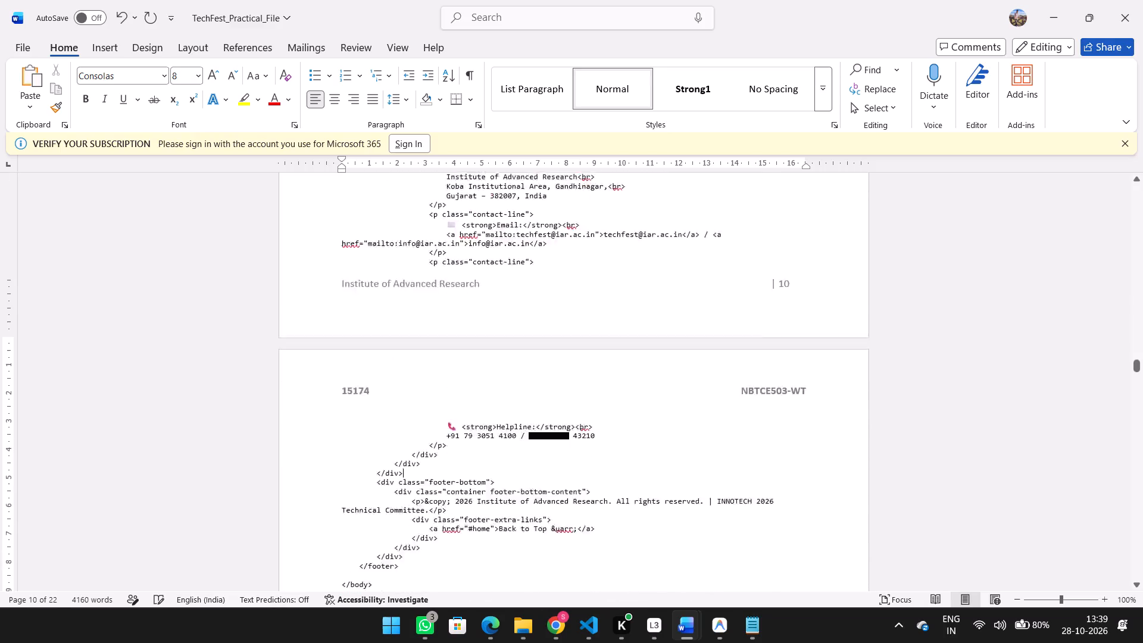
click(407, 495)
key(BackSpace)
Remove the extra blank lines between the closing html tag and the style.css heading.
scroll(407, 495, down, 1)
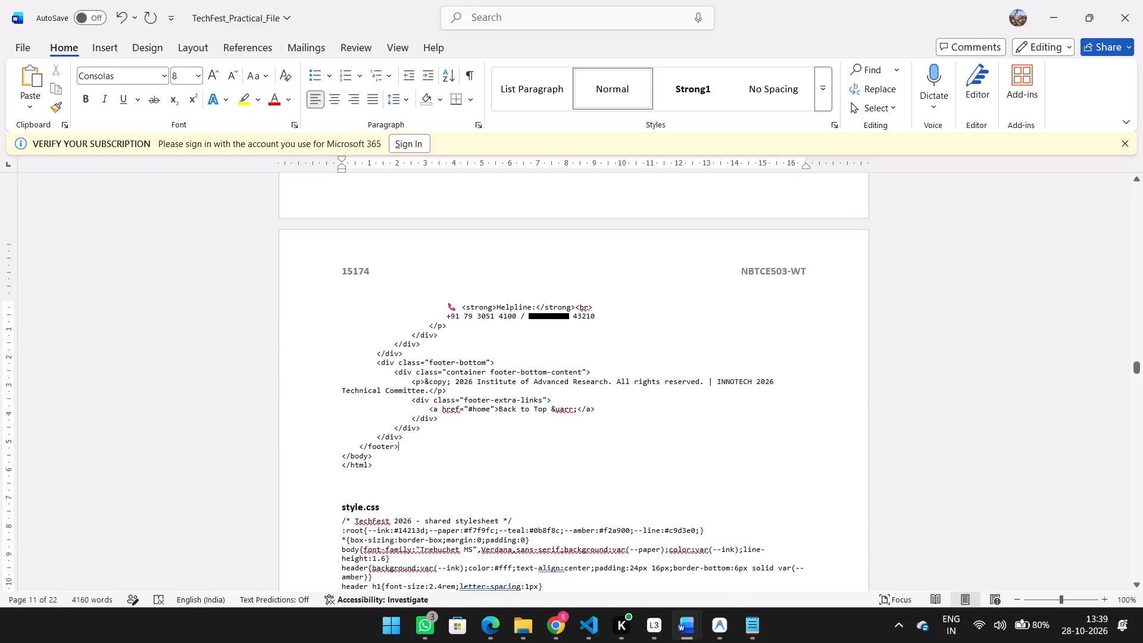
click(373, 494)
click(360, 486)
key(BackSpace)
key(BackSpace)
key(BackSpace)
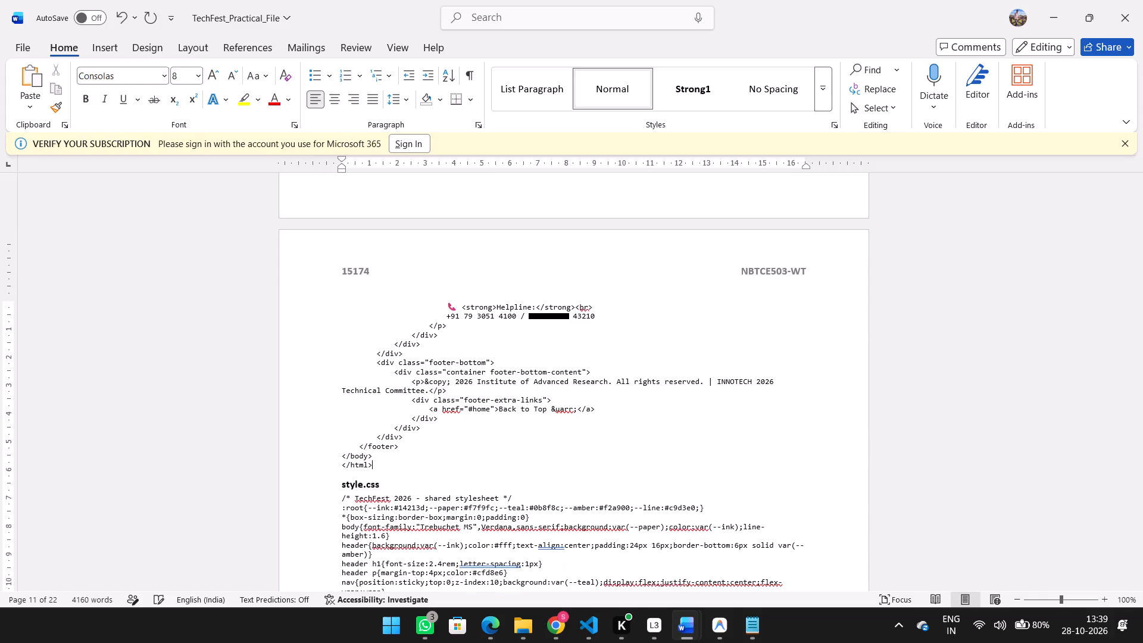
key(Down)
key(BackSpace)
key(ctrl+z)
Rebreak the lines before the style.css heading so it sits one blank line below the closing html tag.
key(Up)
key(Left)
key(Left)
key(Left)
key(Left)
key(Left)
key(Left)
key(Left)
key(Down)
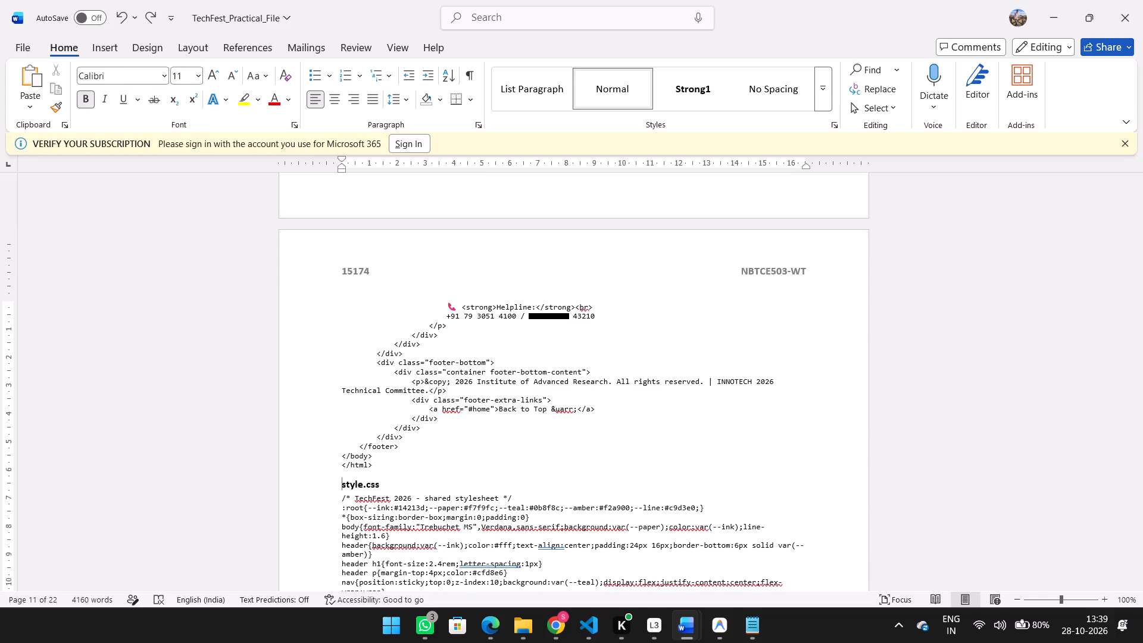
key(BackSpace)
key(Return)
key(Return)
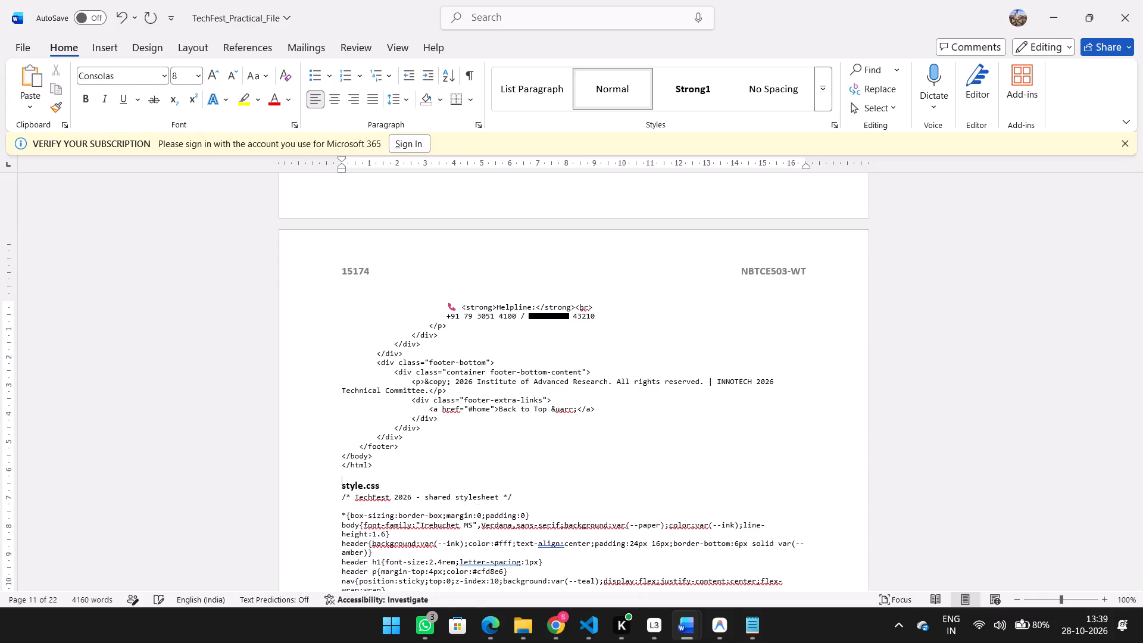
Switch to Visual Studio Code, open 1.css from the PS-1 folder and copy its entire code.
scroll(360, 486, down, 5)
key(alt+Tab)
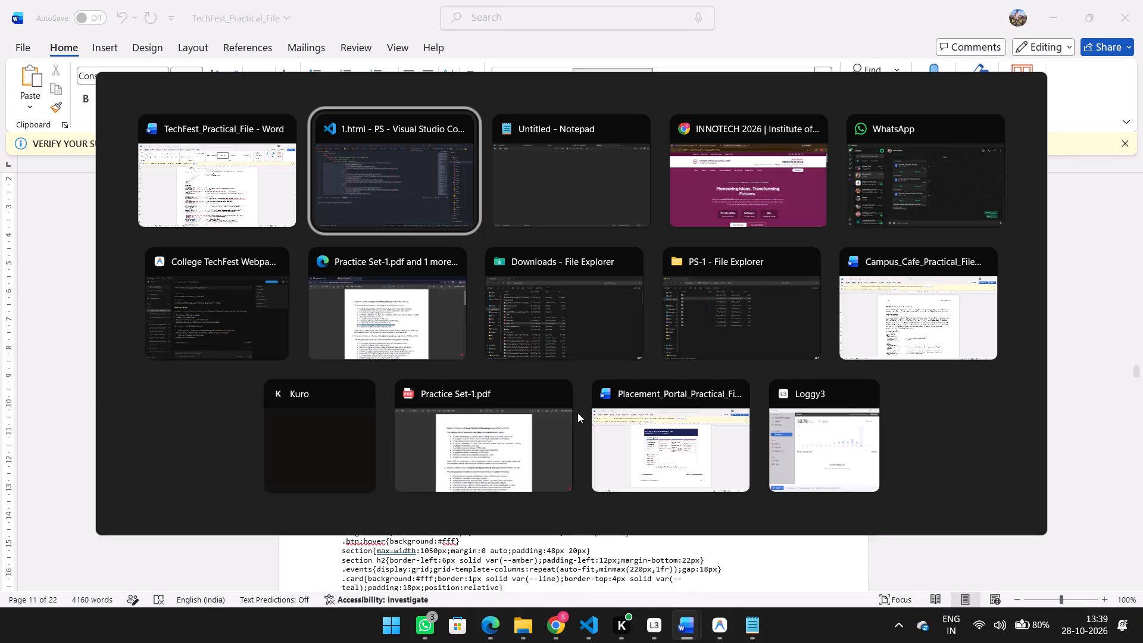
click(1012, 119)
click(841, 154)
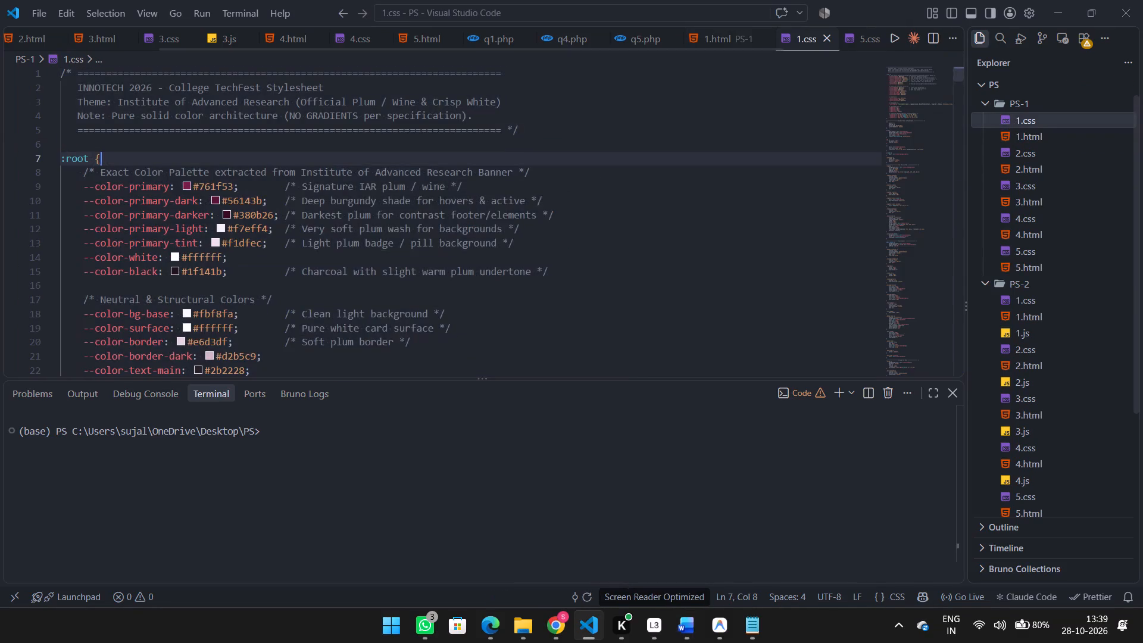
key(ctrl+a)
key(ctrl+c)
key(ctrl+c)
key(ctrl+c)
key(ctrl+c)
Switch to Notepad and replace all of the scratch text with the copied 1.css code.
key(alt+Tab)
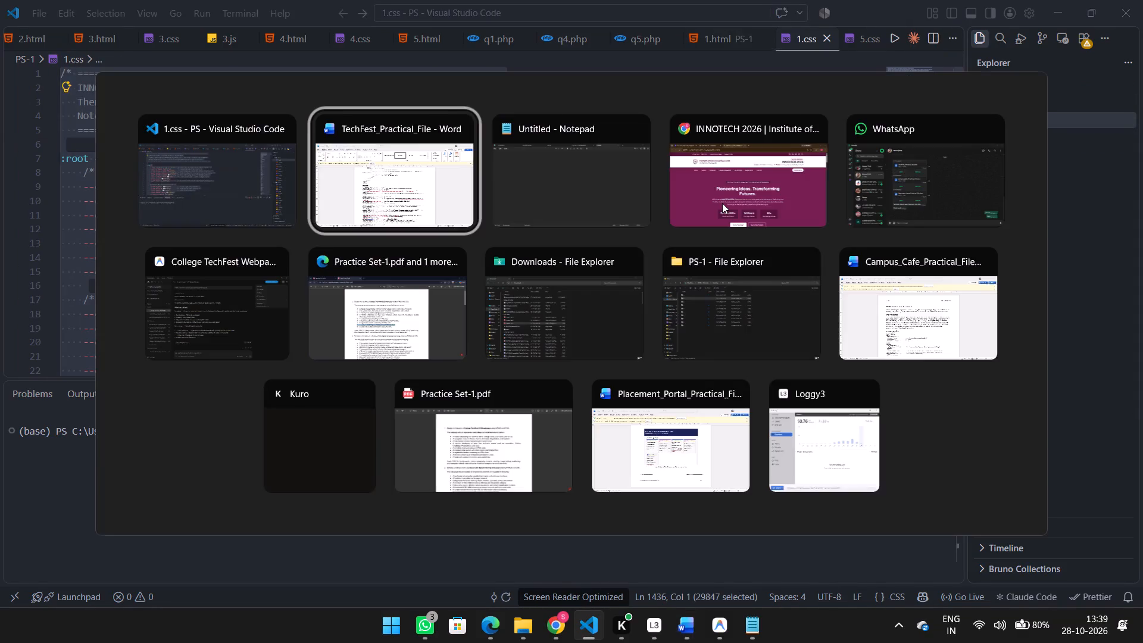
key(alt+Tab)
click(610, 235)
key(ctrl+a)
key(ctrl+v)
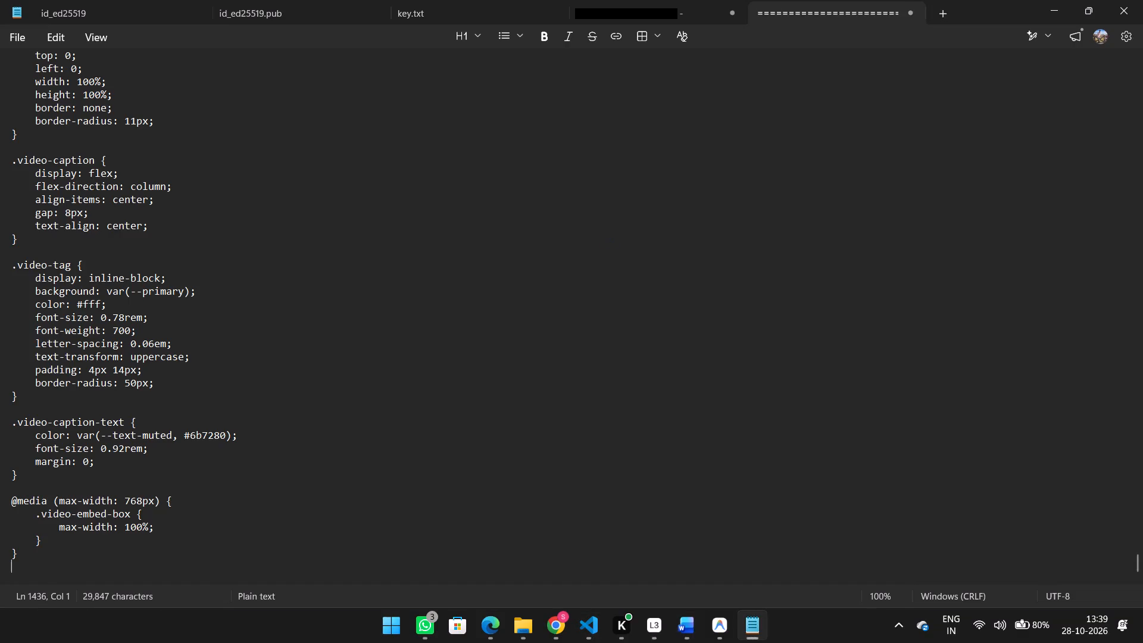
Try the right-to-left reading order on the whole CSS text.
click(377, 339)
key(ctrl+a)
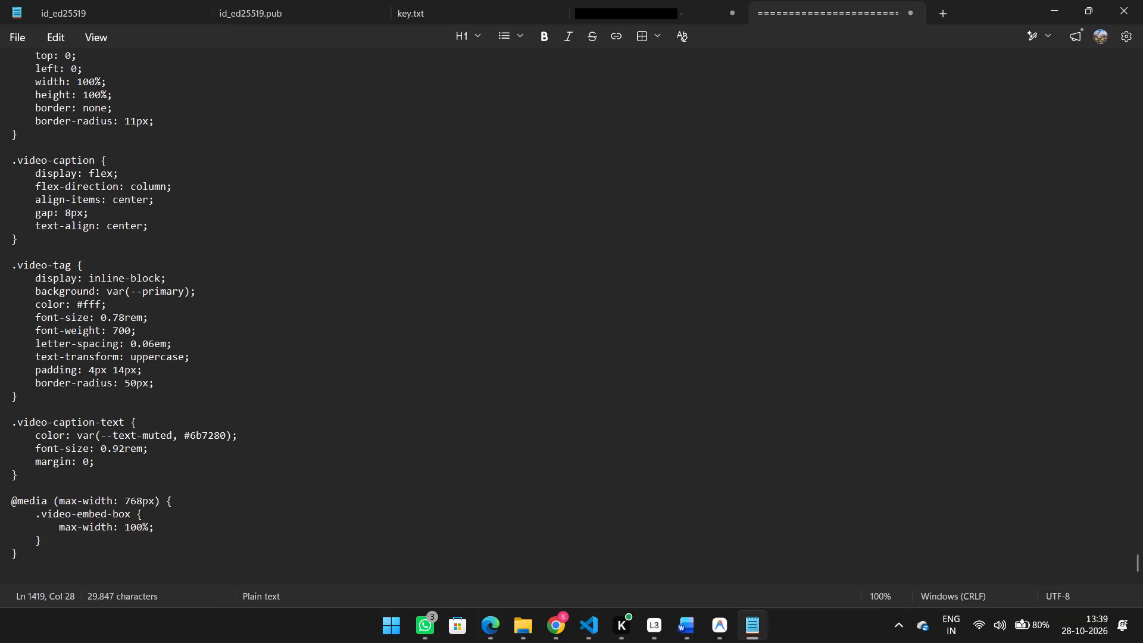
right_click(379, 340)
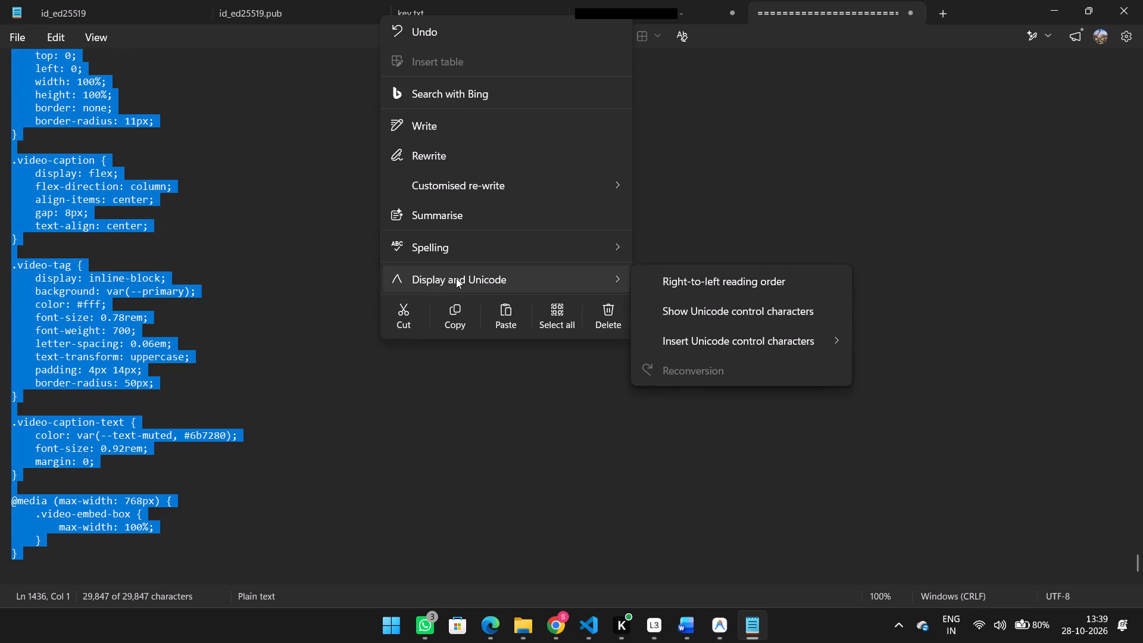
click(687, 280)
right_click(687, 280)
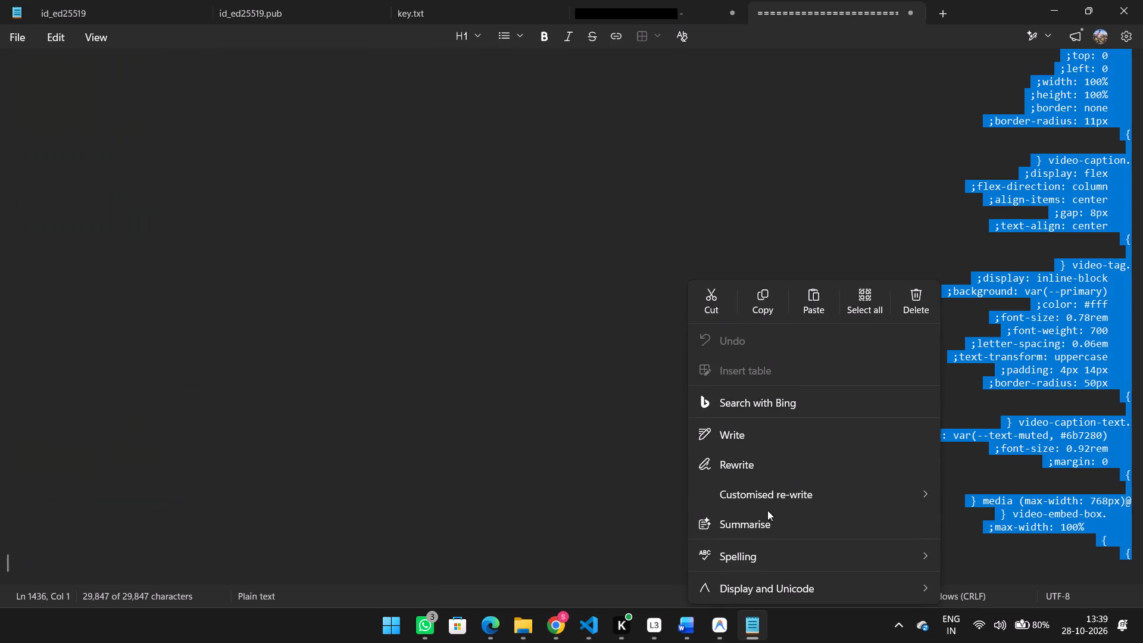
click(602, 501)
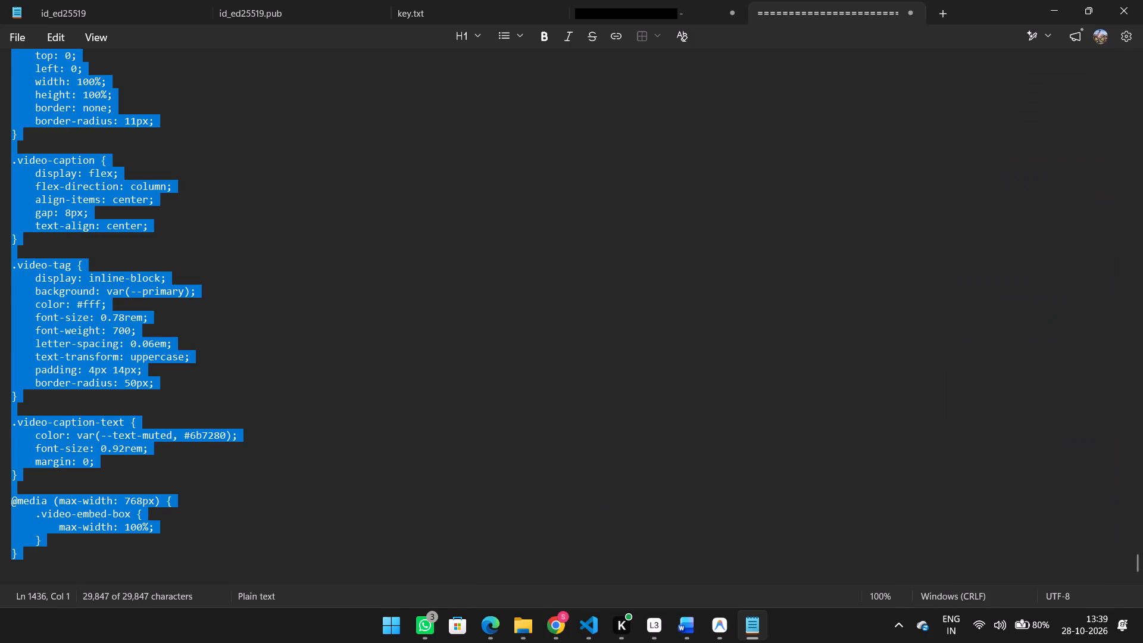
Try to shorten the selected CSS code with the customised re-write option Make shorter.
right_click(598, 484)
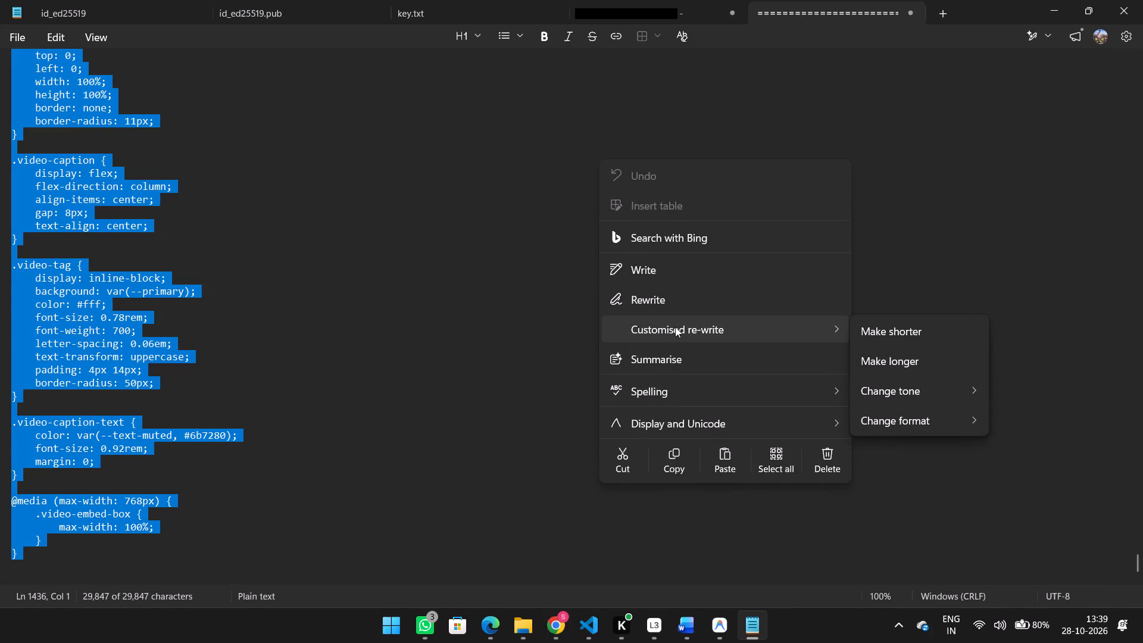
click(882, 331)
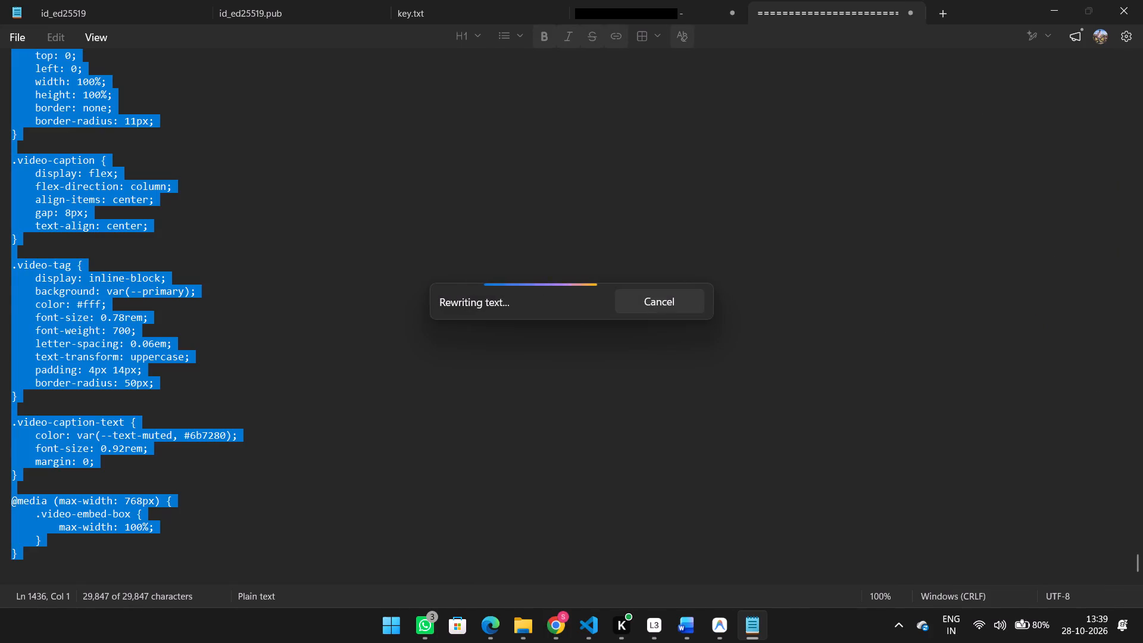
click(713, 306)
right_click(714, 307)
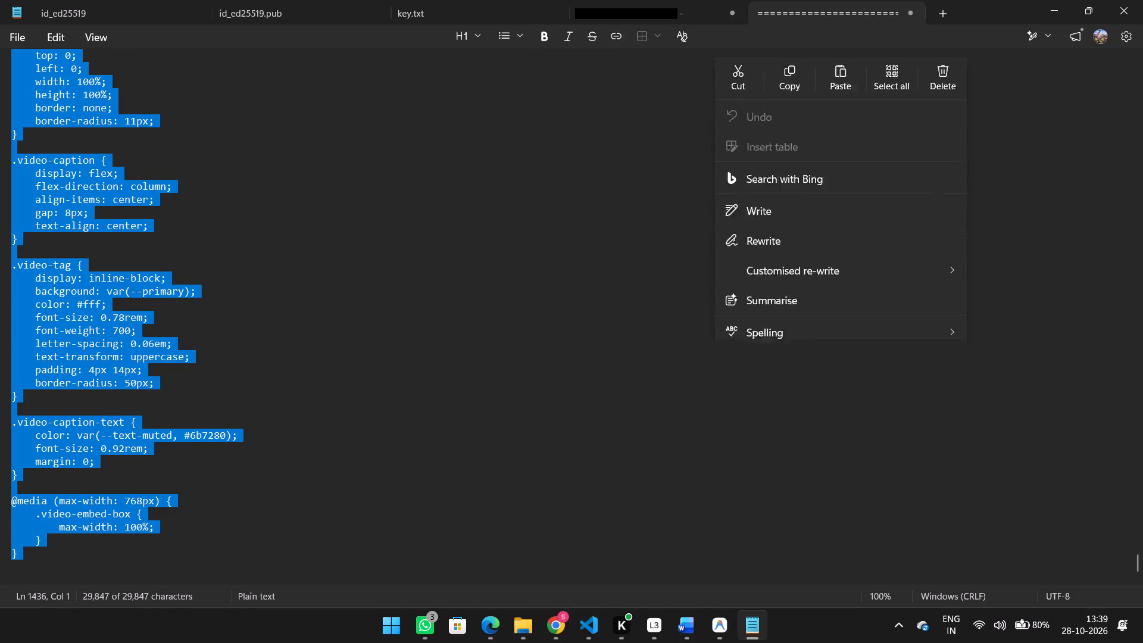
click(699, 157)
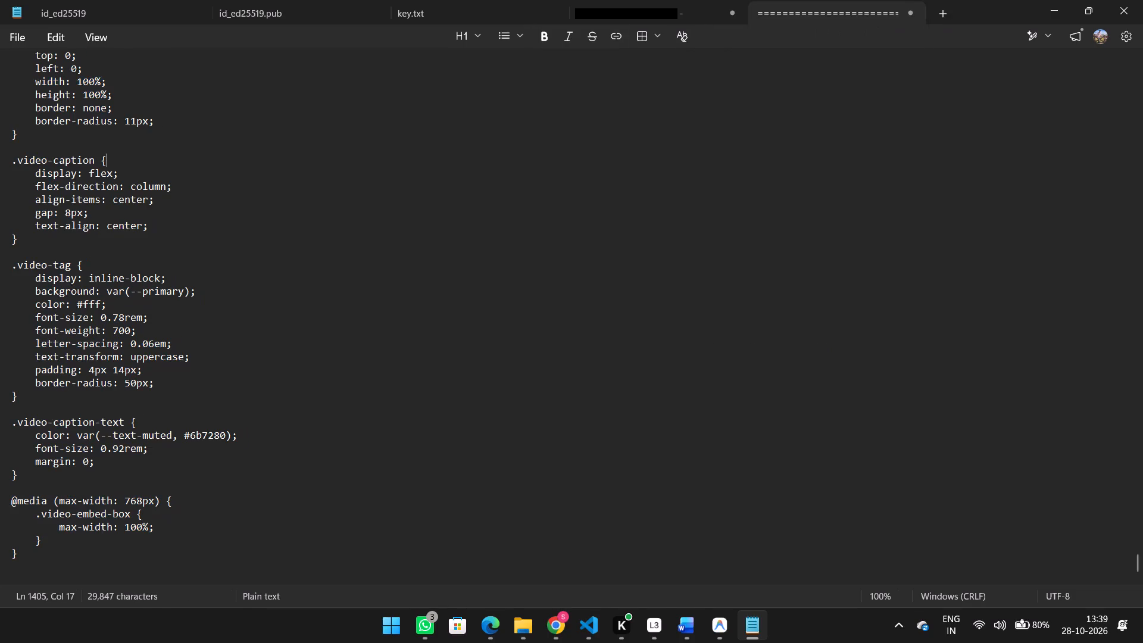
Look over the CSS code in Notepad and switch to Word to examine the existing style.css listing through to the Output heading.
scroll(220, 299, up, 20)
scroll(220, 299, up, 20)
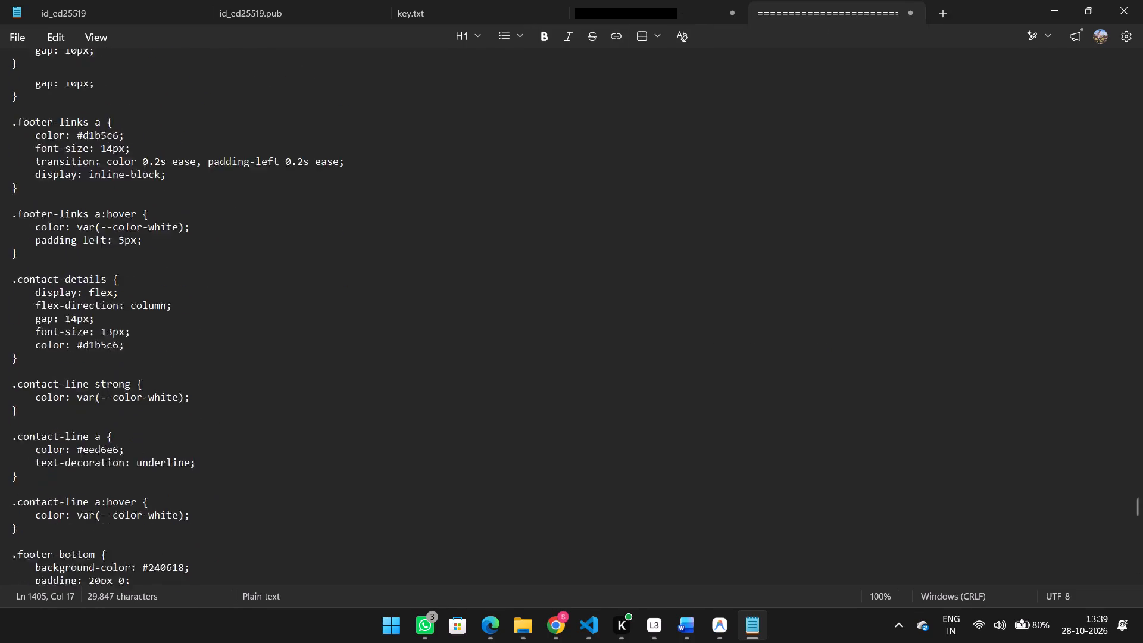
scroll(220, 299, up, 20)
scroll(220, 299, up, 20)
scroll(220, 299, up, 18)
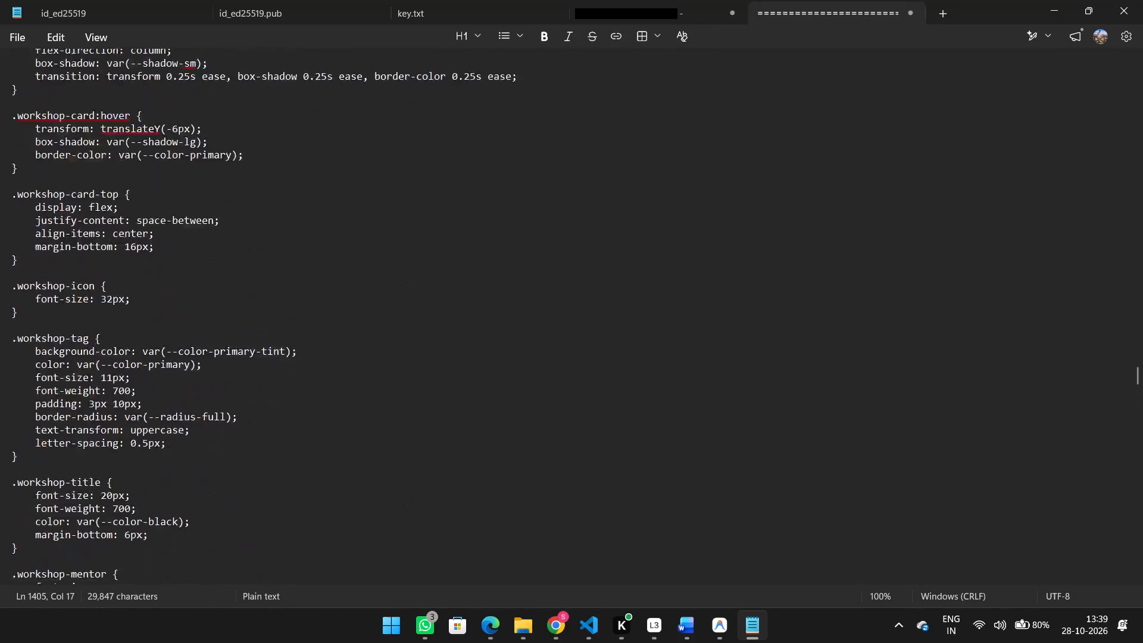
scroll(220, 299, up, 20)
scroll(220, 299, up, 20)
scroll(220, 299, up, 7)
key(alt+Tab)
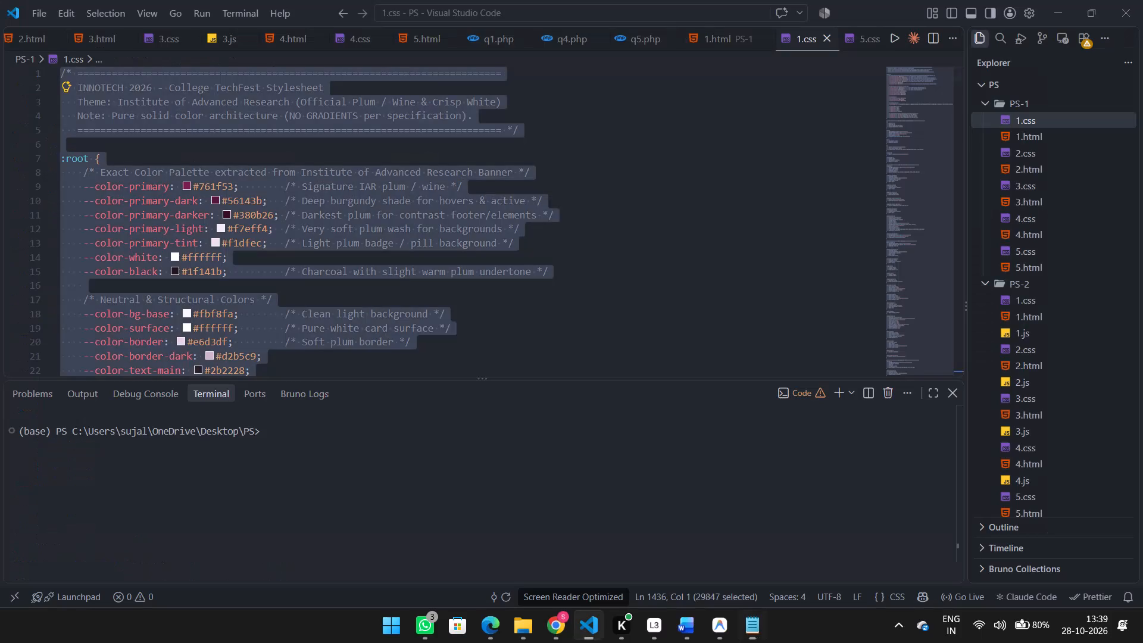
key(alt+Tab)
key(alt+Tab)
scroll(463, 302, down, 4)
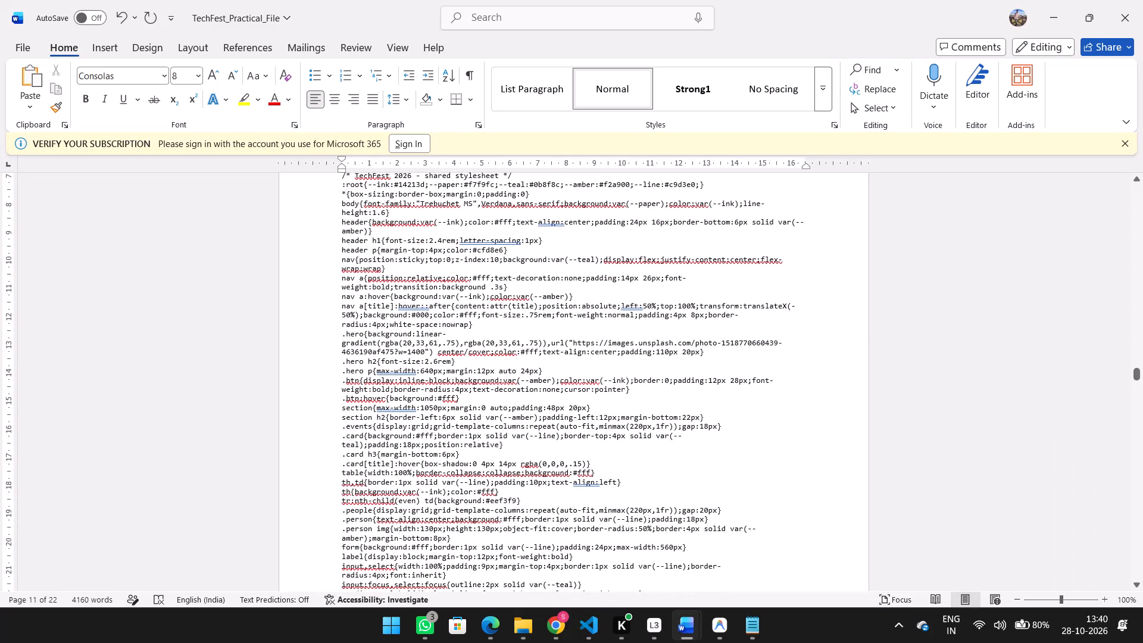
scroll(489, 338, down, 13)
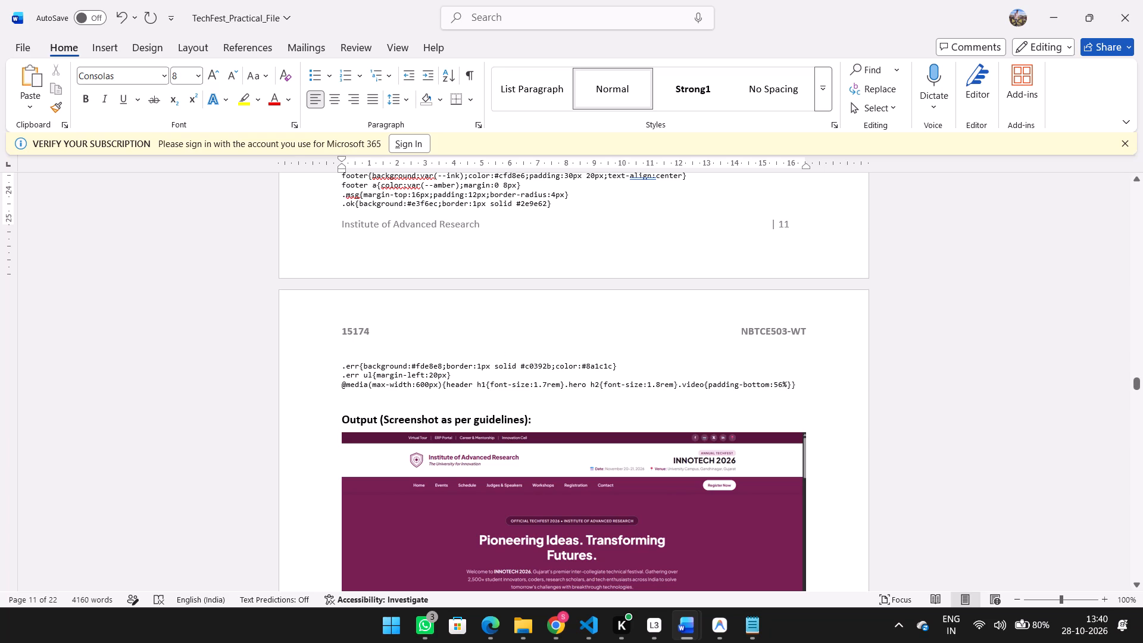
Return to Notepad and look through the 1.css code, including its opening comment and root variables.
key(alt+Tab)
key(alt+Tab)
key(alt+Tab)
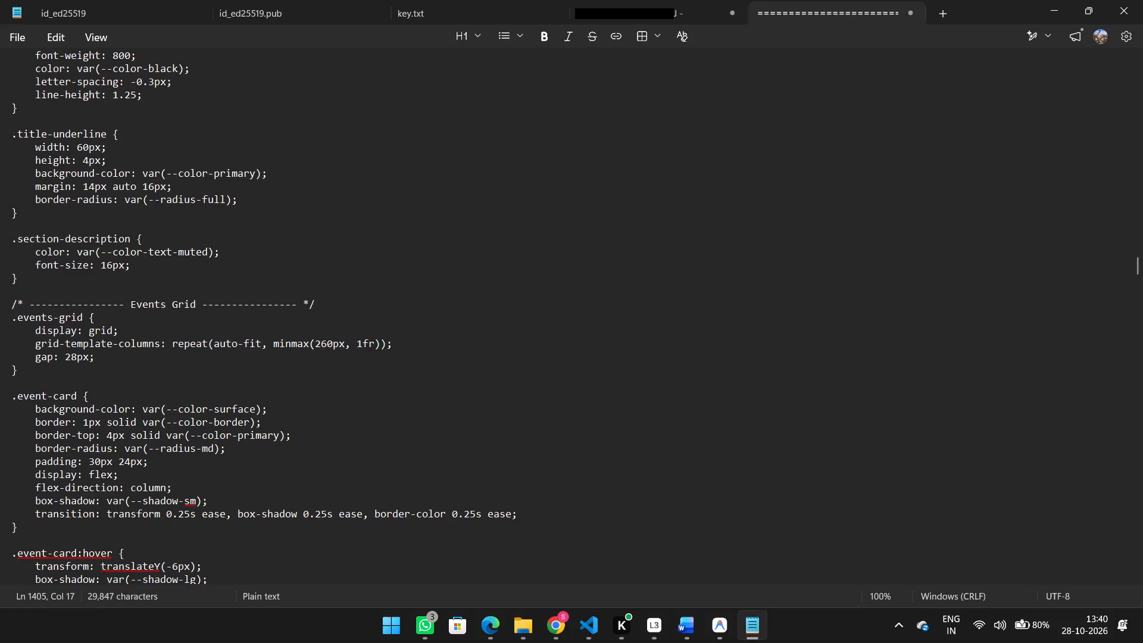
scroll(235, 390, down, 5)
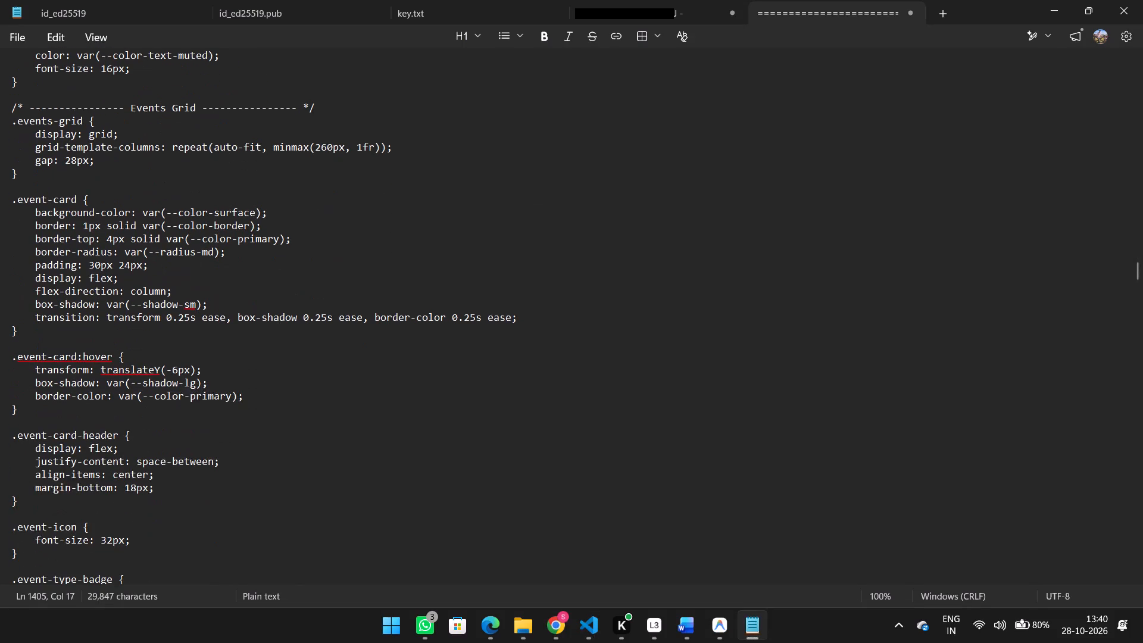
scroll(235, 390, down, 18)
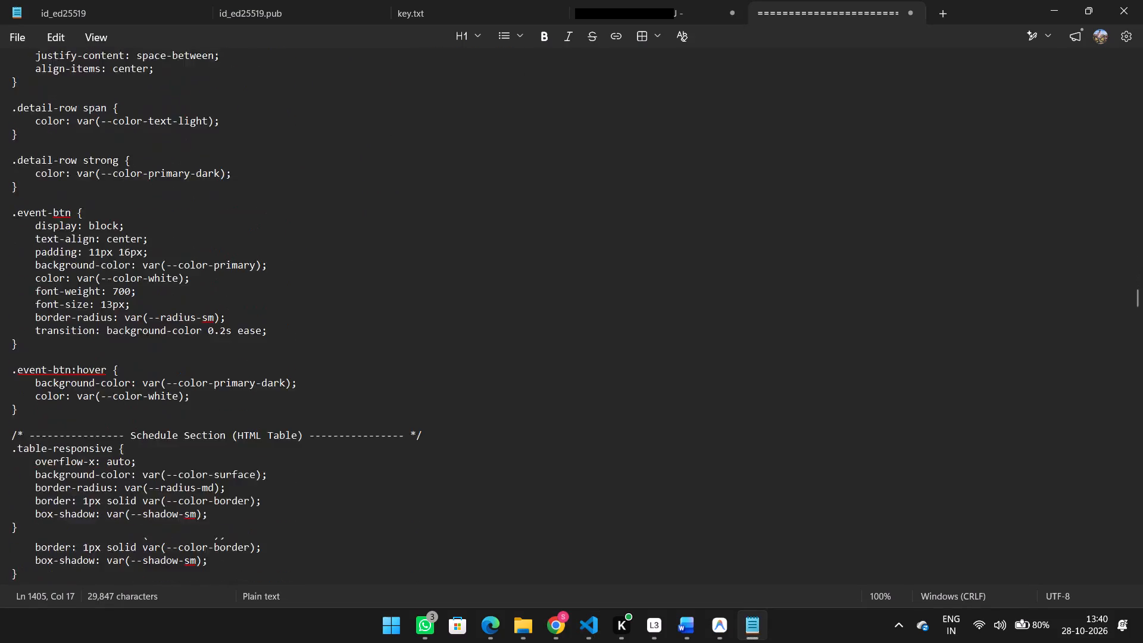
scroll(235, 390, down, 17)
scroll(235, 391, down, 13)
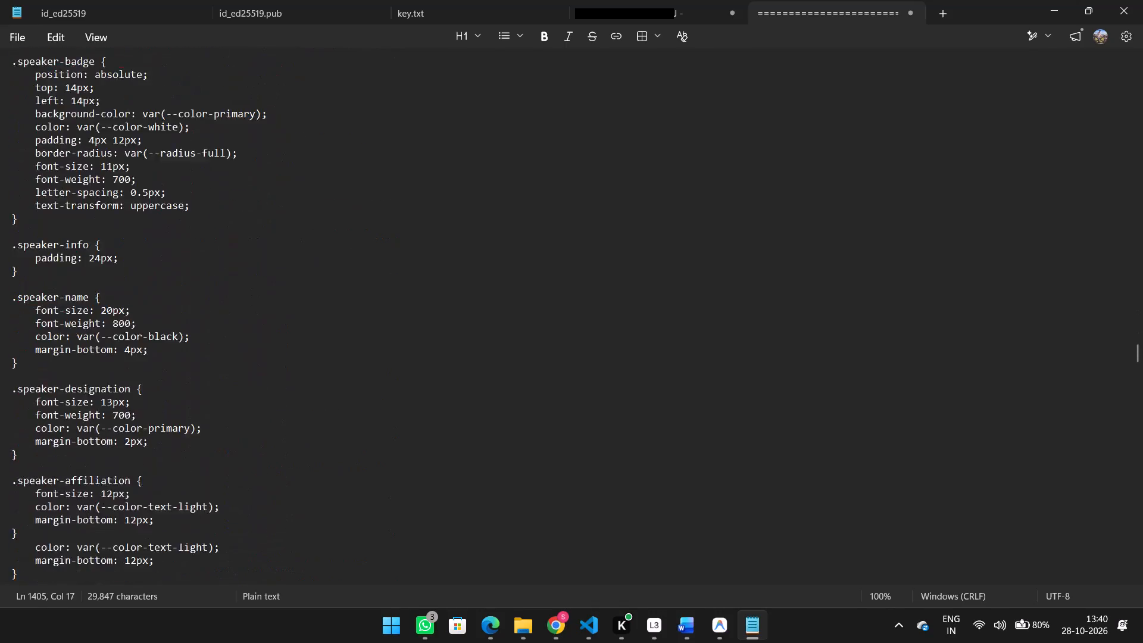
scroll(235, 391, down, 9)
drag(1141, 381, 1141, 227)
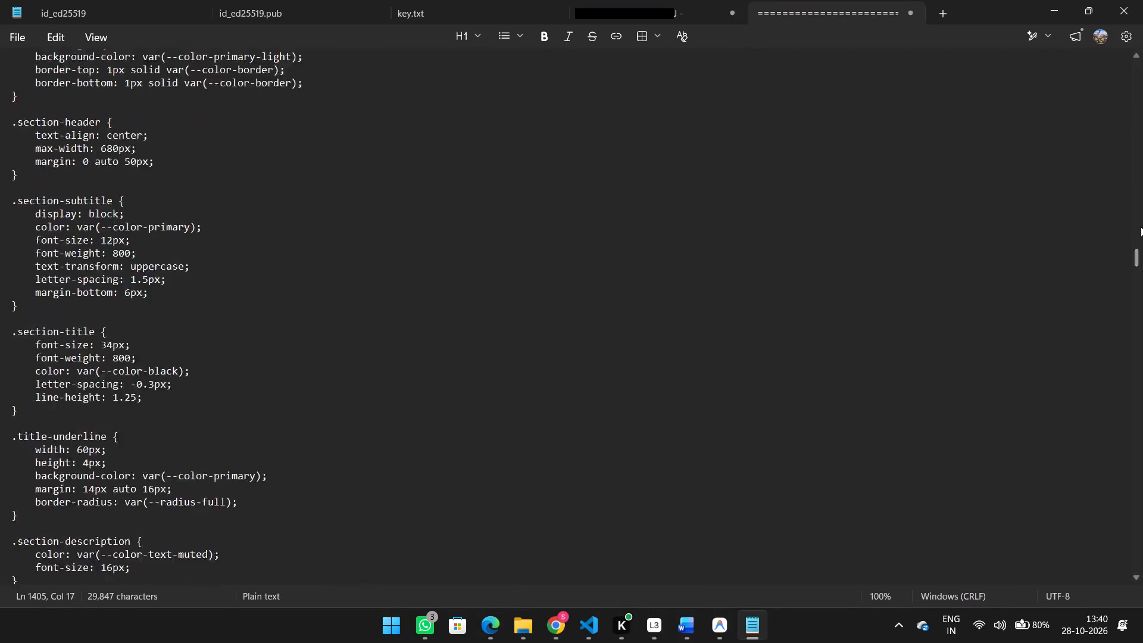
drag(1141, 227, 1139, 54)
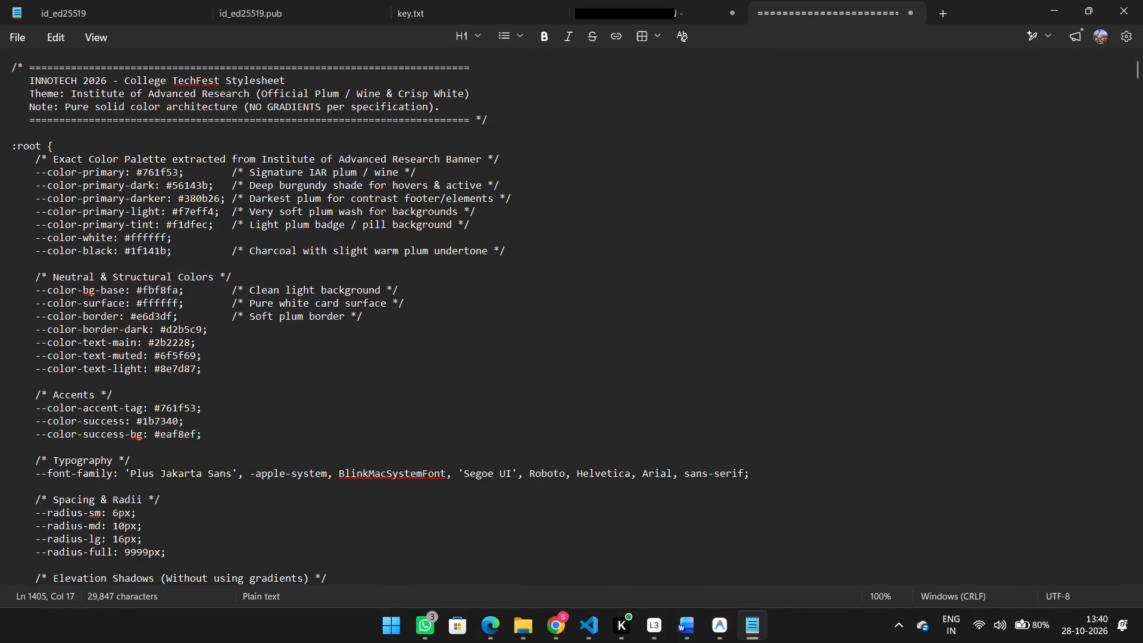
scroll(76, 322, down, 6)
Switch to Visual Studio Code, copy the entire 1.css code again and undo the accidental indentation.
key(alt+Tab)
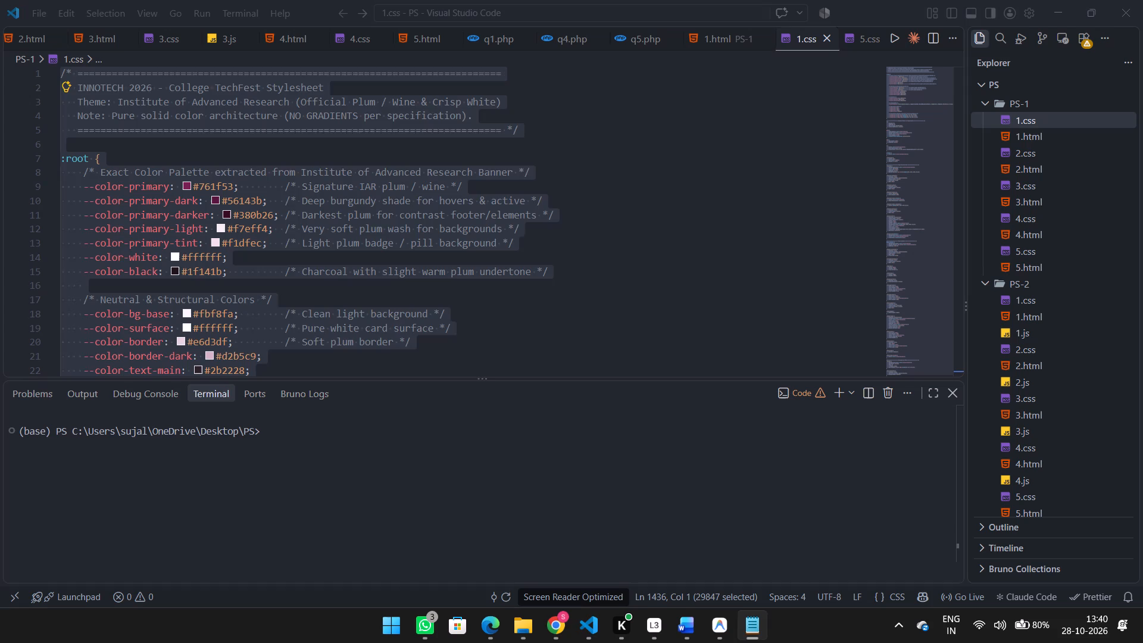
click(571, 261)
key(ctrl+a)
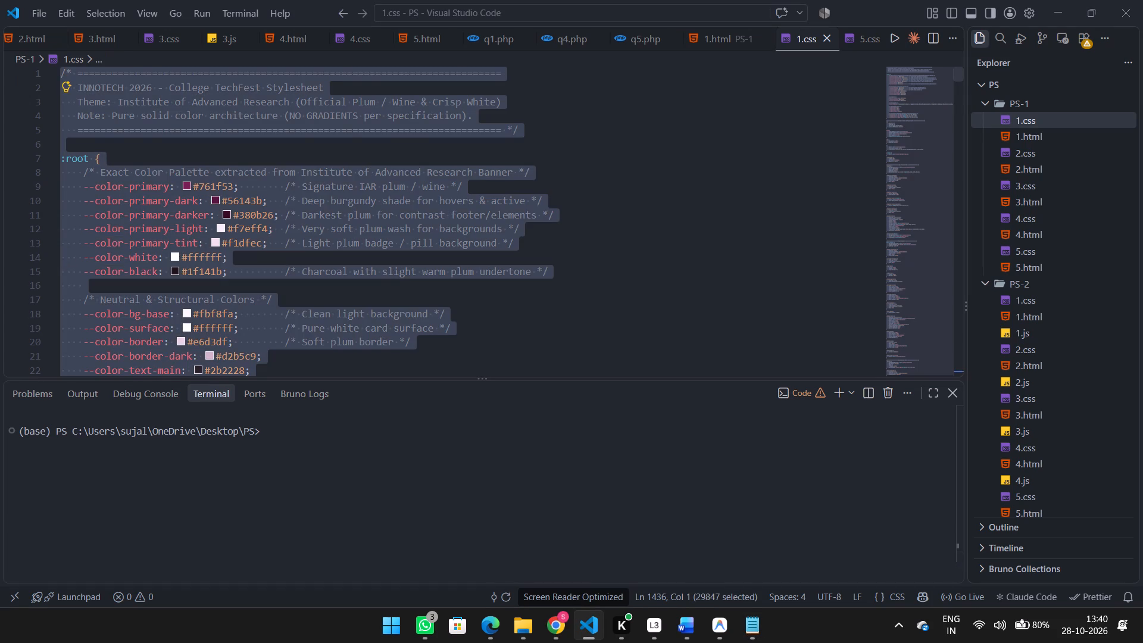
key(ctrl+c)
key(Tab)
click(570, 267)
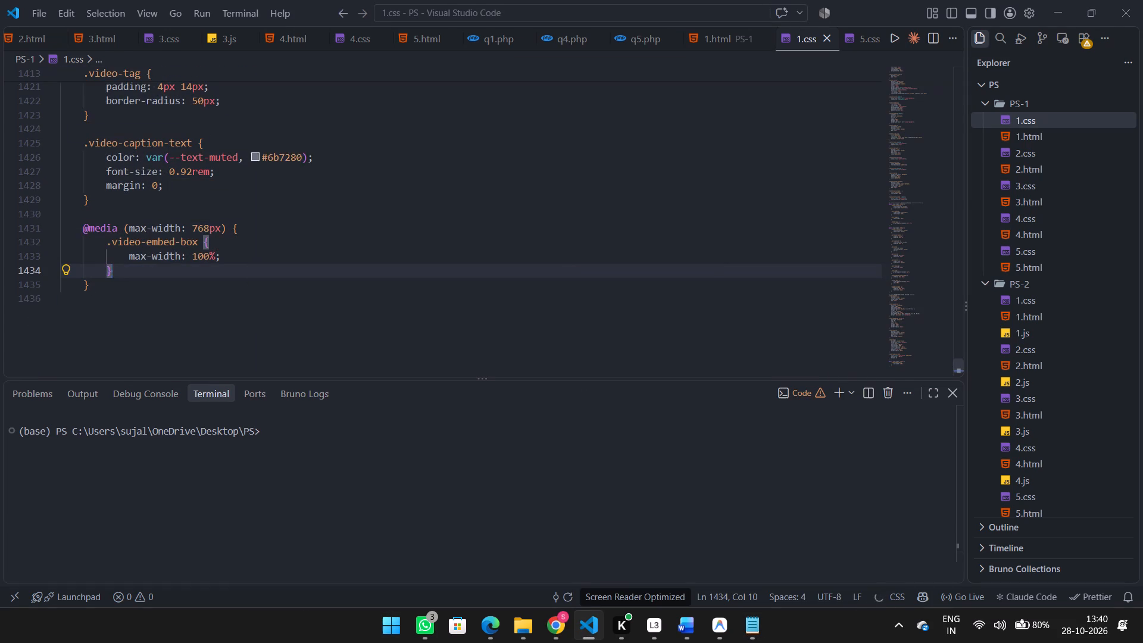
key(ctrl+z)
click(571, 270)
Switch to Notepad and copy the entire CSS code.
key(alt+Tab)
click(571, 270)
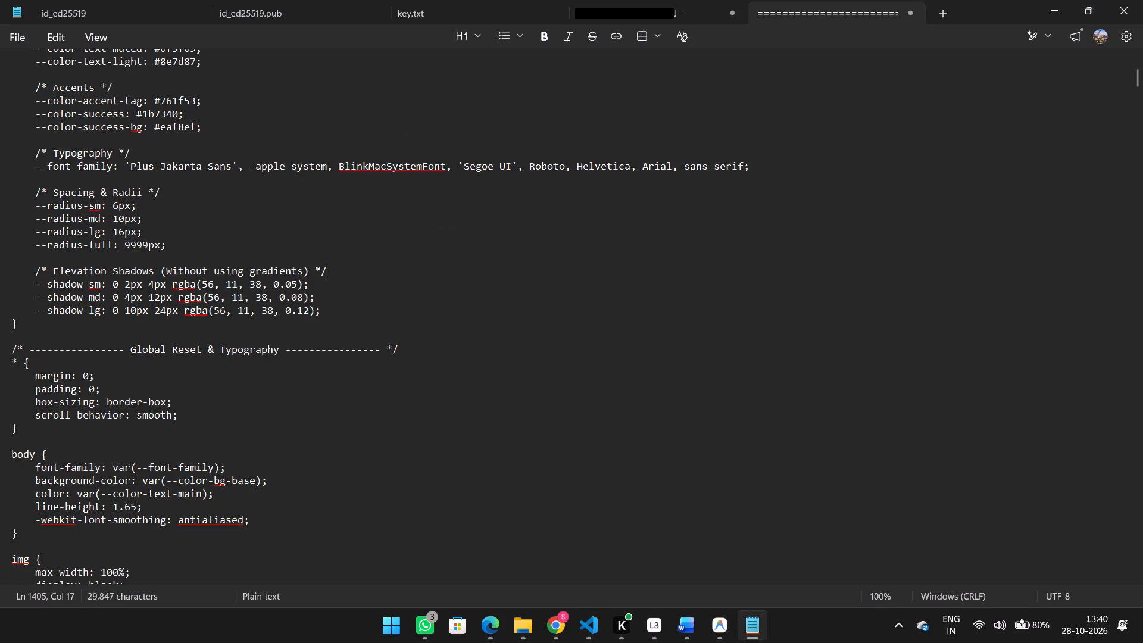
key(ctrl+a)
key(ctrl+c)
key(ctrl+c)
key(ctrl+c)
key(ctrl+c)
Switch to TechFest_Practical_File in Word and replace all the code under the style.css heading with the copied CSS.
key(alt+Tab)
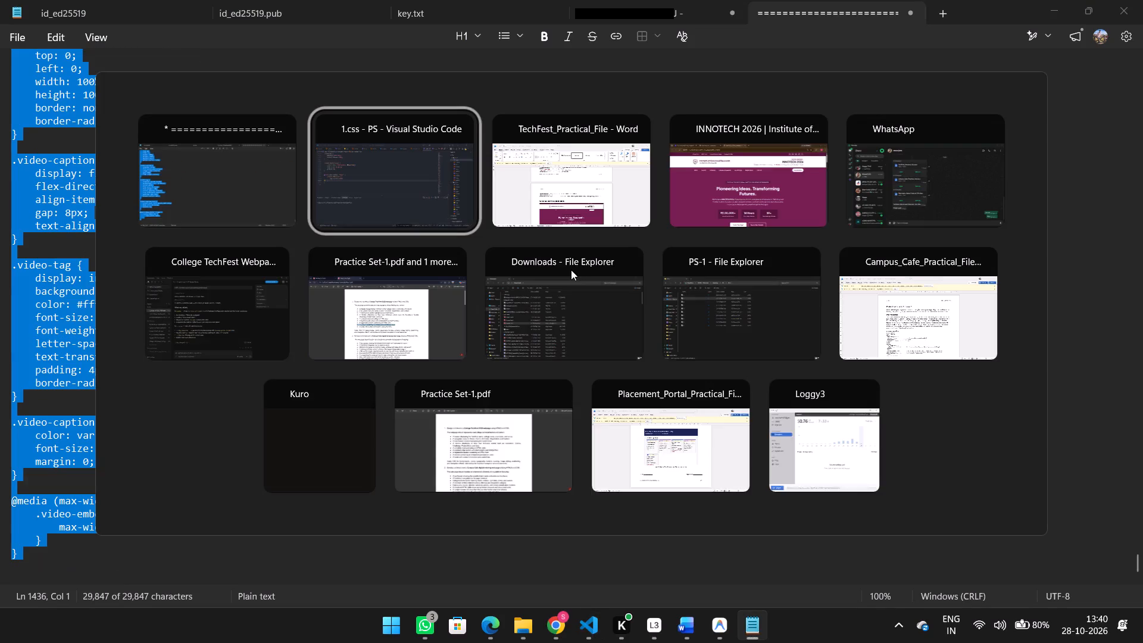
key(alt+Tab)
scroll(382, 320, up, 16)
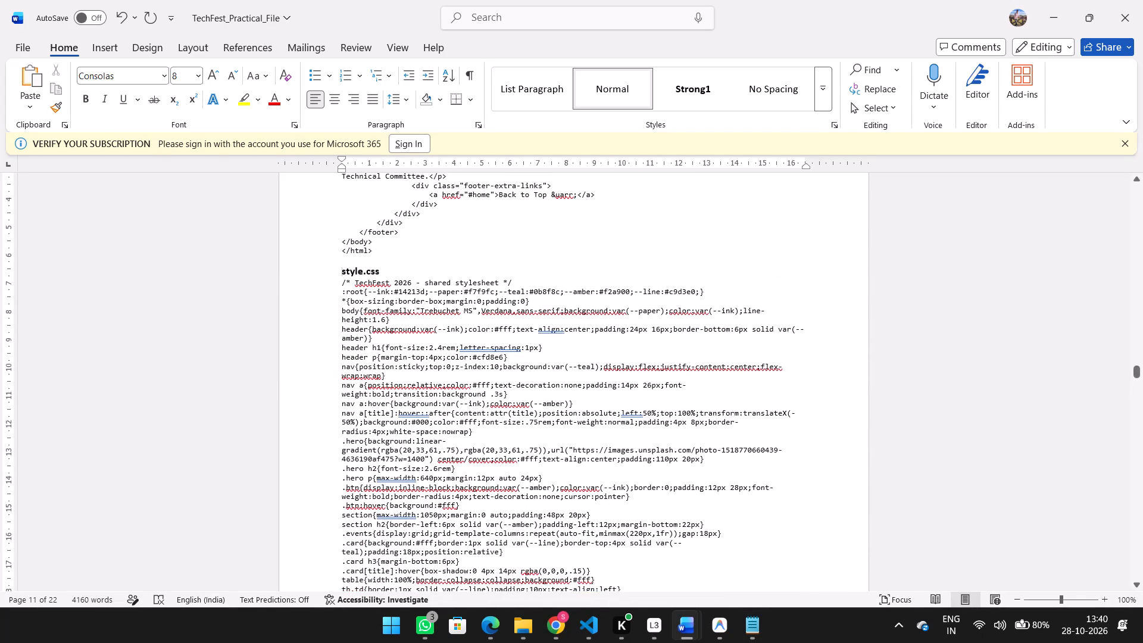
drag(339, 280, 517, 357)
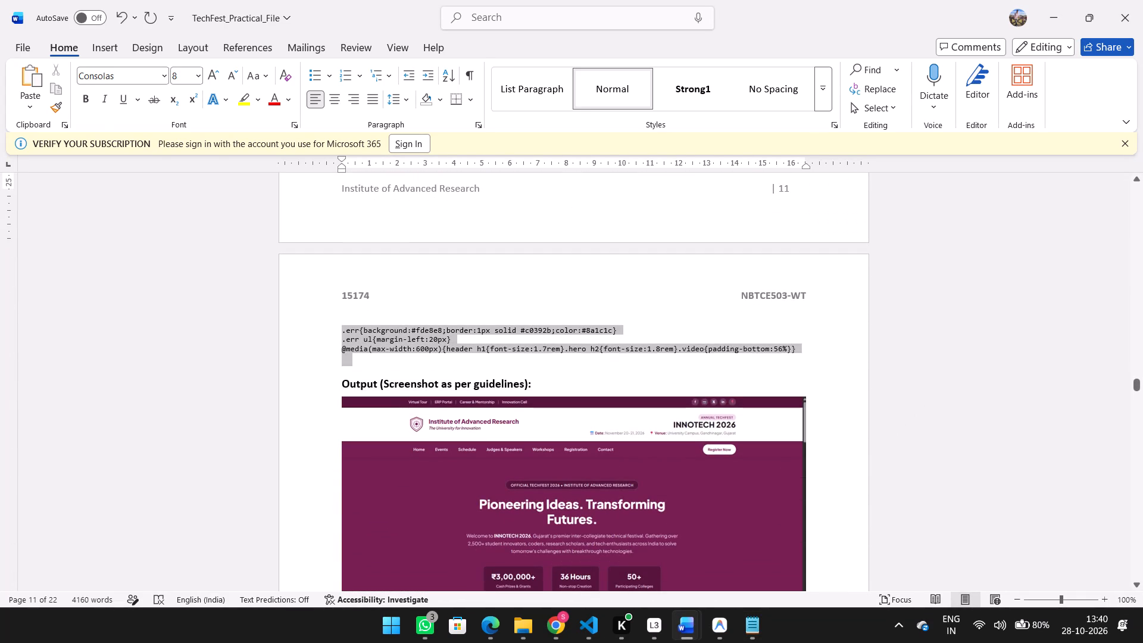
drag(517, 357, 797, 355)
drag(797, 355, 794, 353)
key(ctrl+v)
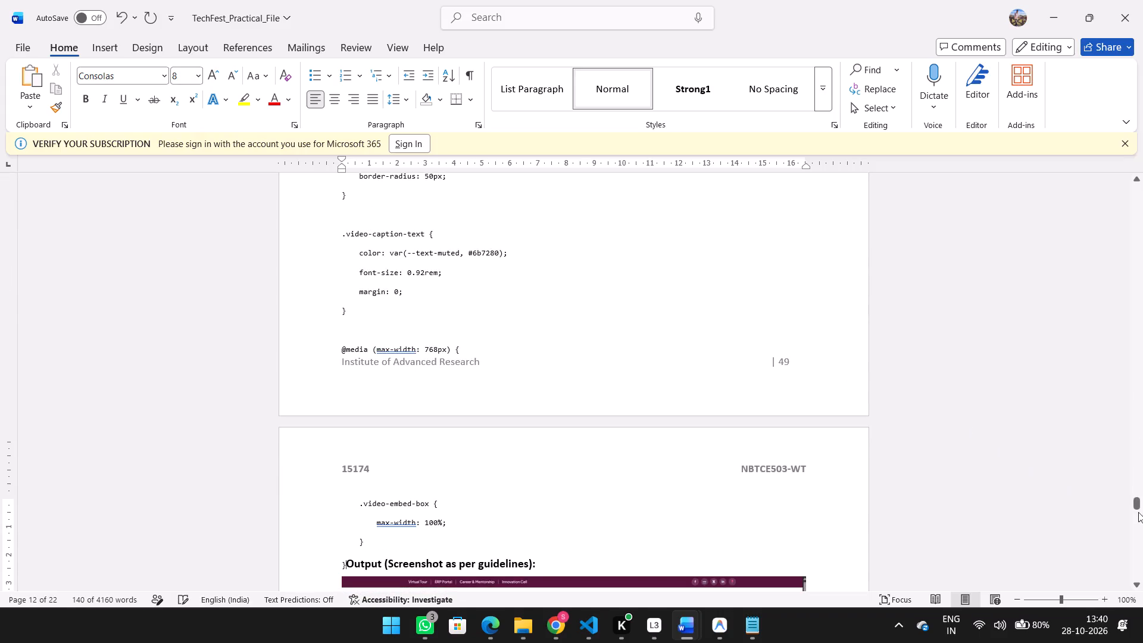
Delete the INNOTECH 2026 opening comment and the blank line below it so :root directly follows the style.css heading.
drag(1142, 502, 1118, 404)
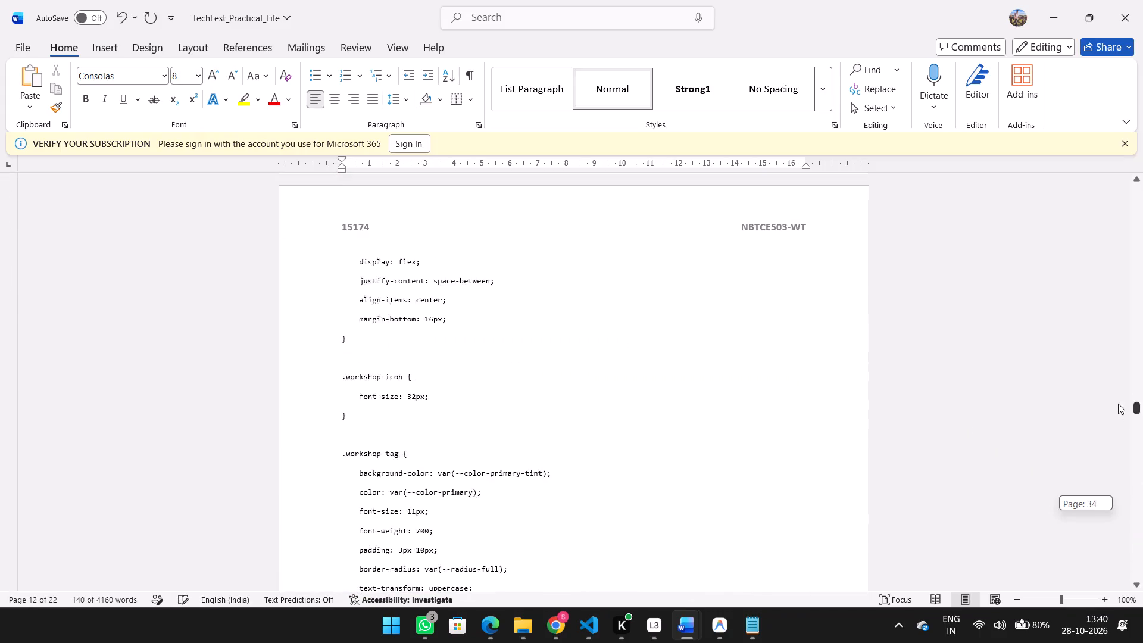
drag(1118, 404, 1091, 264)
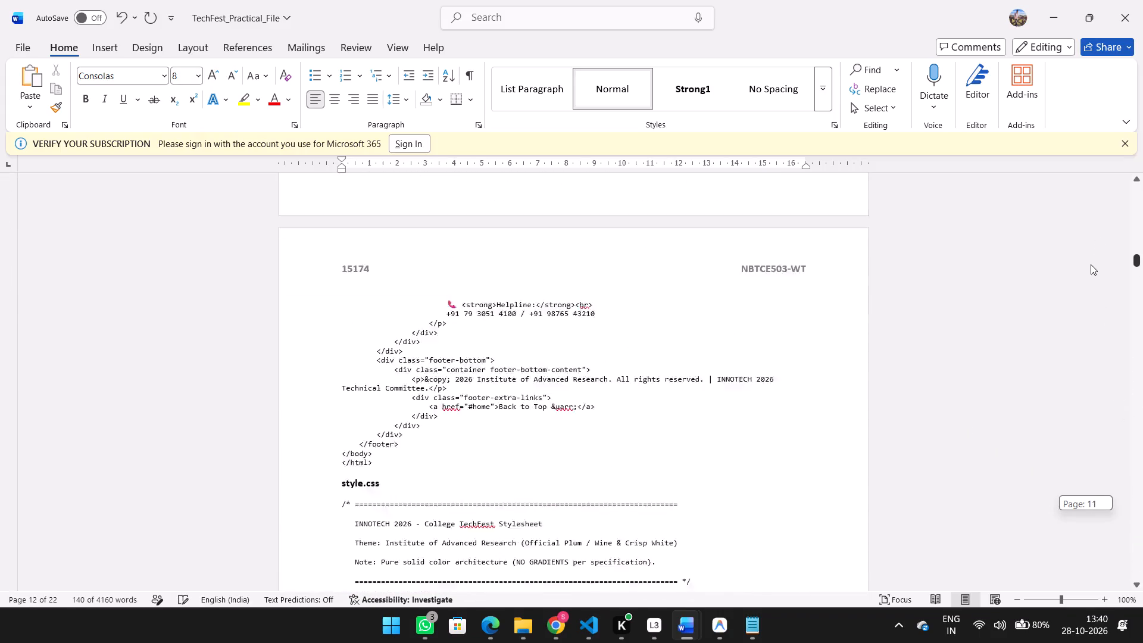
drag(1091, 264, 1092, 251)
scroll(470, 432, down, 12)
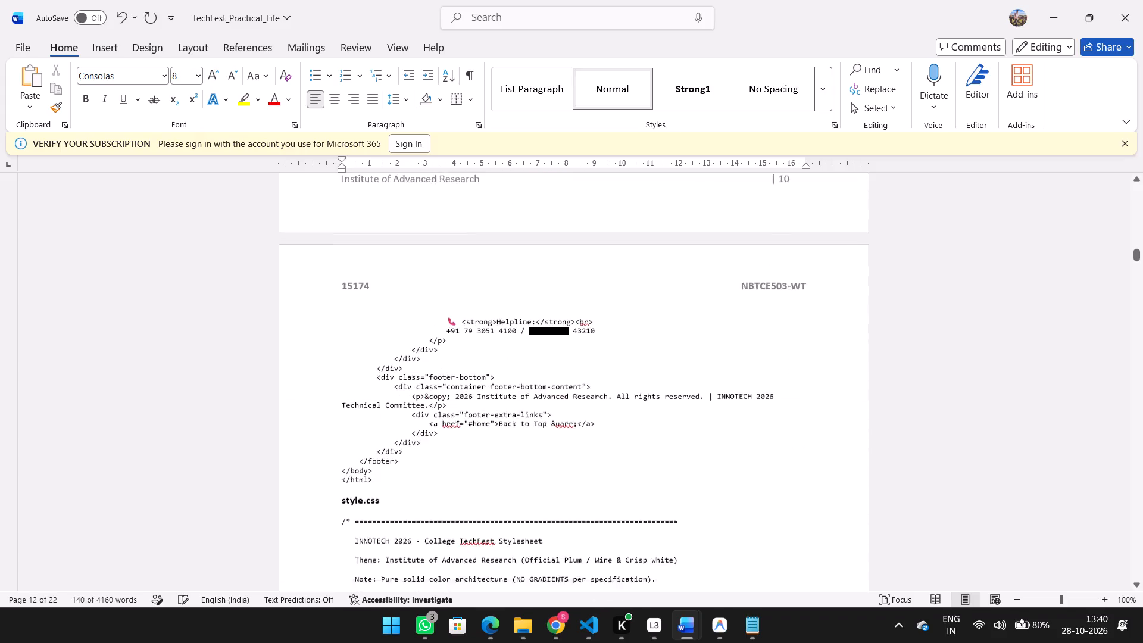
scroll(441, 438, down, 3)
drag(697, 433, 291, 355)
key(BackSpace)
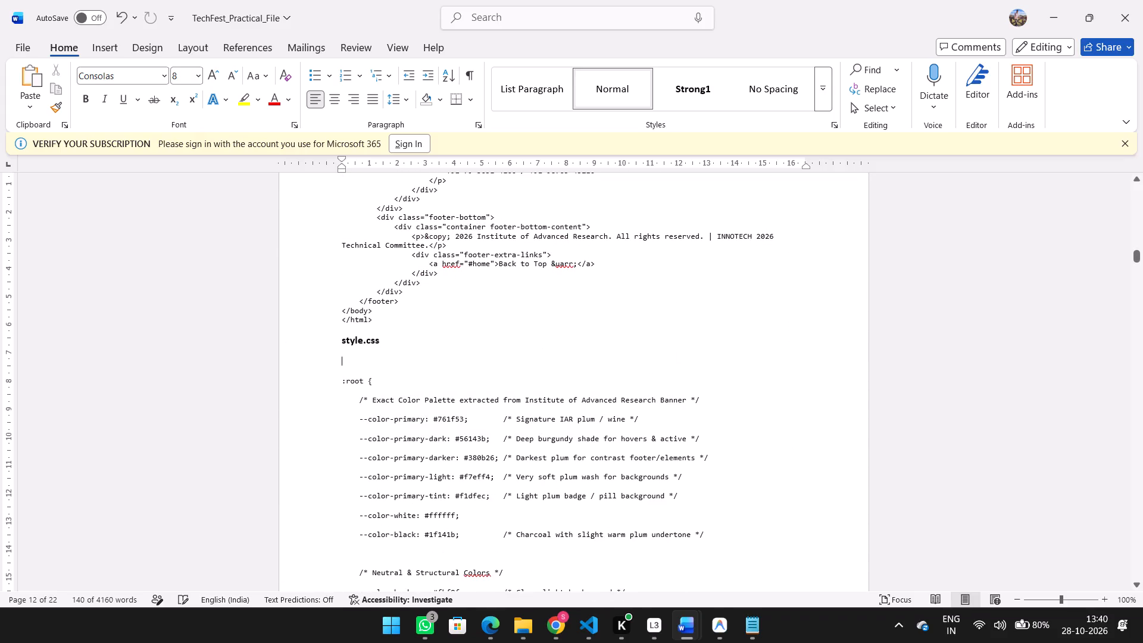
click(361, 365)
key(BackSpace)
key(Down)
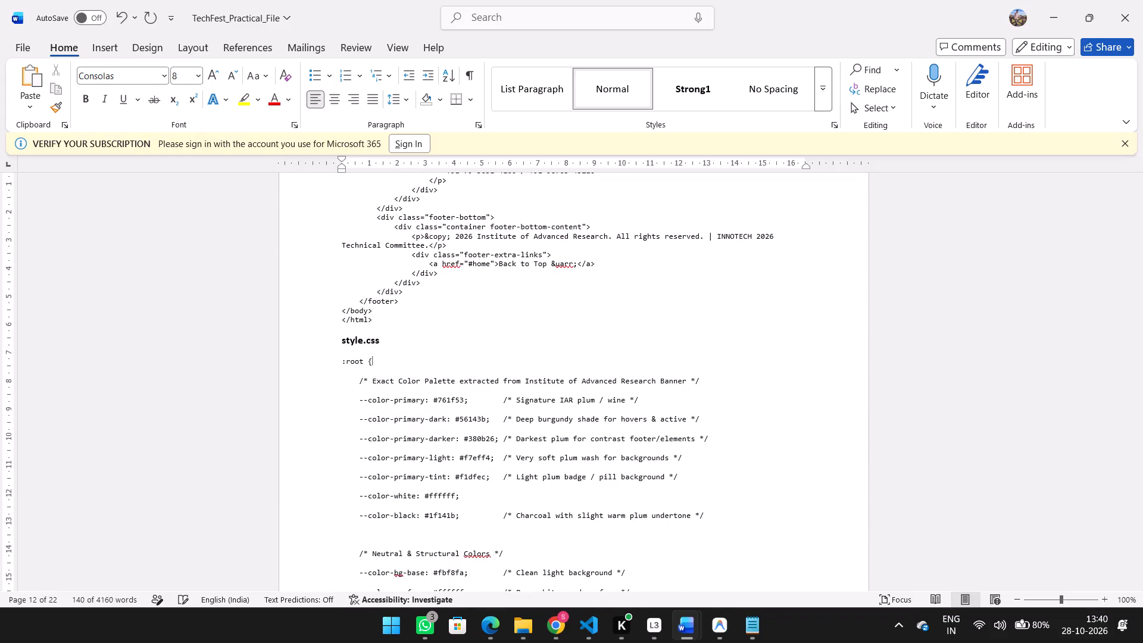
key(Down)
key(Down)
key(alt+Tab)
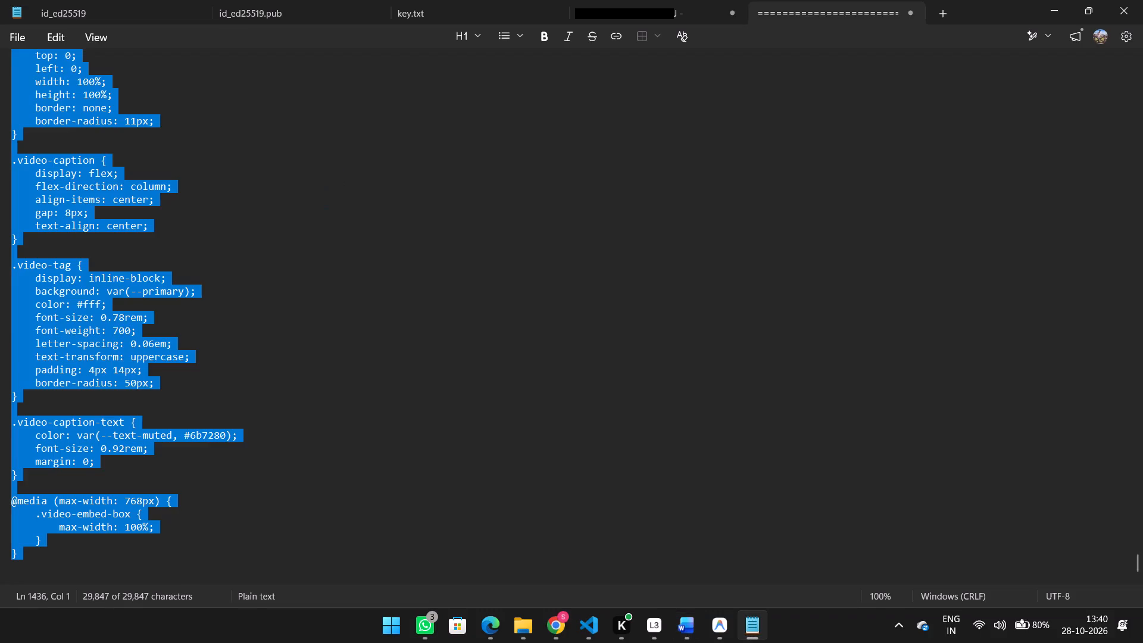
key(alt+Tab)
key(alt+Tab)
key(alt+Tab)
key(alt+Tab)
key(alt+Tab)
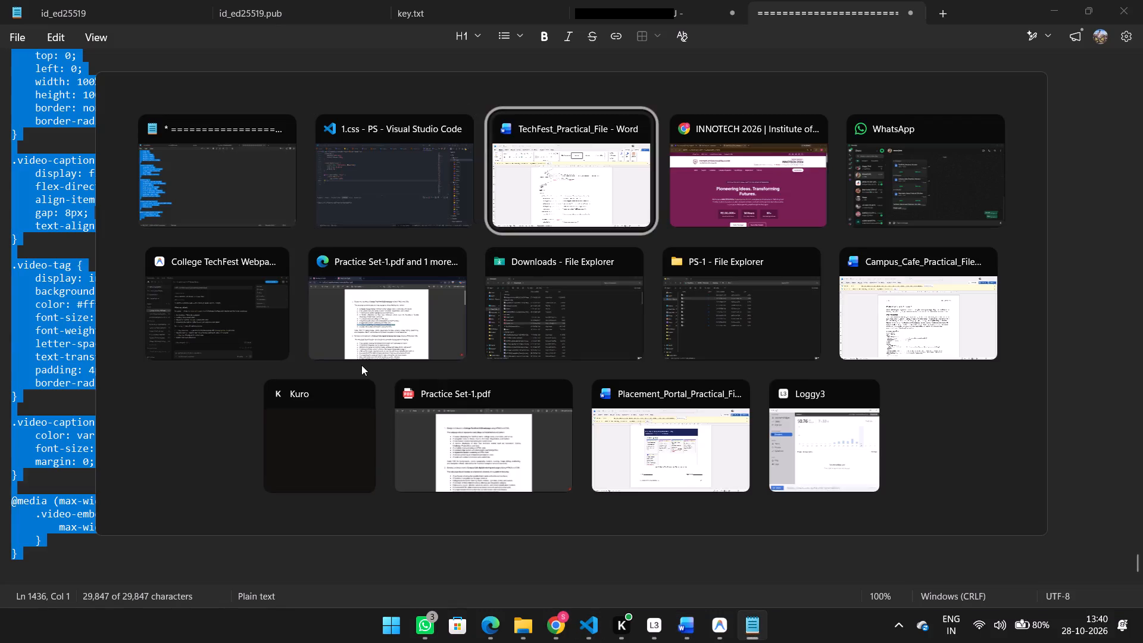